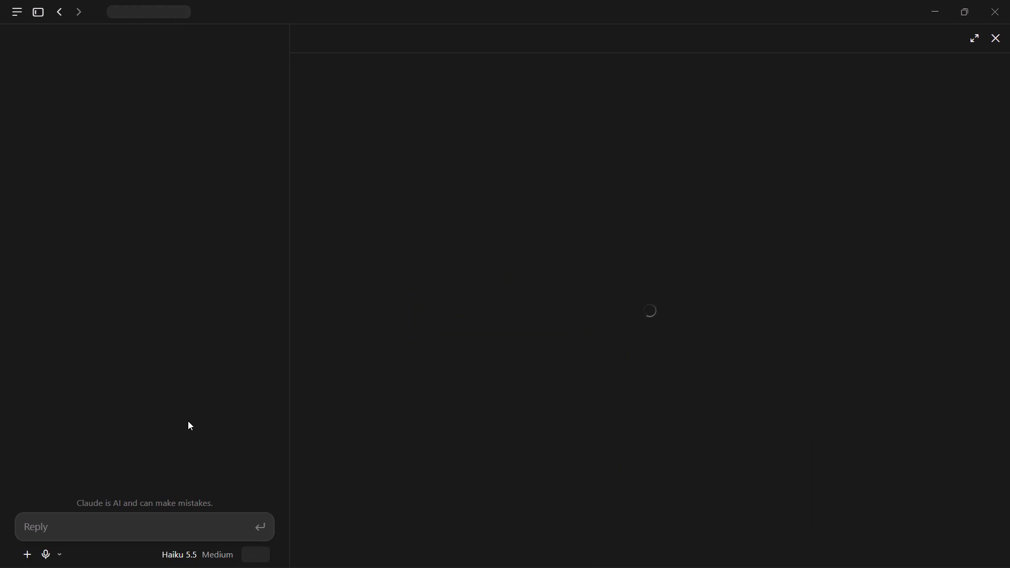
Write the opening of the presentation prompt: "using the context below prepare a ppt".
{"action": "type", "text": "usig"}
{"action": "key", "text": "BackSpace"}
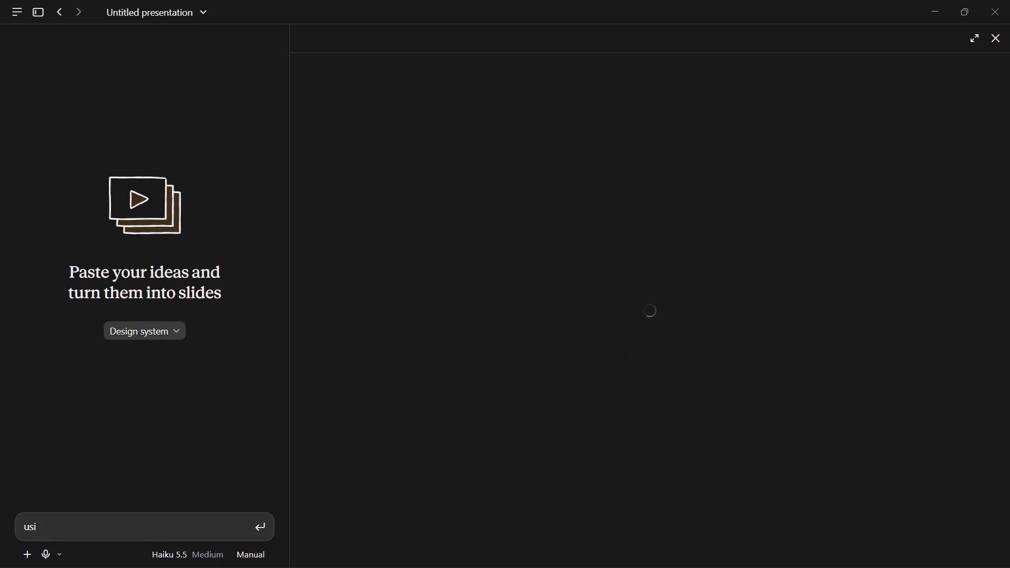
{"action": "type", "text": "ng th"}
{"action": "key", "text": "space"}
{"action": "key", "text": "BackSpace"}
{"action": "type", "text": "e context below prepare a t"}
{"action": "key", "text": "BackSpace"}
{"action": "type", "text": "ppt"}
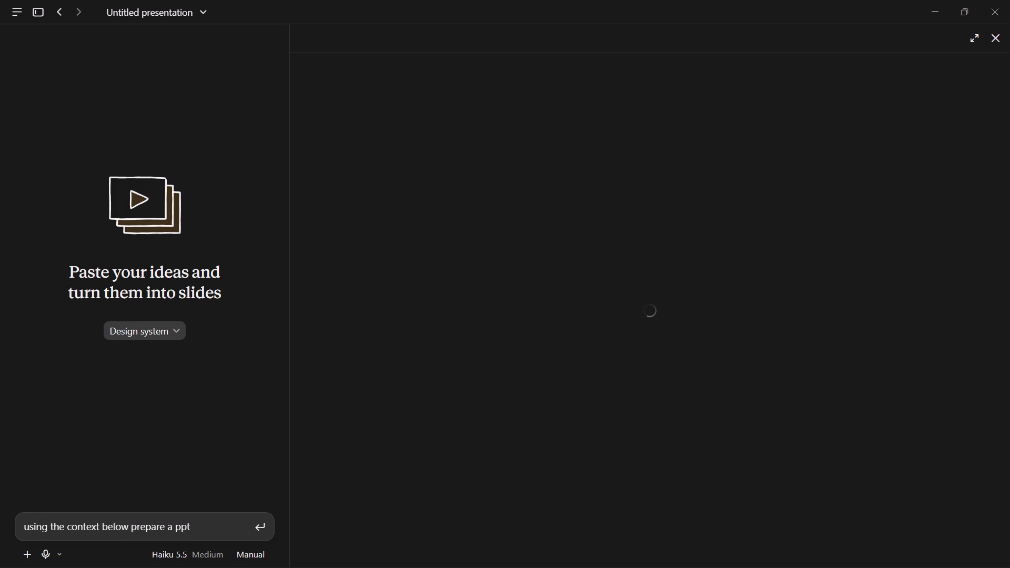
Switch to Claude and extend the presentation prompt with "with following slides" and numbered item 1, "Project title and group details".
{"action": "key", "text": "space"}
{"action": "type", "text": "with following slides"}
{"action": "key", "text": "shift+Return"}
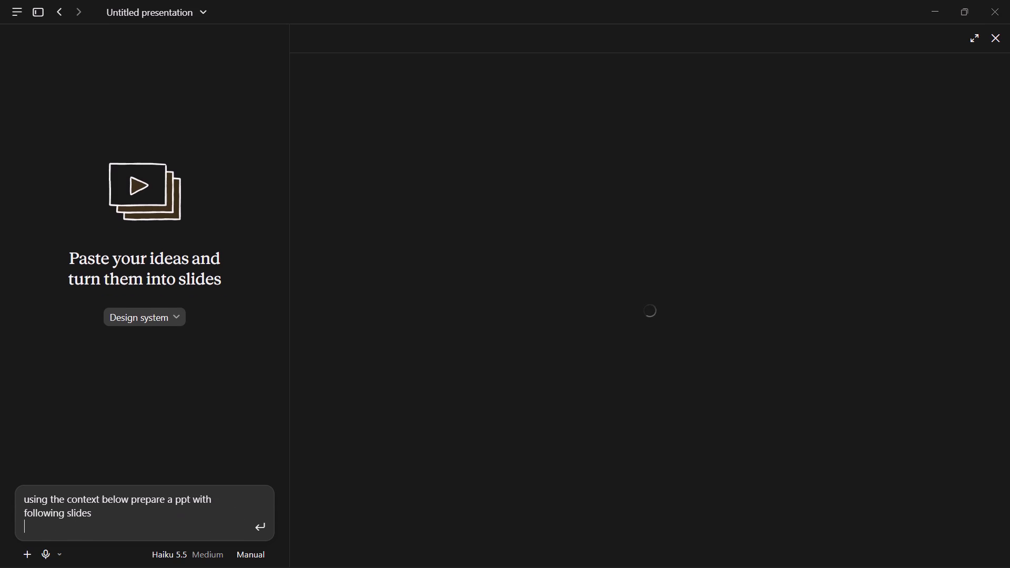
{"action": "key", "text": "shift+Return"}
{"action": "type", "text": "1."}
{"action": "key", "text": "space"}
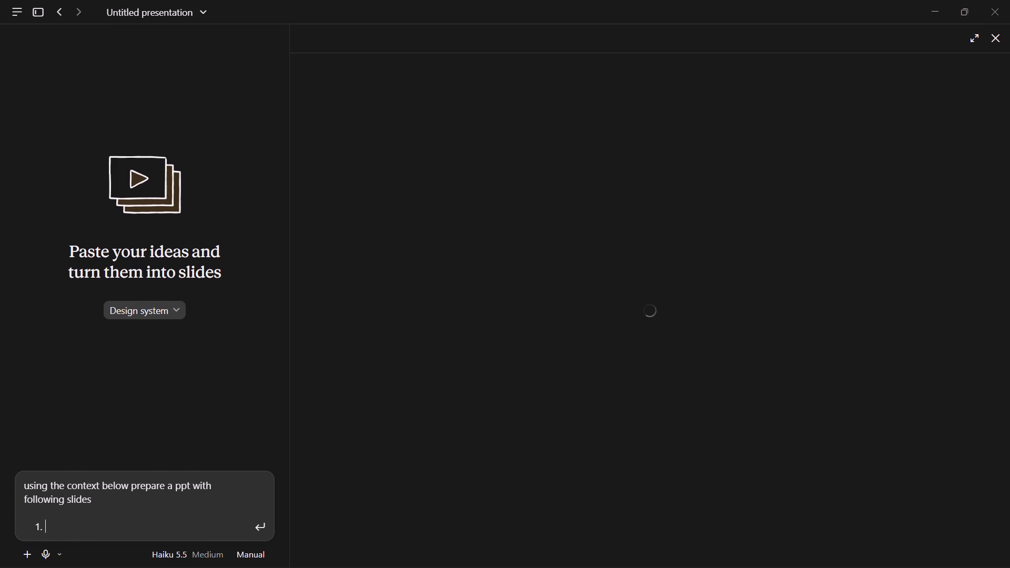
{"action": "type", "text": "Project title and"}
{"action": "key", "text": "space"}
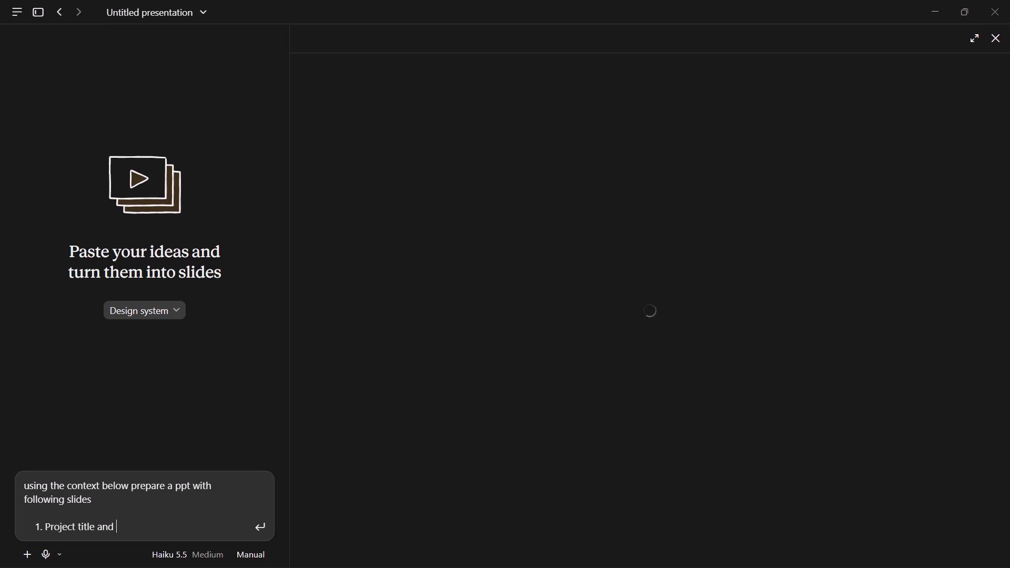
{"action": "type", "text": "grop"}
{"action": "key", "text": "BackSpace"}
{"action": "type", "text": "up details"}
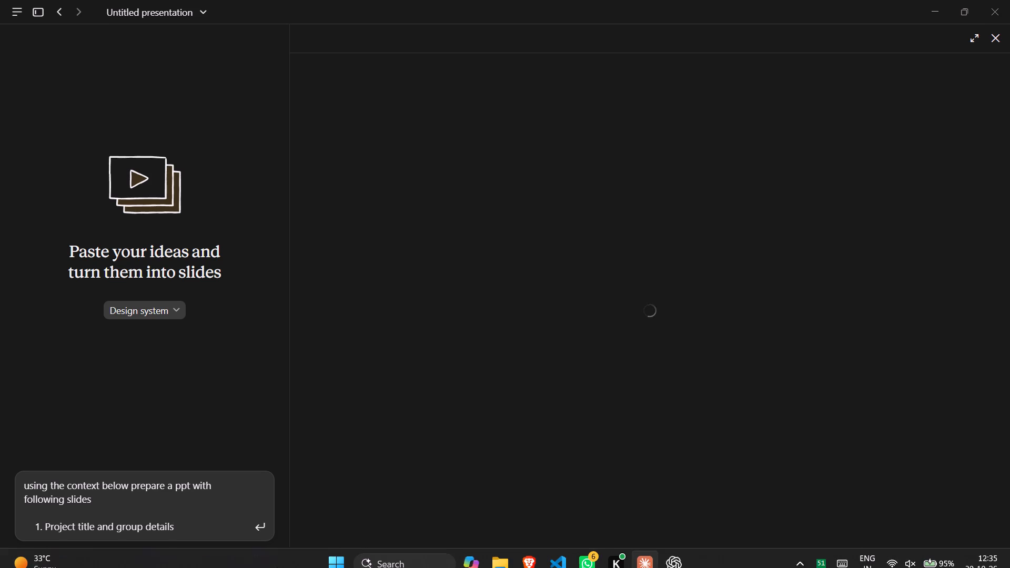
Switch to File Explorer and open the CAPSTONE PPT PDF from the Downloads folder.
{"action": "left_click", "coordinate": [504, 566]}
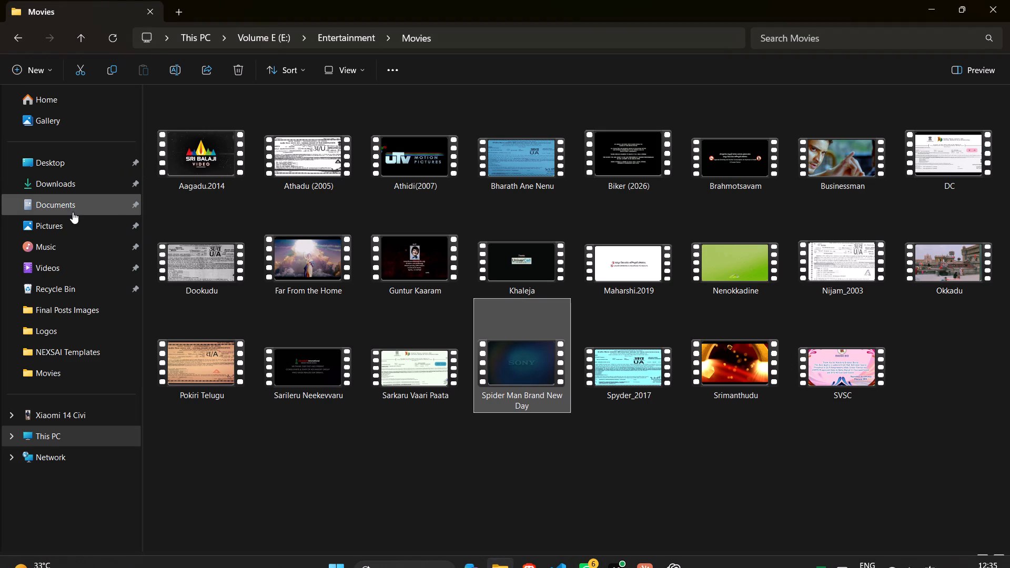
{"action": "left_click", "coordinate": [69, 192]}
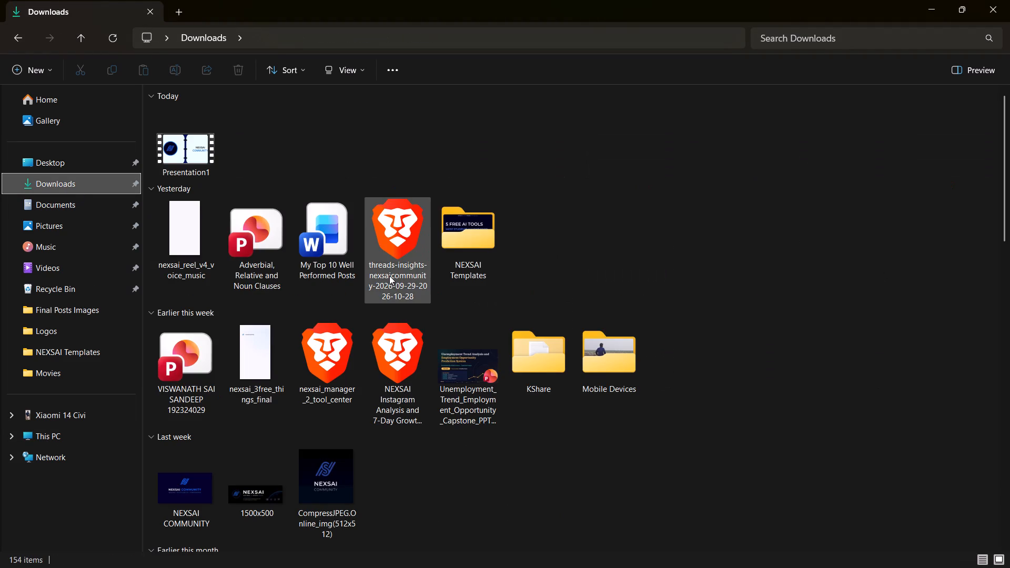
{"action": "scroll", "coordinate": [389, 276], "scroll_direction": "down", "scroll_amount": 4}
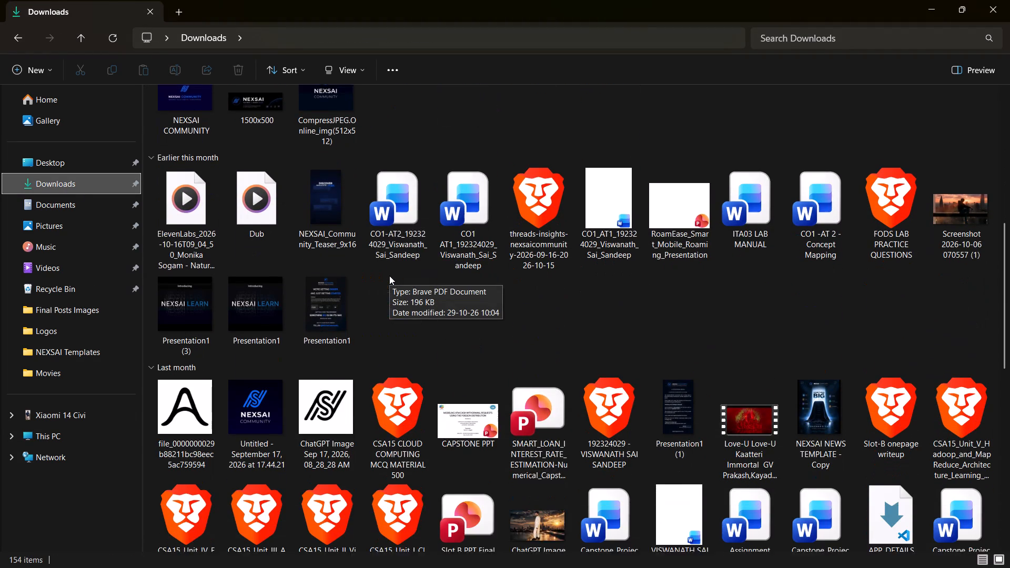
{"action": "scroll", "coordinate": [389, 276], "scroll_direction": "down", "scroll_amount": 1}
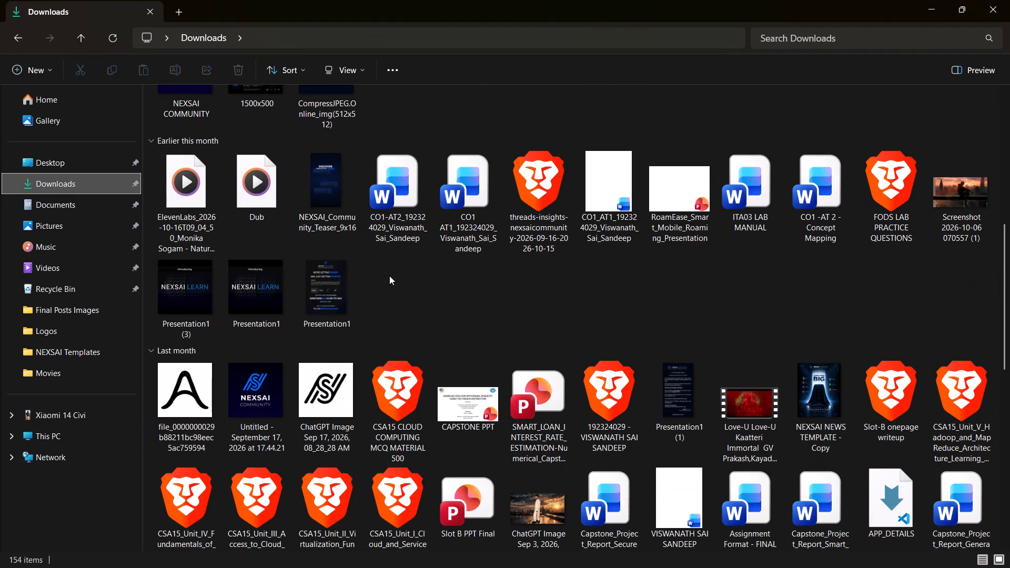
{"action": "scroll", "coordinate": [389, 276], "scroll_direction": "down", "scroll_amount": 3}
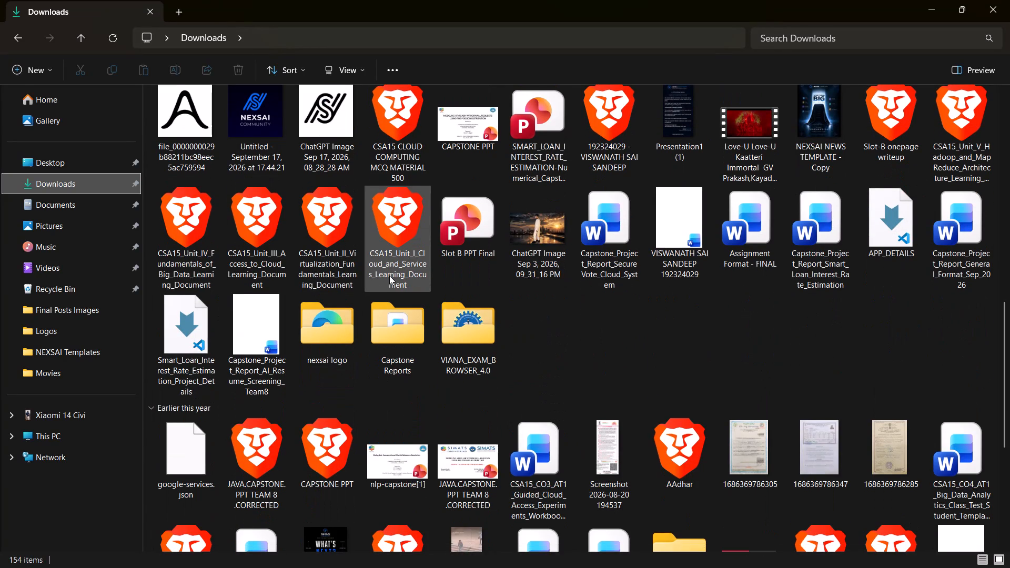
{"action": "double_click", "coordinate": [338, 448]}
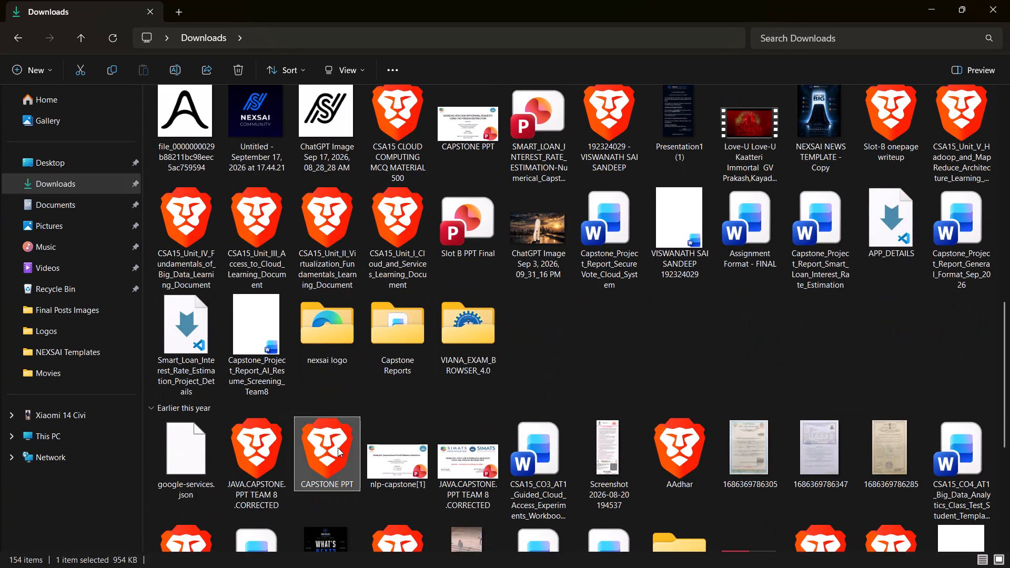
Examine the slide headings and layout on the first pages of the capstone PDF, and close it.
{"action": "scroll", "coordinate": [338, 448], "scroll_direction": "down", "scroll_amount": 3}
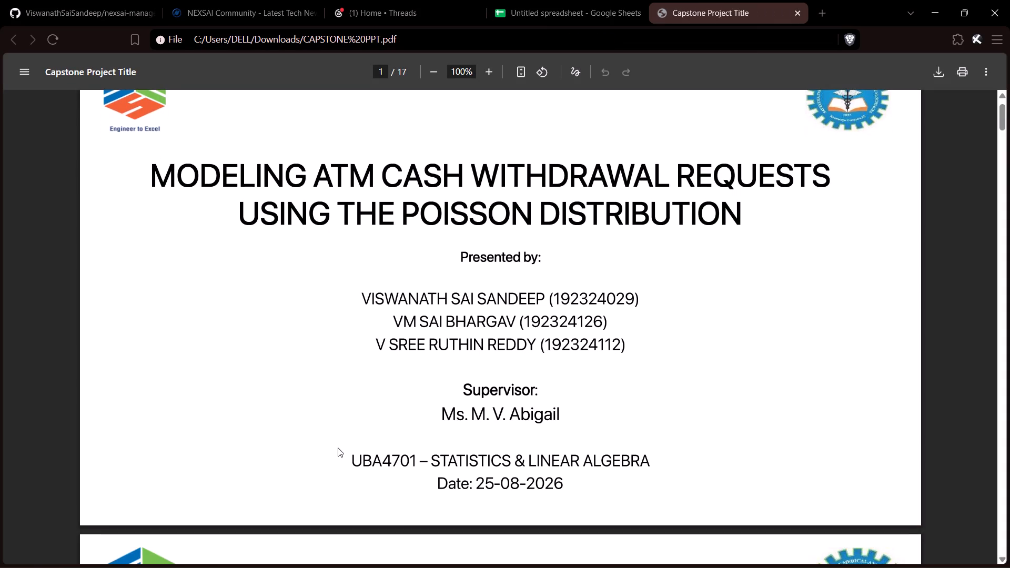
{"action": "scroll", "coordinate": [338, 448], "scroll_direction": "down", "scroll_amount": 9}
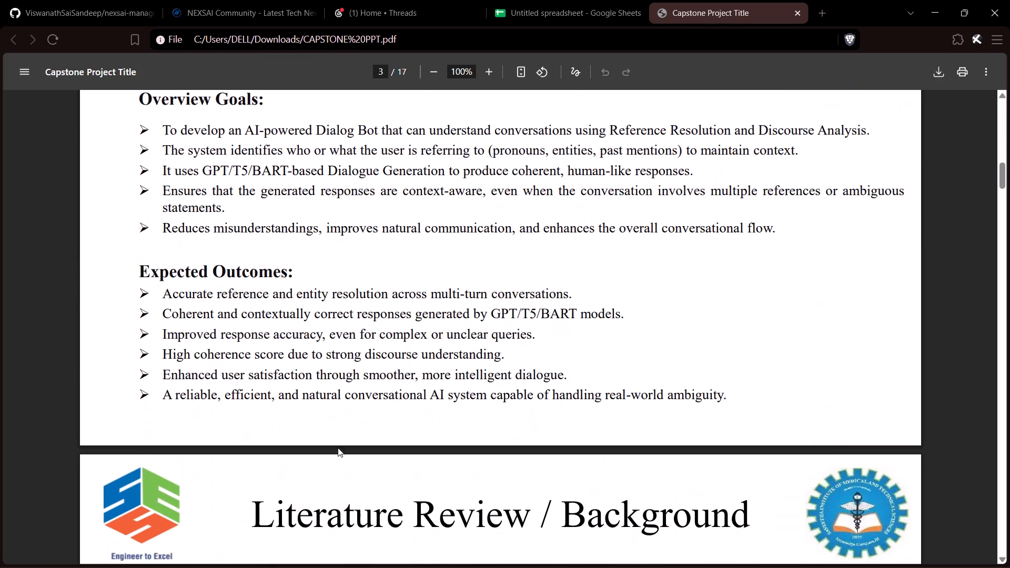
{"action": "scroll", "coordinate": [338, 448], "scroll_direction": "up", "scroll_amount": 9}
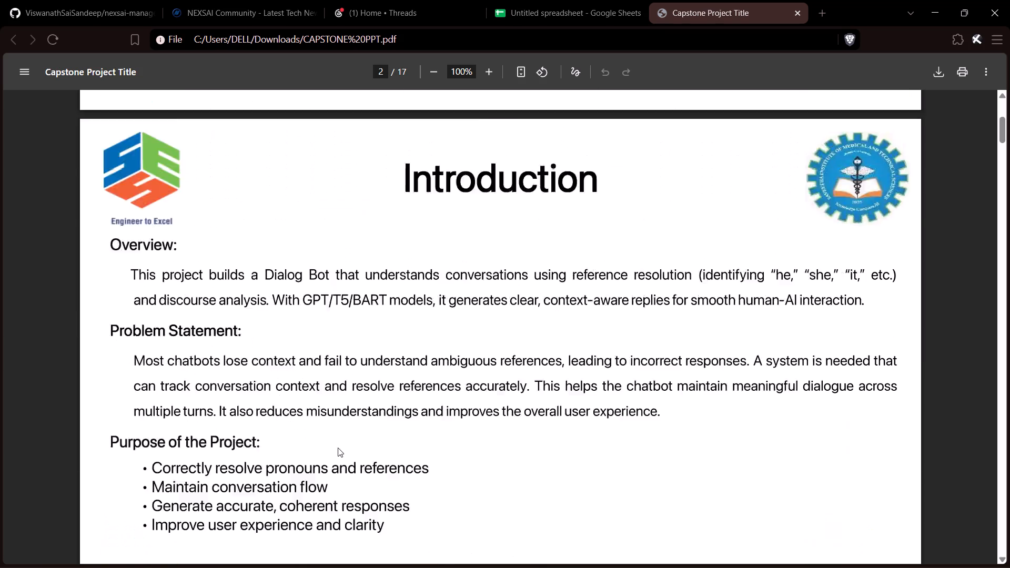
{"action": "scroll", "coordinate": [338, 448], "scroll_direction": "up", "scroll_amount": 2}
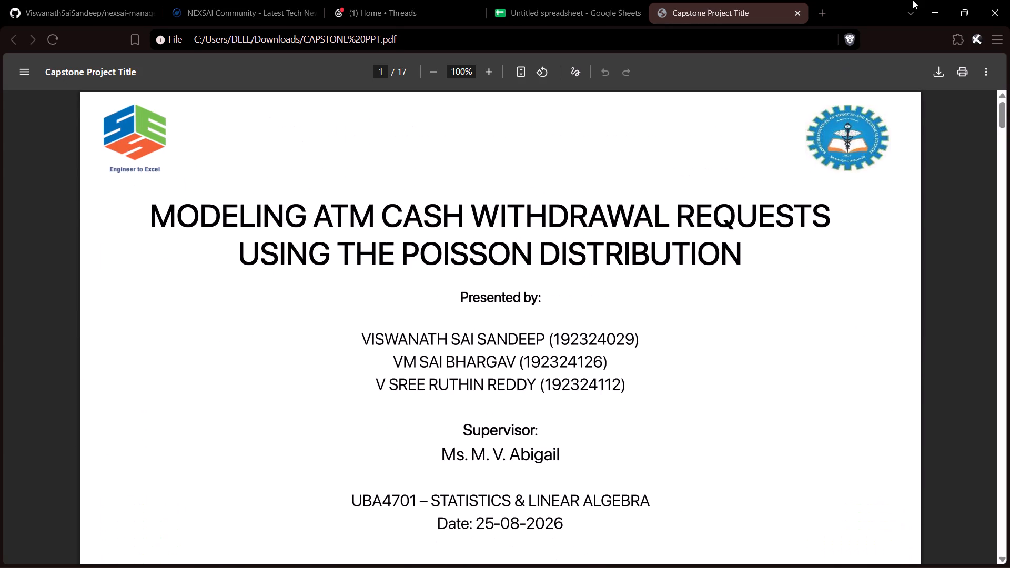
{"action": "left_click", "coordinate": [800, 10]}
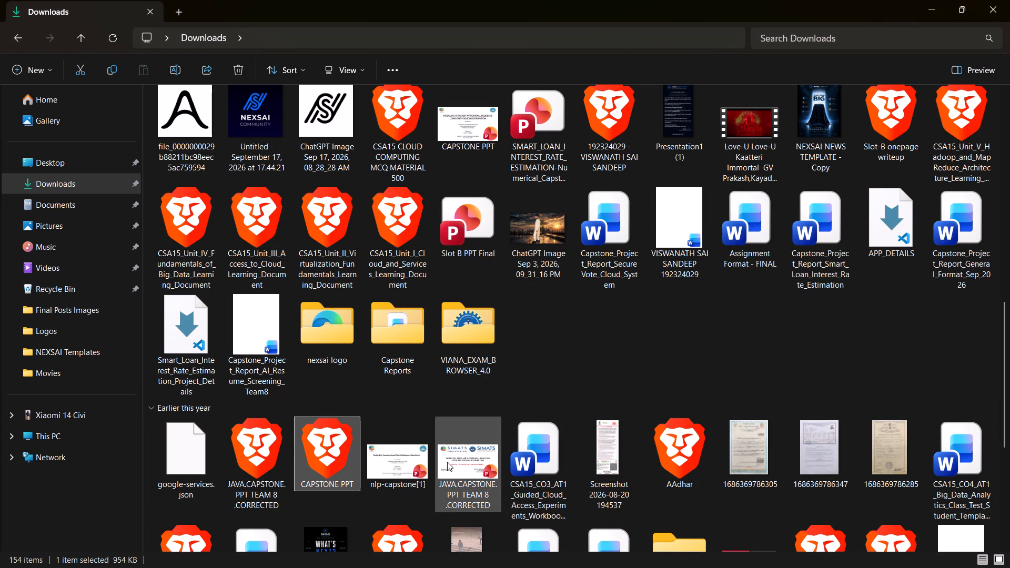
Open the nlp-capstone[1] presentation from Downloads to check its slide structure, and close it.
{"action": "scroll", "coordinate": [447, 462], "scroll_direction": "down", "scroll_amount": 1}
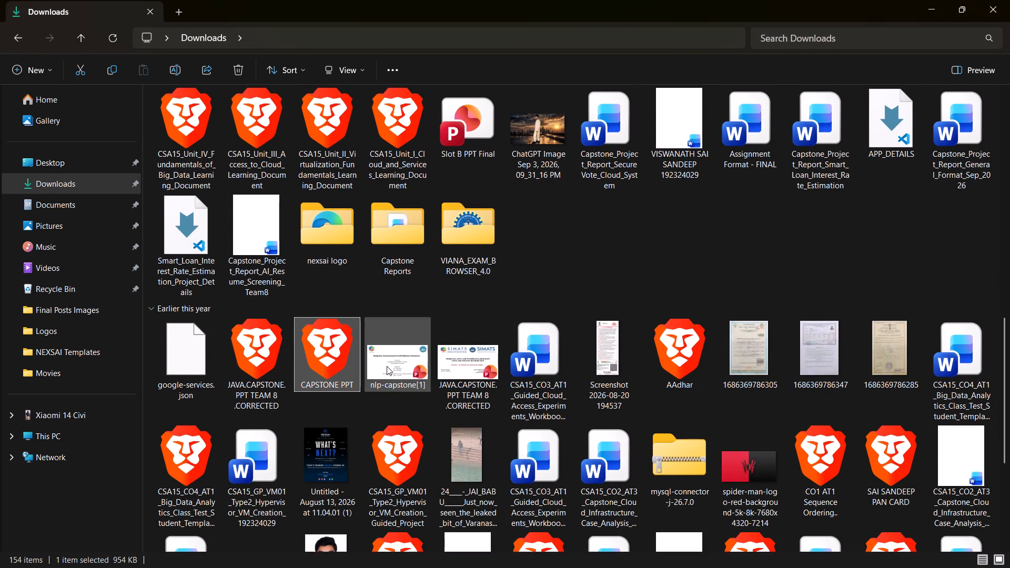
{"action": "double_click", "coordinate": [387, 366]}
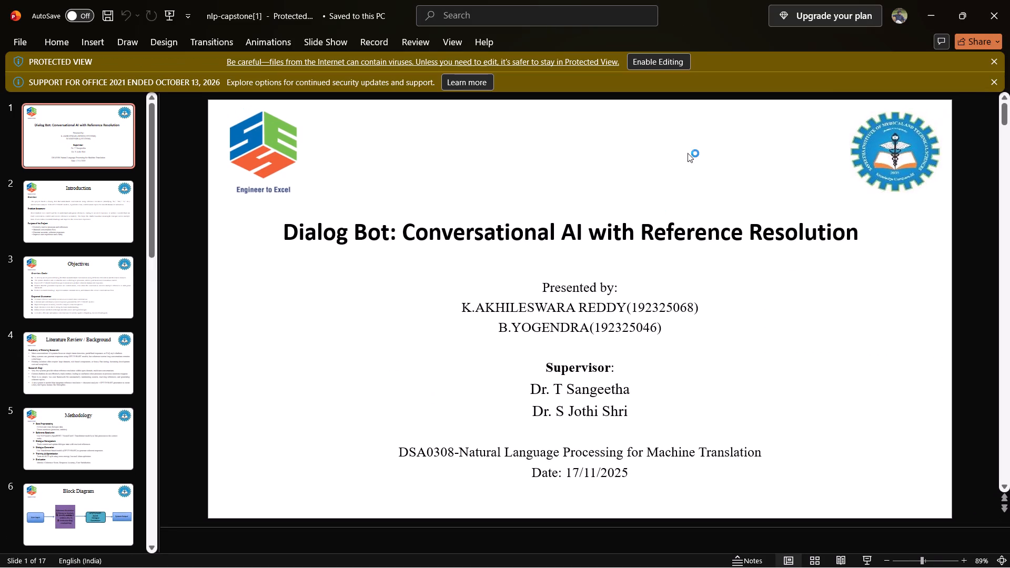
{"action": "left_click", "coordinate": [997, 2]}
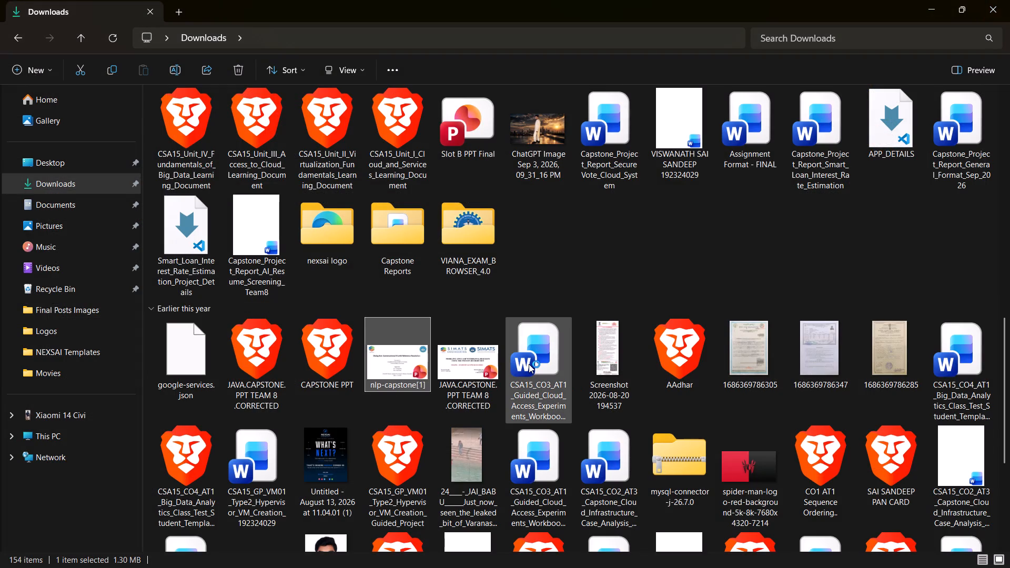
Look for earlier capstone files in Downloads and on Volume E (E:), and open the Slot D Capstone folder on Education (D:).
{"action": "scroll", "coordinate": [529, 364], "scroll_direction": "down", "scroll_amount": 1}
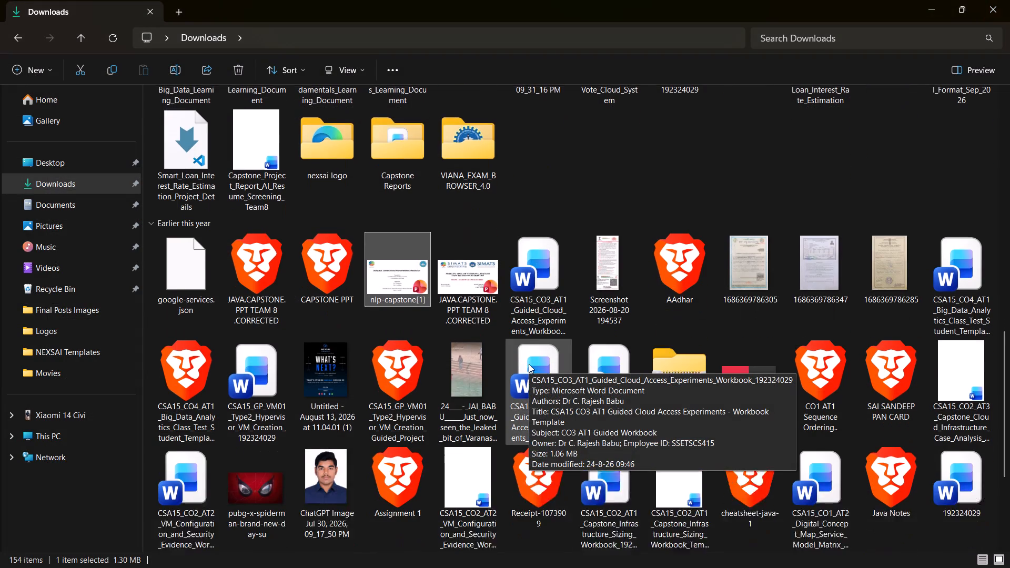
{"action": "scroll", "coordinate": [529, 364], "scroll_direction": "down", "scroll_amount": 1}
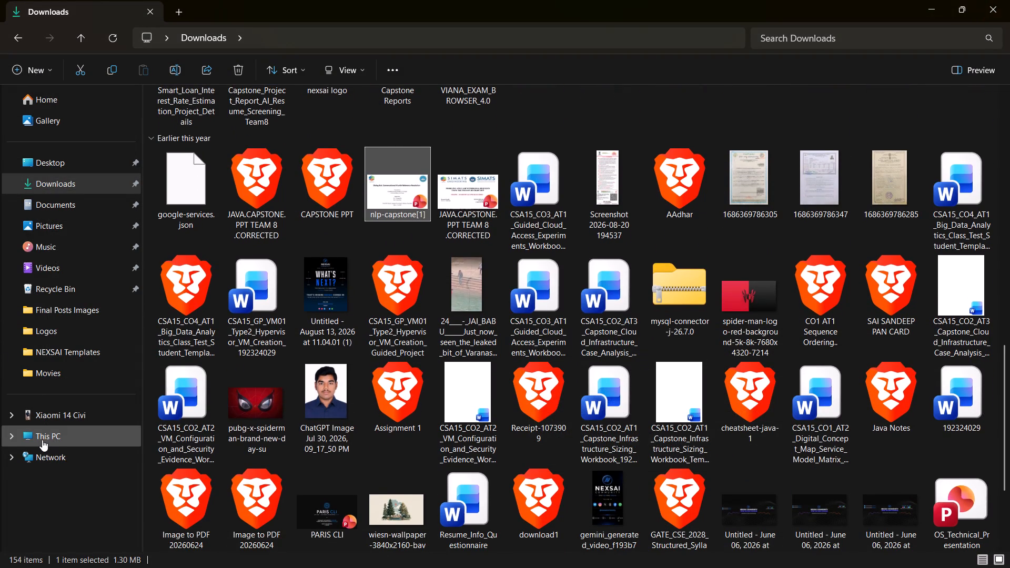
{"action": "left_click", "coordinate": [42, 440]}
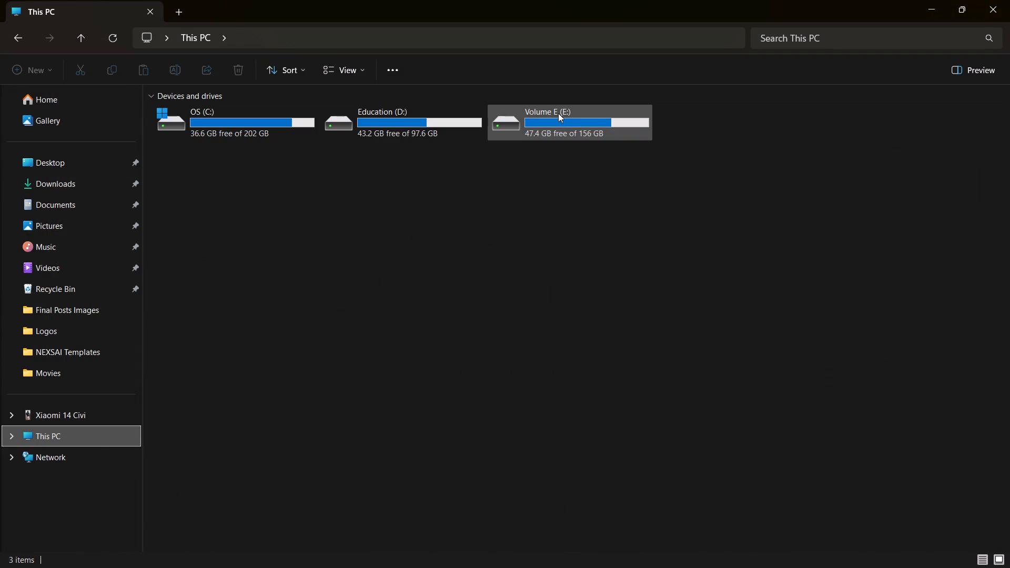
{"action": "double_click", "coordinate": [550, 119]}
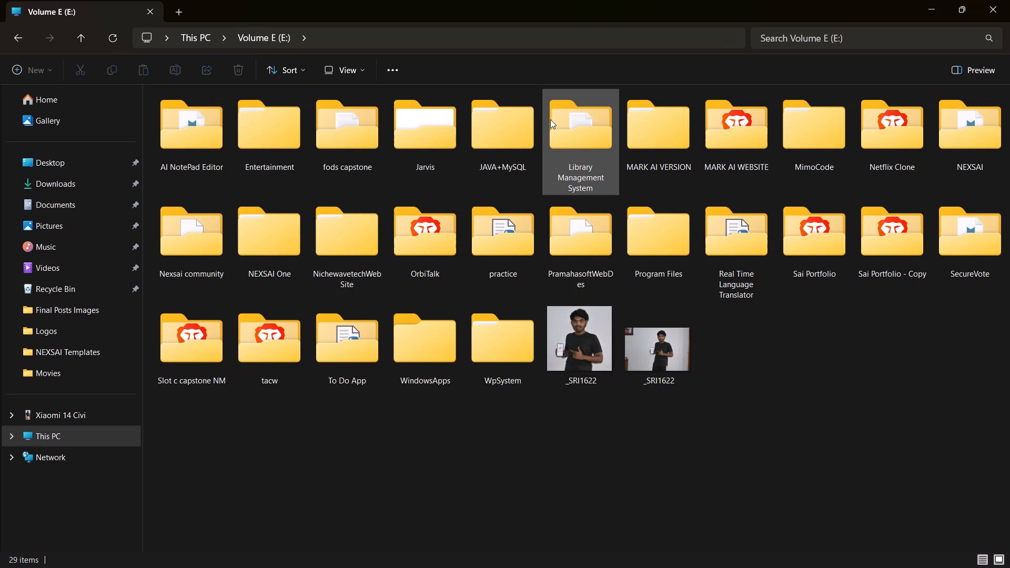
{"action": "left_click", "coordinate": [381, 402]}
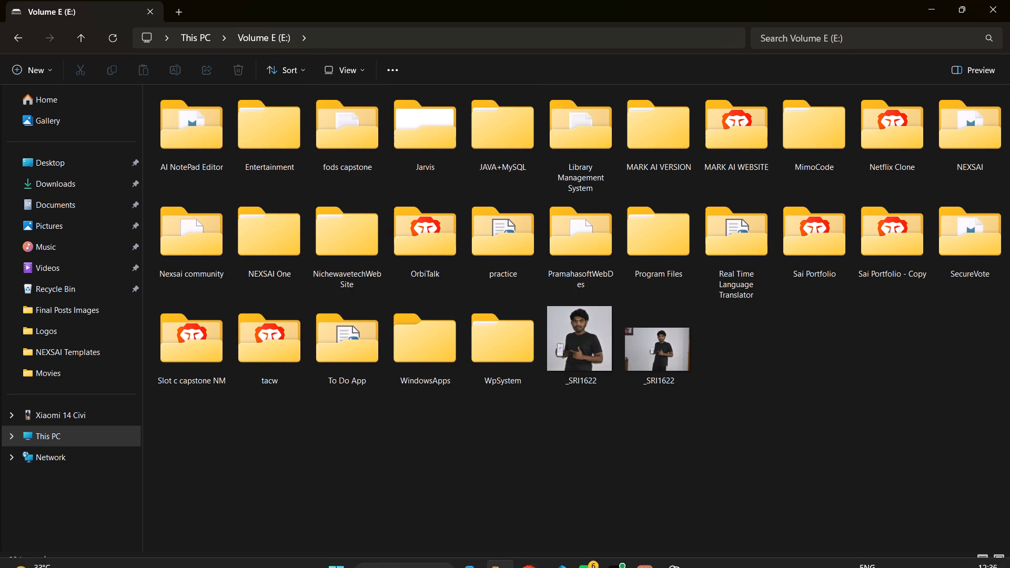
{"action": "left_click", "coordinate": [104, 438]}
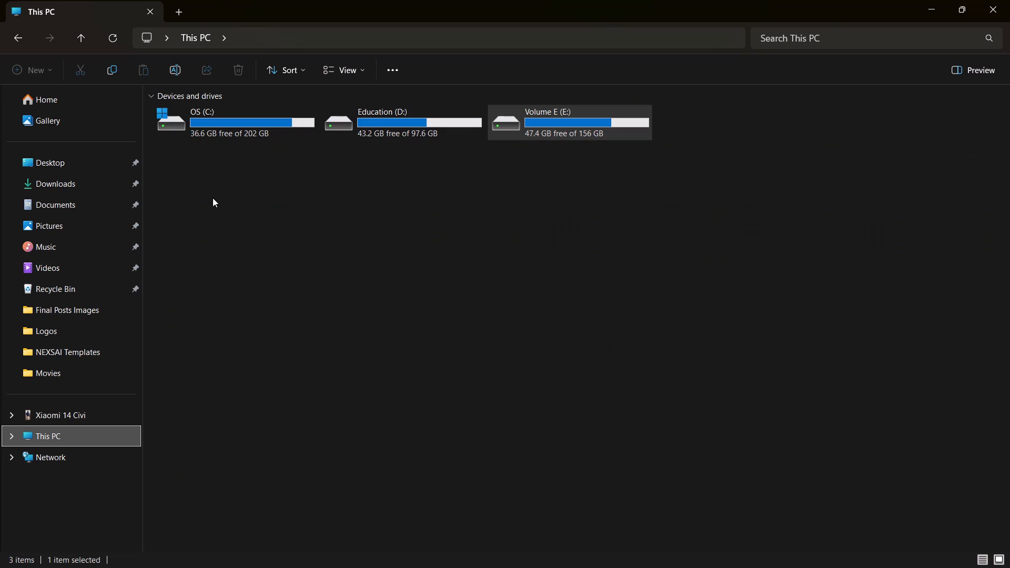
{"action": "double_click", "coordinate": [368, 130]}
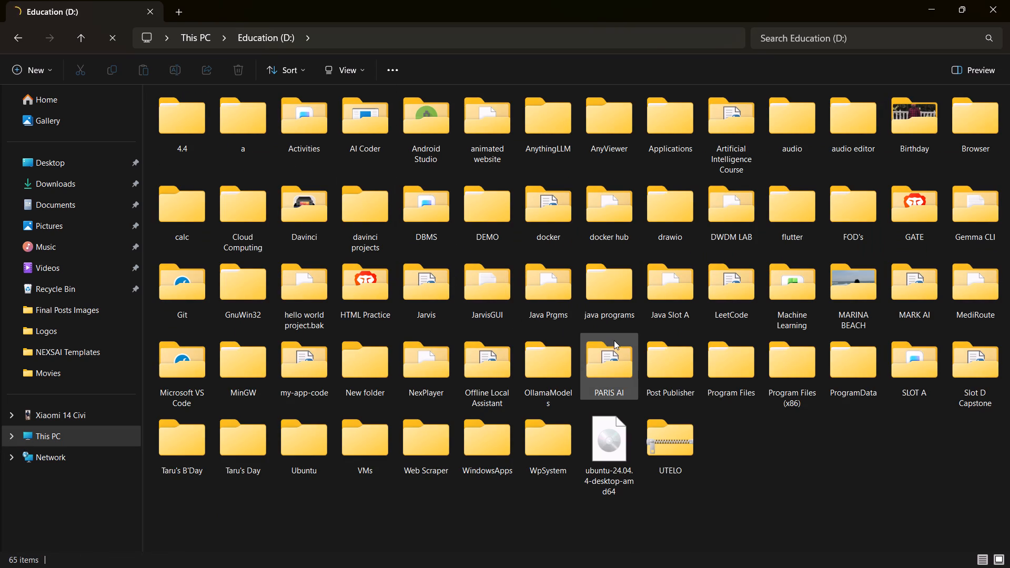
{"action": "double_click", "coordinate": [994, 359]}
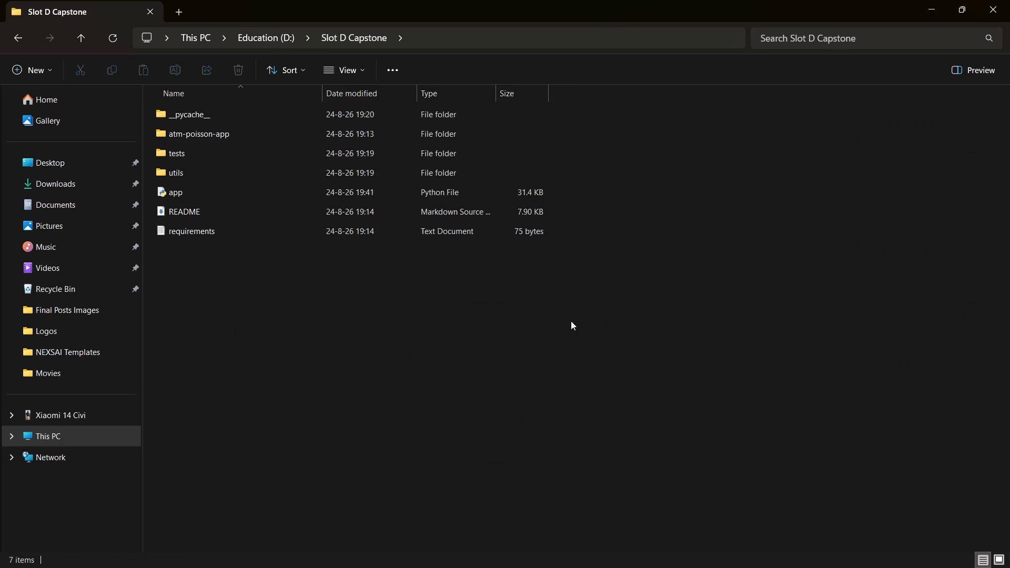
Check the atm-poisson-app folder for capstone presentation files and return to the Slot D Capstone folder.
{"action": "double_click", "coordinate": [291, 135]}
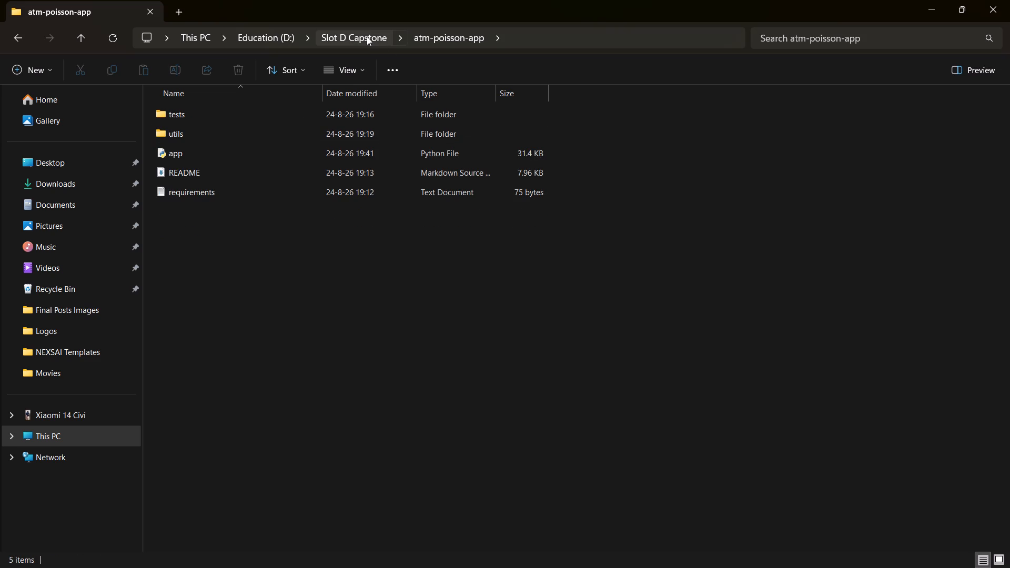
{"action": "left_click", "coordinate": [367, 36]}
{"action": "left_click", "coordinate": [562, 288]}
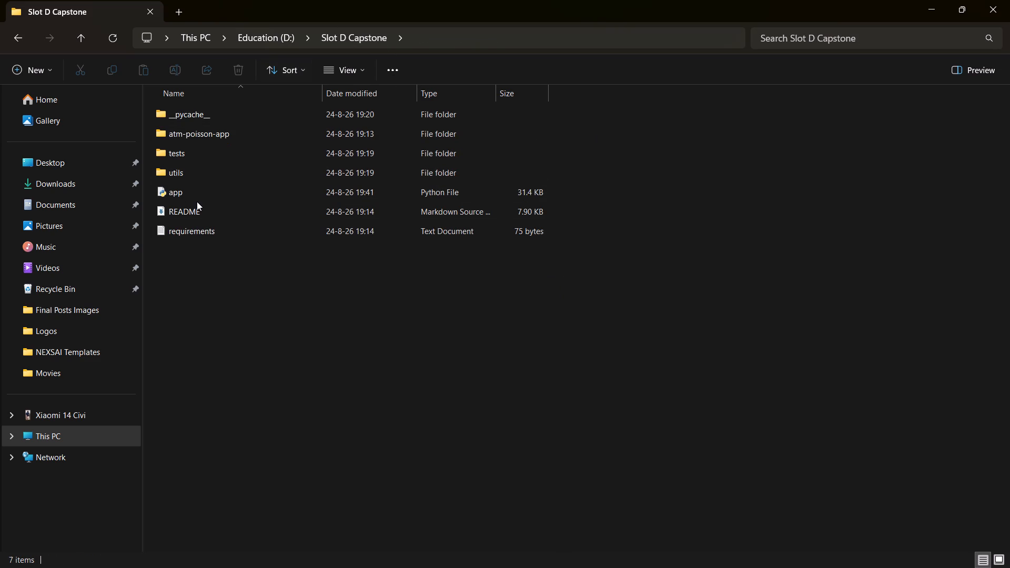
Look through the Downloads folder, down to the files from earlier this year, for an earlier capstone presentation.
{"action": "left_click", "coordinate": [70, 188]}
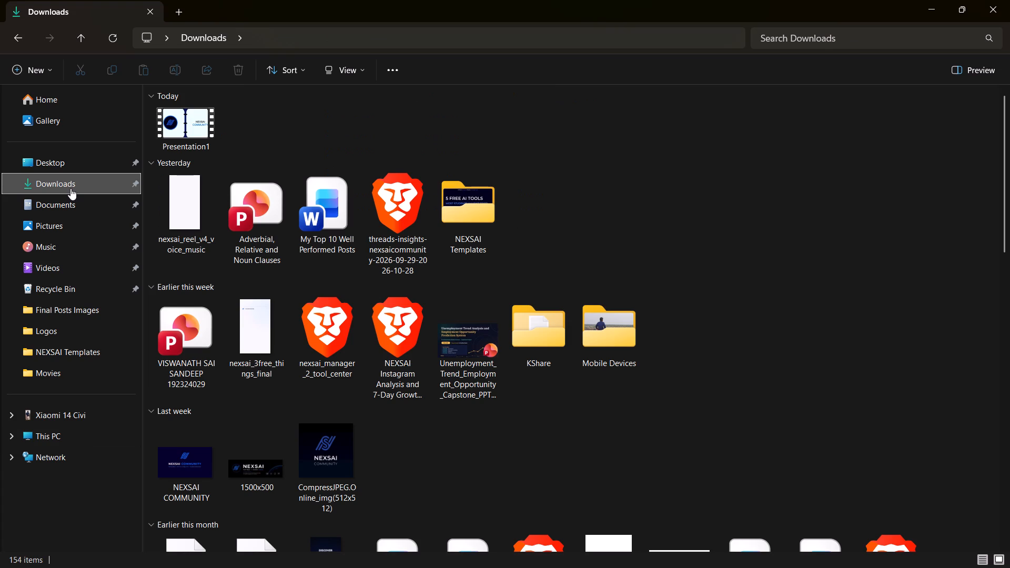
{"action": "scroll", "coordinate": [302, 391], "scroll_direction": "down", "scroll_amount": 3}
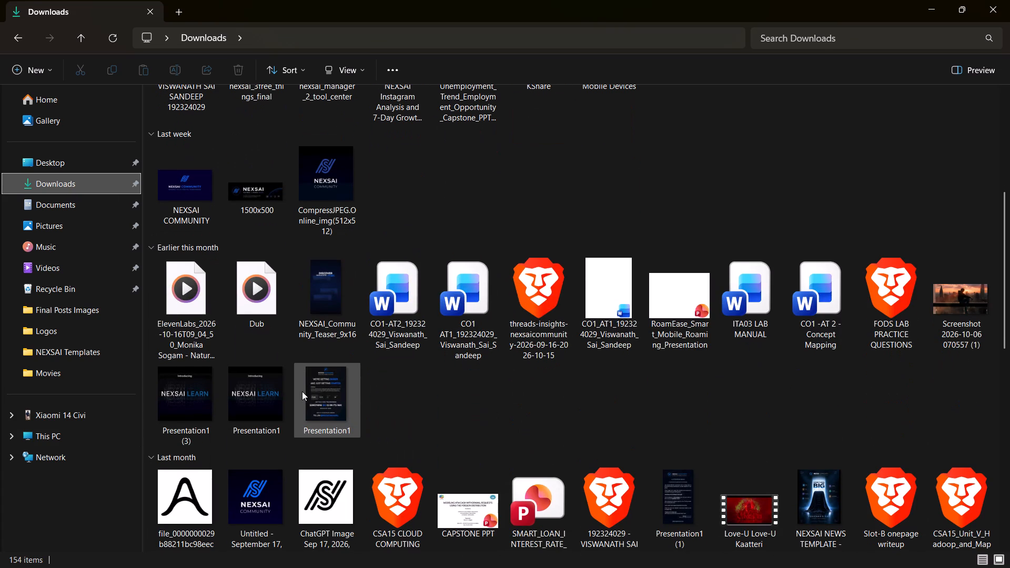
{"action": "scroll", "coordinate": [302, 391], "scroll_direction": "down", "scroll_amount": 1}
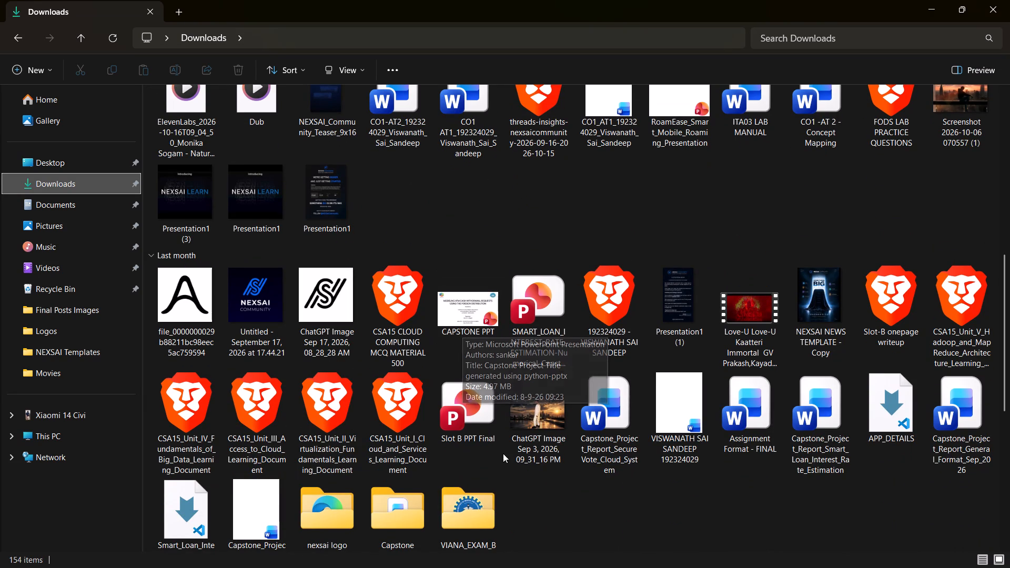
{"action": "scroll", "coordinate": [503, 453], "scroll_direction": "down", "scroll_amount": 3}
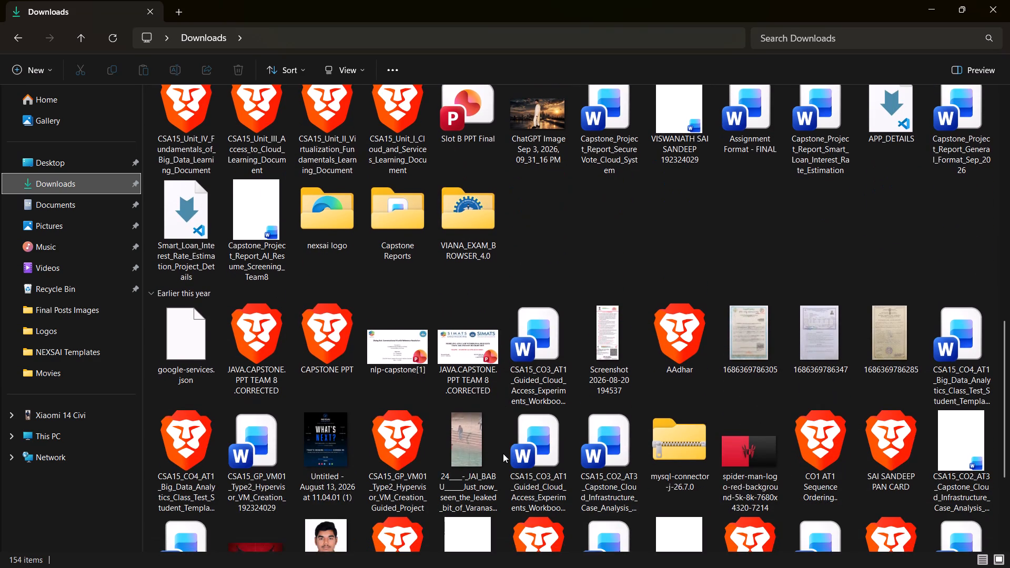
{"action": "scroll", "coordinate": [503, 453], "scroll_direction": "down", "scroll_amount": 1}
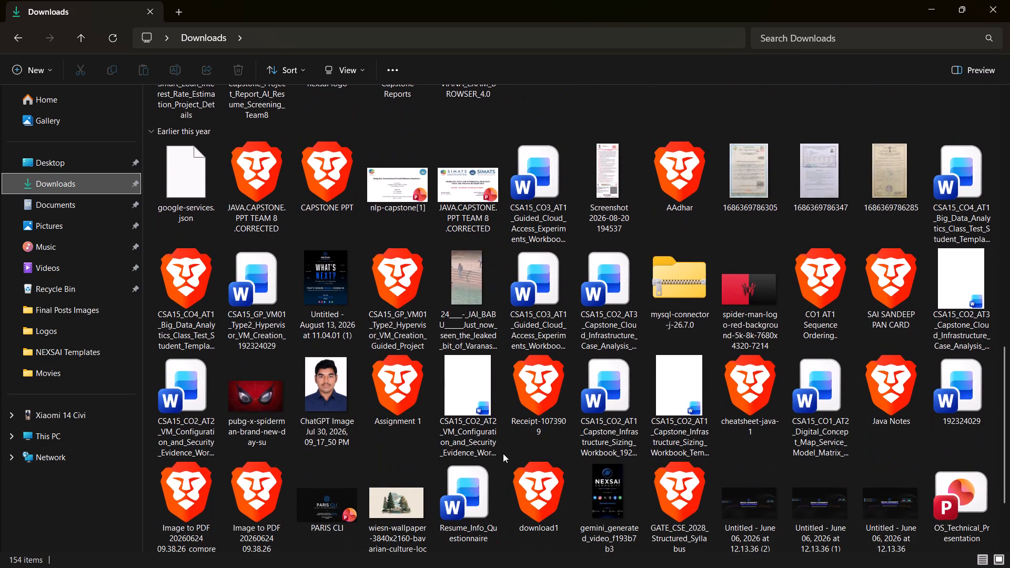
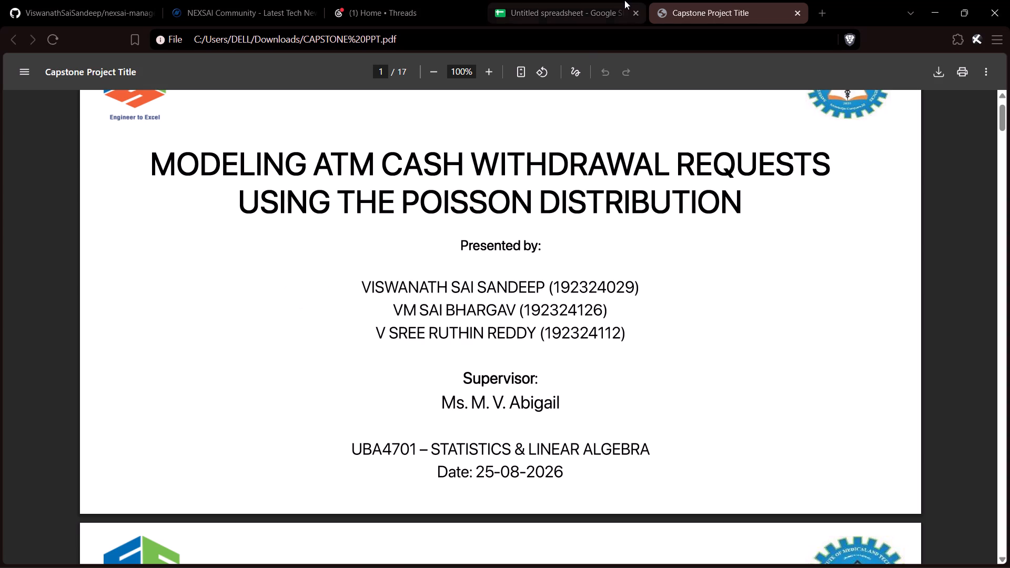
Switch to Brave and close the CAPSTONE PPT PDF.
{"action": "left_click", "coordinate": [797, 13]}
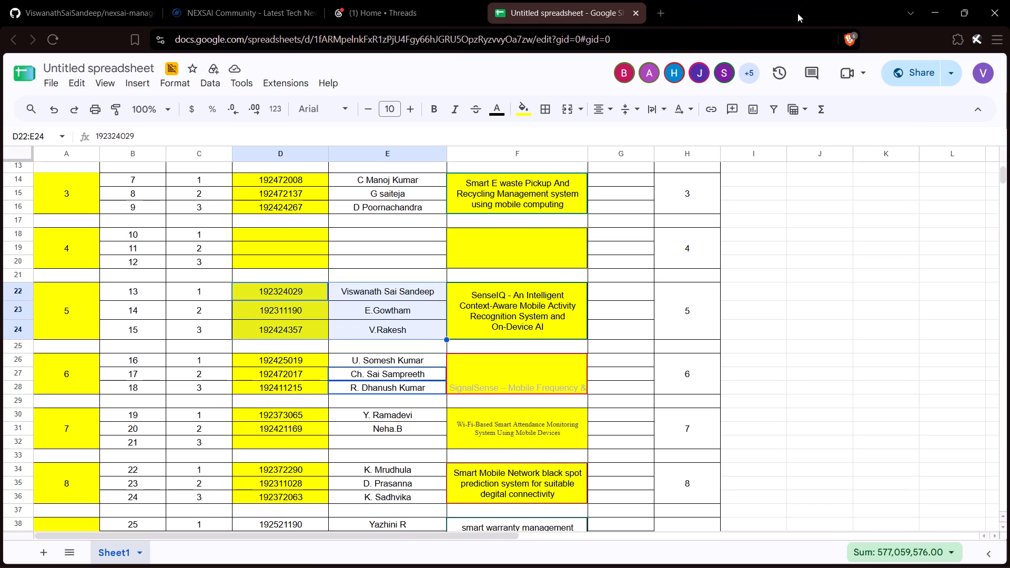
{"action": "left_click", "coordinate": [438, 316]}
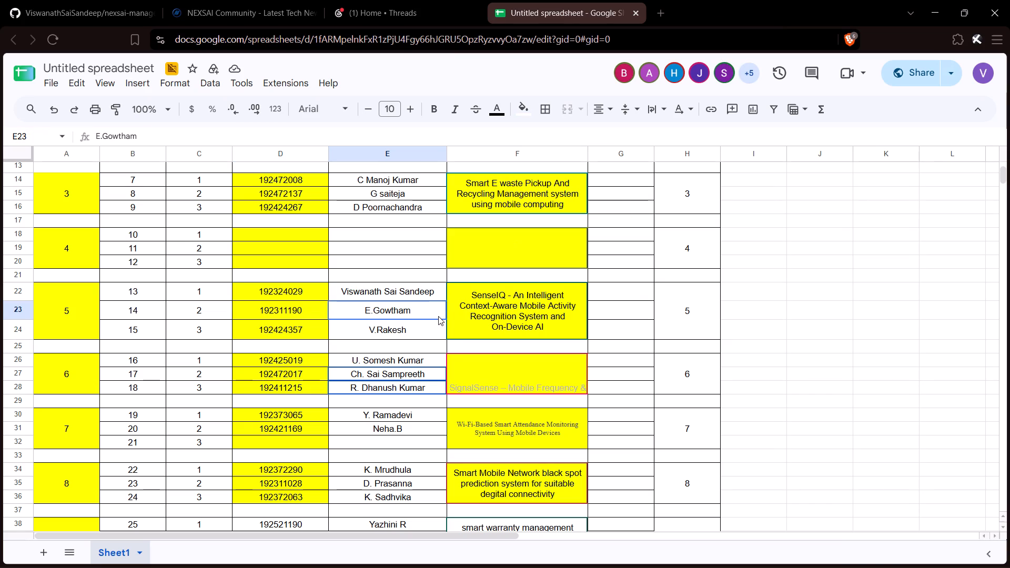
{"action": "left_click", "coordinate": [529, 328]}
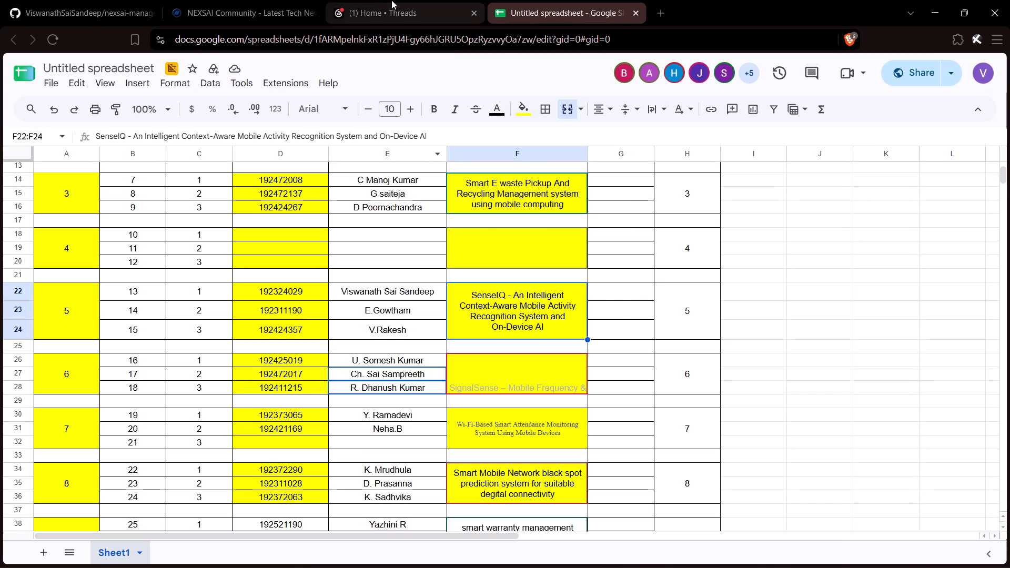
In Threads, open the Android Dev Summit 2026 post from the activity list, check its post insights, and close the page.
{"action": "left_click", "coordinate": [387, 0]}
{"action": "left_click", "coordinate": [69, 185]}
{"action": "left_click", "coordinate": [69, 185]}
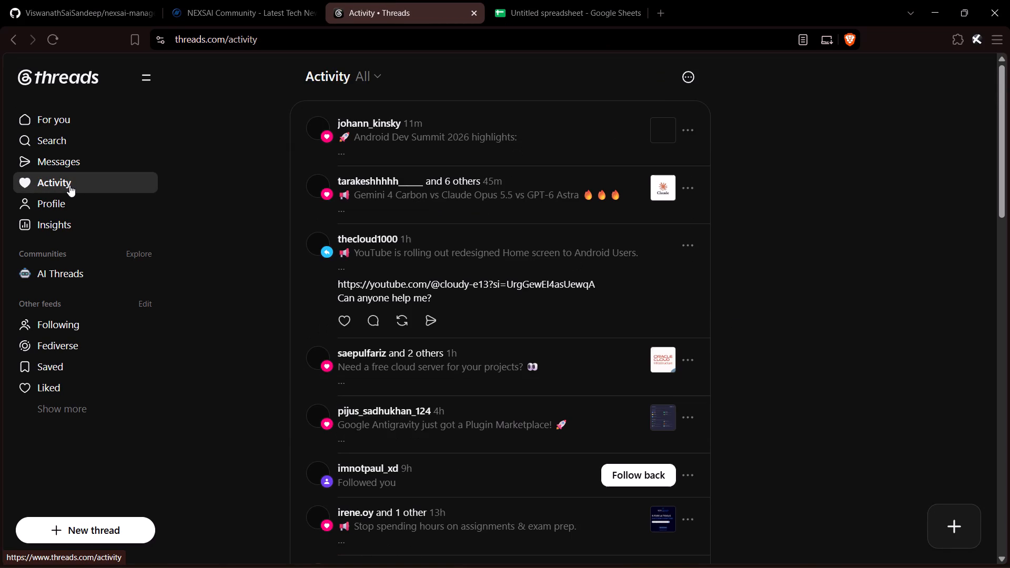
{"action": "left_click", "coordinate": [501, 134]}
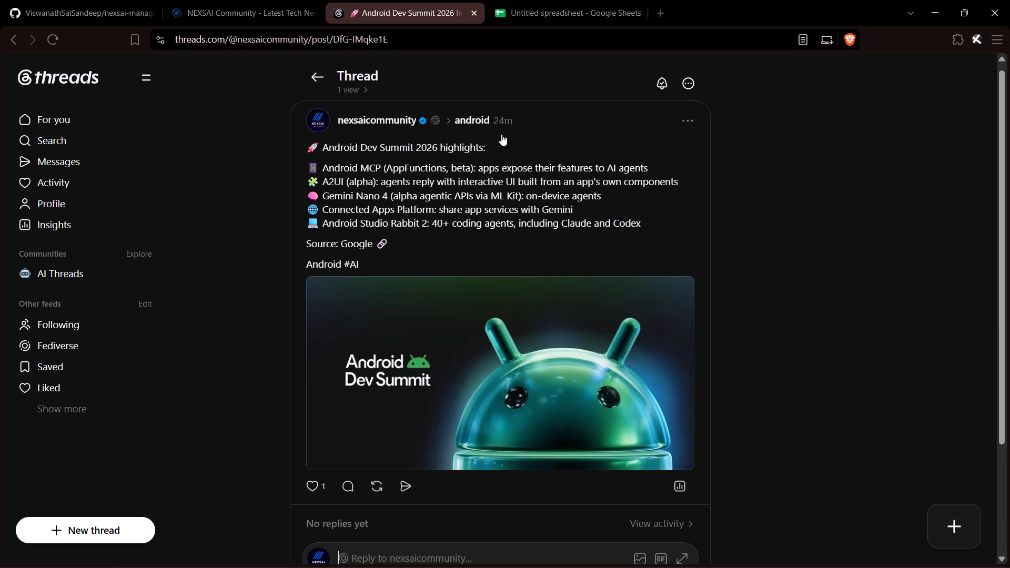
{"action": "scroll", "coordinate": [501, 134], "scroll_direction": "up", "scroll_amount": 1}
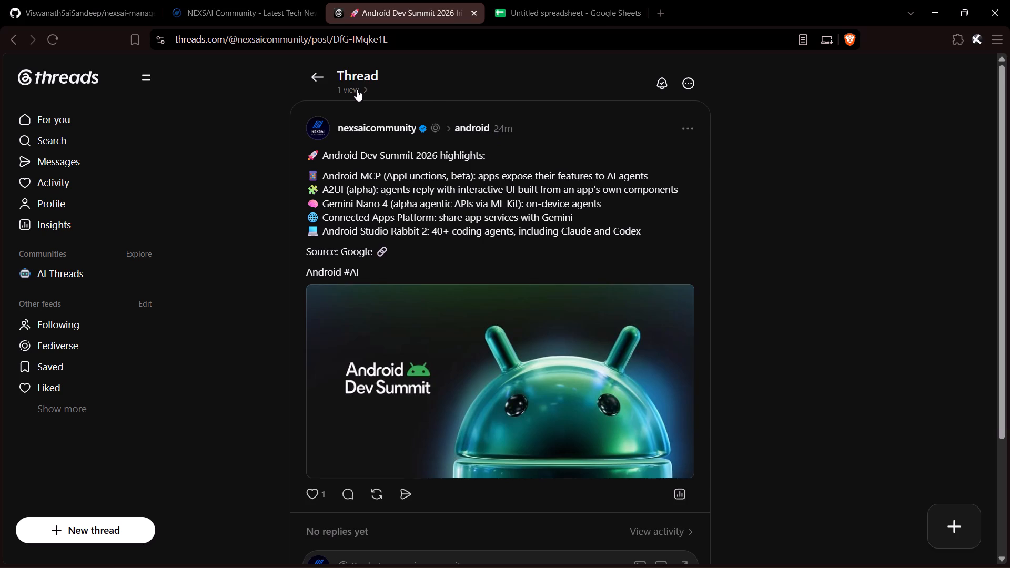
{"action": "left_click", "coordinate": [680, 488]}
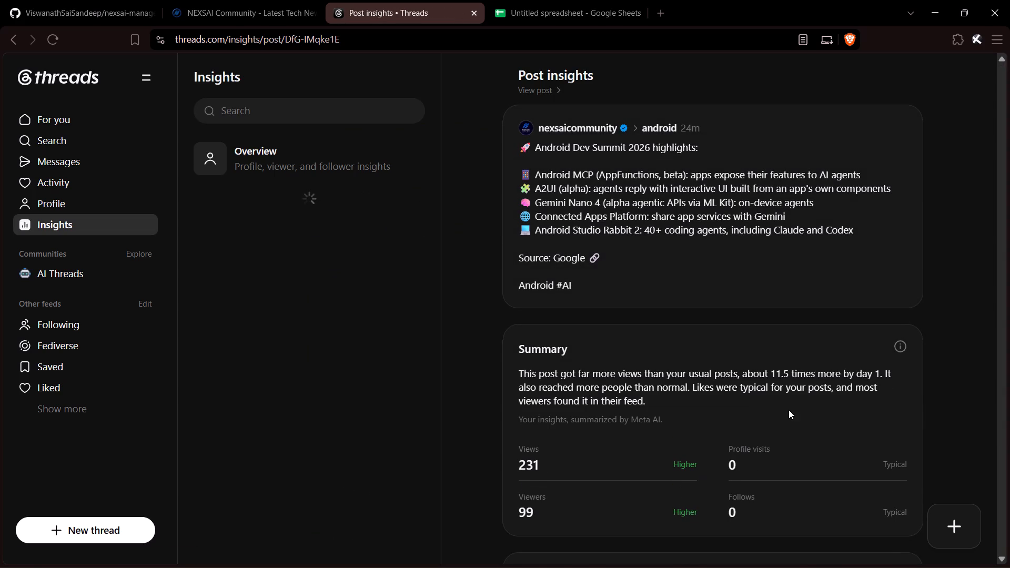
{"action": "left_click", "coordinate": [473, 11]}
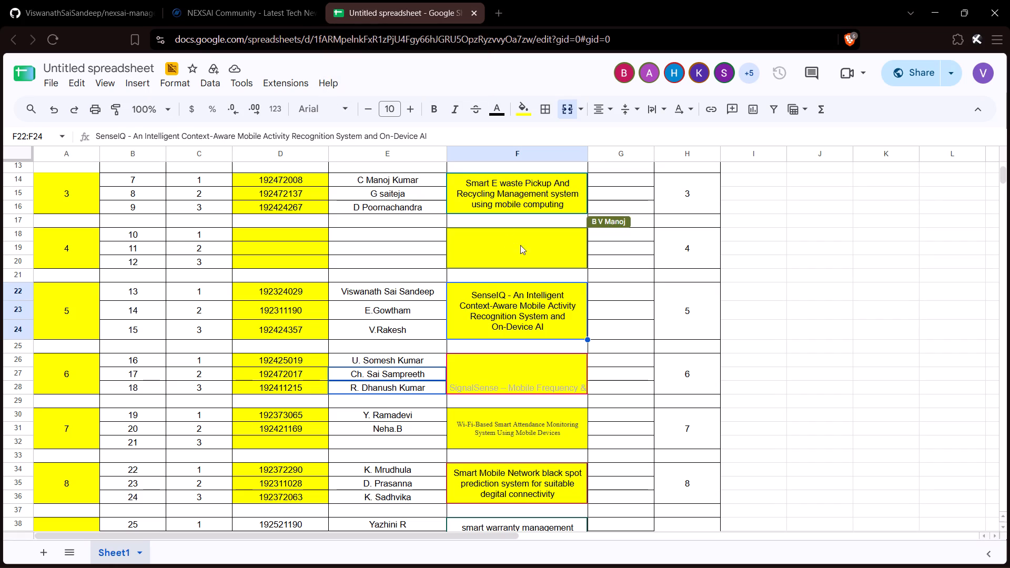
Close the team spreadsheet and the NEXSAI Community website, leaving only the GitHub repository page open.
{"action": "left_click", "coordinate": [666, 306]}
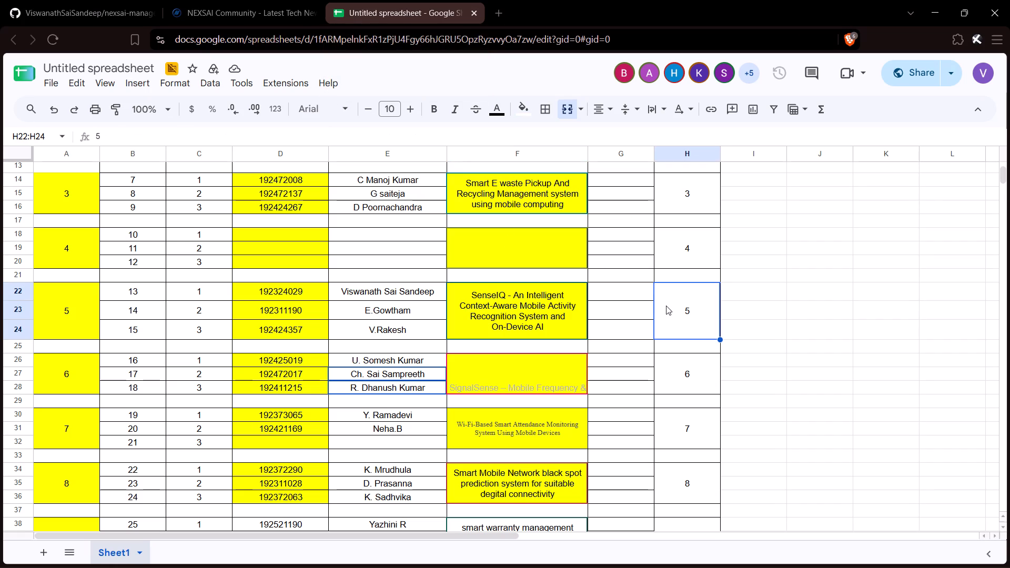
{"action": "scroll", "coordinate": [666, 306], "scroll_direction": "down", "scroll_amount": 3}
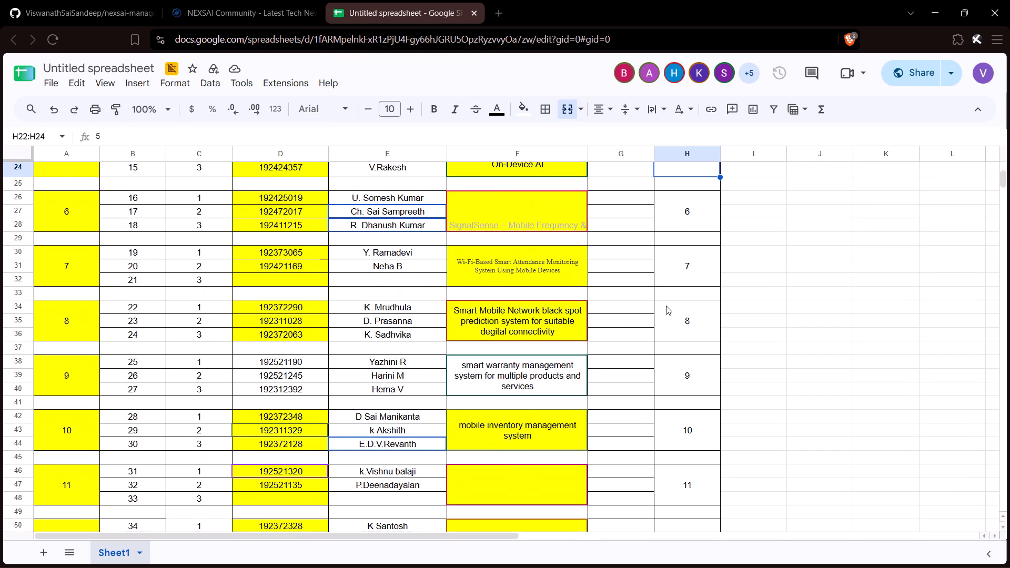
{"action": "scroll", "coordinate": [666, 306], "scroll_direction": "up", "scroll_amount": 5}
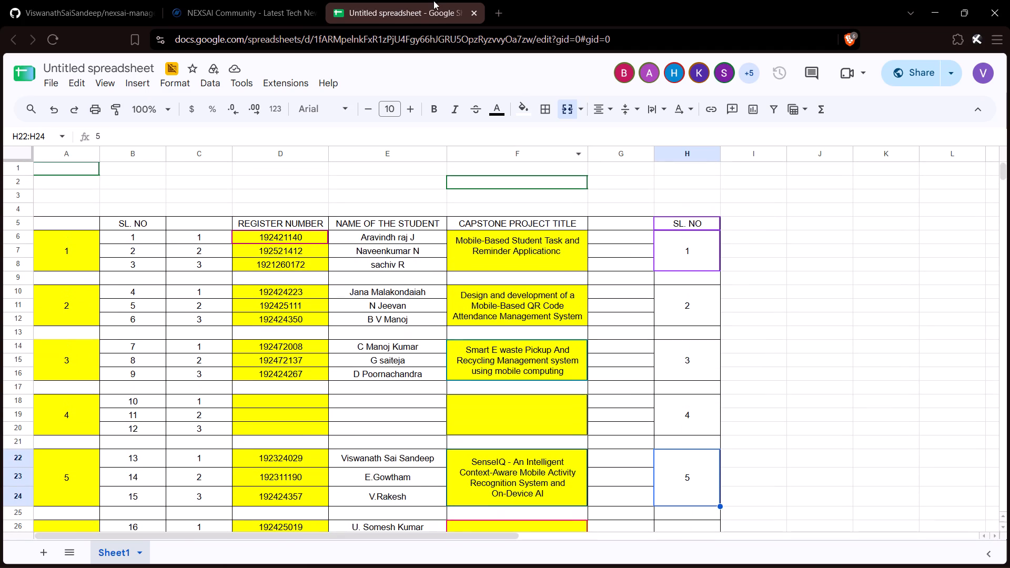
{"action": "left_click", "coordinate": [471, 10]}
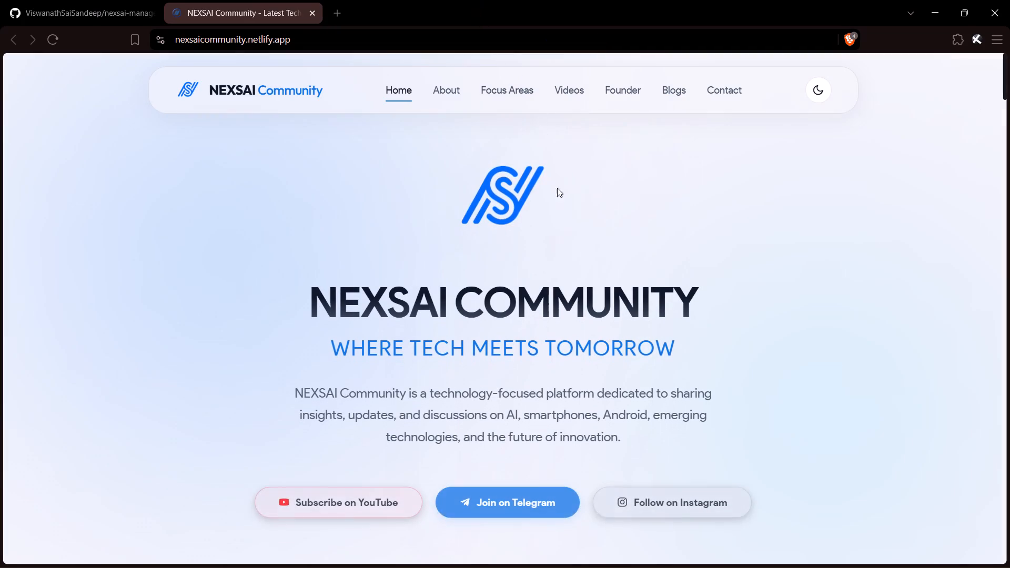
{"action": "left_click", "coordinate": [312, 12]}
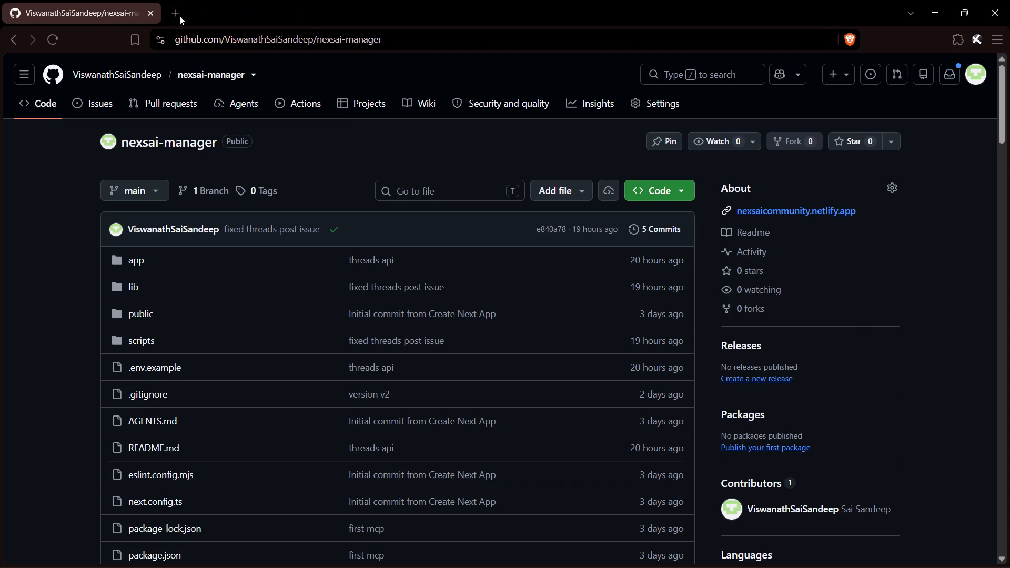
Open the nexsai-manager repository details and enter the description "NEXSAI Manager is a MCP tool that manages social media platforms".
{"action": "scroll", "coordinate": [469, 262], "scroll_direction": "down", "scroll_amount": 2}
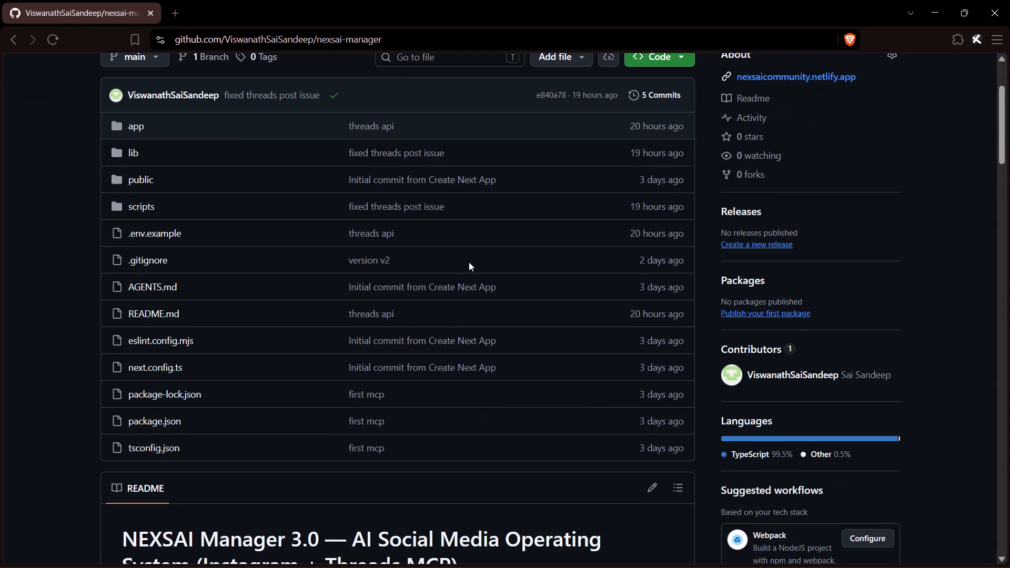
{"action": "scroll", "coordinate": [469, 262], "scroll_direction": "down", "scroll_amount": 1}
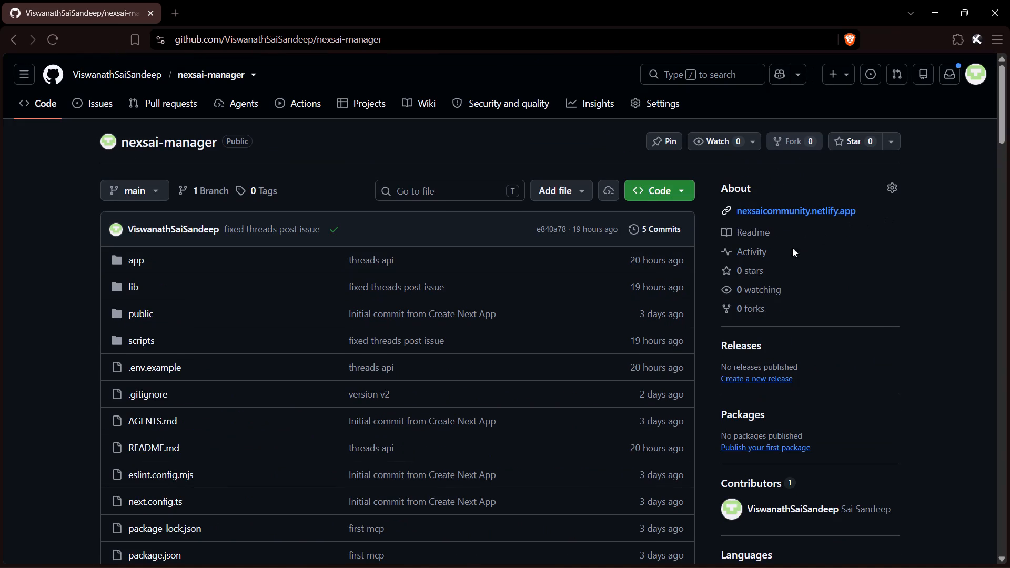
{"action": "left_click", "coordinate": [885, 190]}
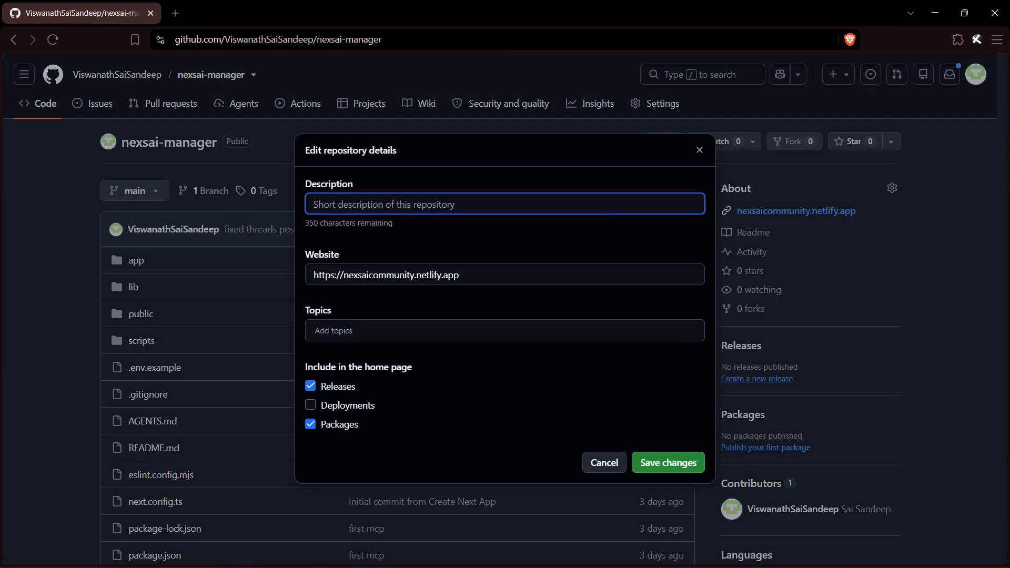
{"action": "type", "text": "NEXSA"}
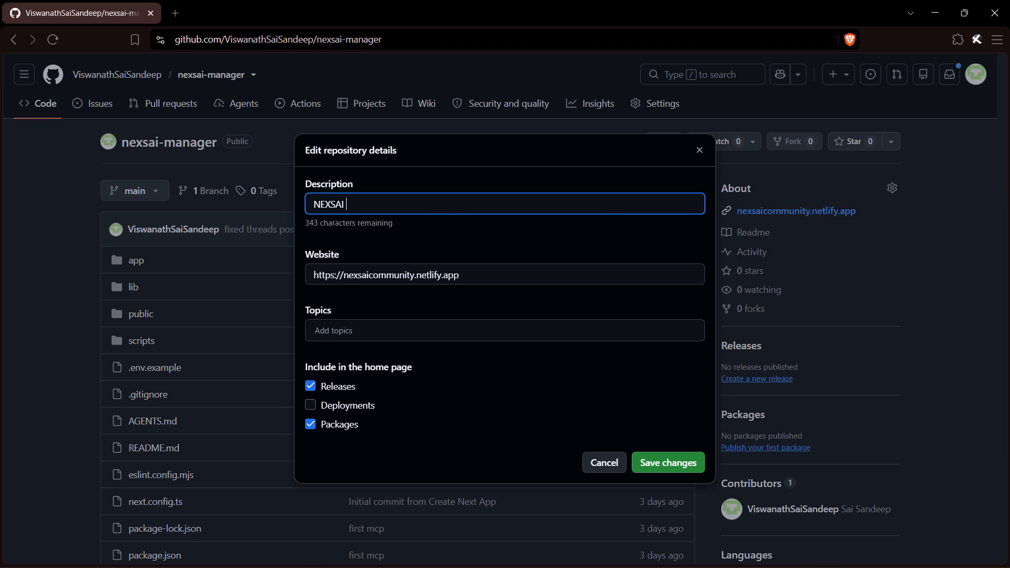
{"action": "type", "text": "an"}
{"action": "type", "text": "ager is a"}
{"action": "key", "text": "space"}
{"action": "type", "text": "MCP"}
{"action": "key", "text": "space"}
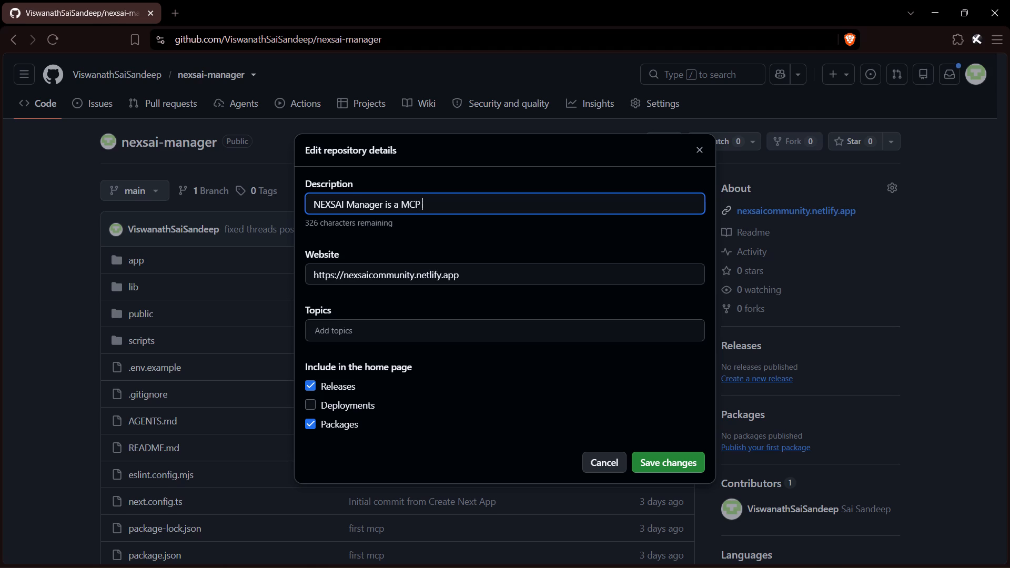
{"action": "type", "text": "toolt"}
{"action": "key", "text": "BackSpace"}
{"action": "key", "text": "BackSpace"}
{"action": "key", "text": "space"}
{"action": "type", "text": "t"}
{"action": "key", "text": "BackSpace"}
{"action": "key", "text": "BackSpace"}
{"action": "type", "text": "l that manages social media l"}
{"action": "key", "text": "BackSpace"}
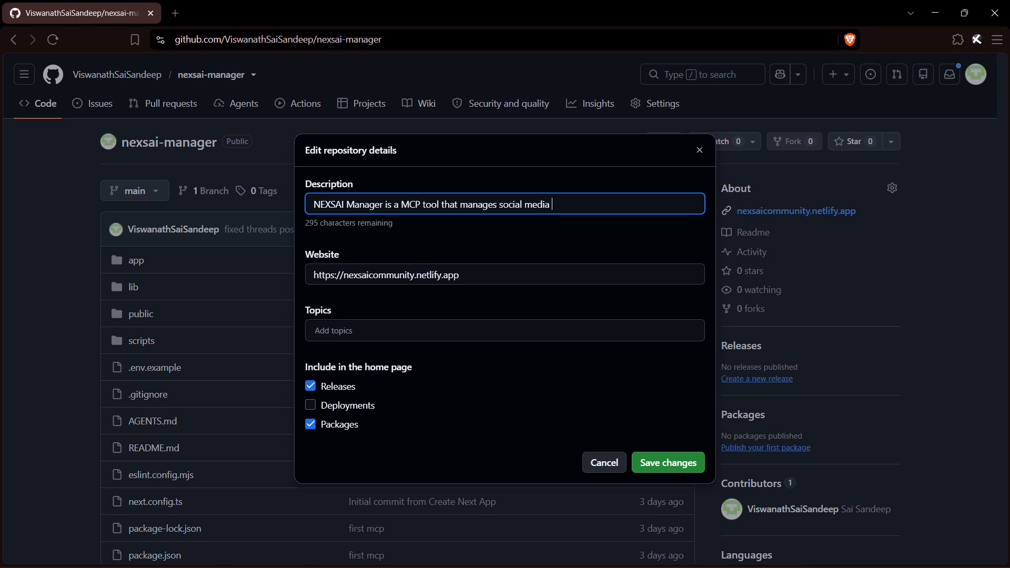
{"action": "type", "text": "plo"}
{"action": "key", "text": "BackSpace"}
{"action": "type", "text": "atforms"}
{"action": "key", "text": "period"}
{"action": "key", "text": "Return"}
{"action": "key", "text": "BackSpace"}
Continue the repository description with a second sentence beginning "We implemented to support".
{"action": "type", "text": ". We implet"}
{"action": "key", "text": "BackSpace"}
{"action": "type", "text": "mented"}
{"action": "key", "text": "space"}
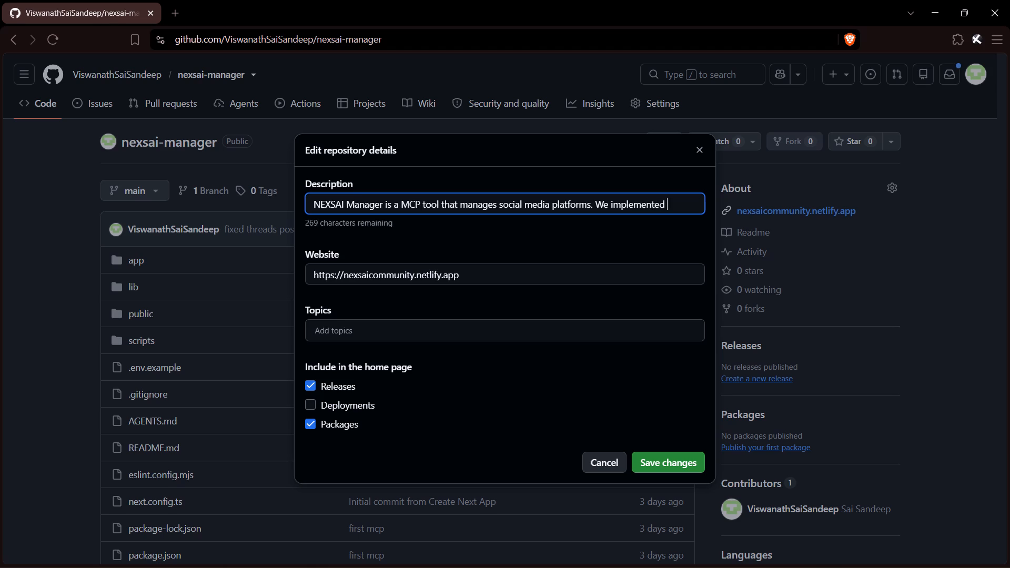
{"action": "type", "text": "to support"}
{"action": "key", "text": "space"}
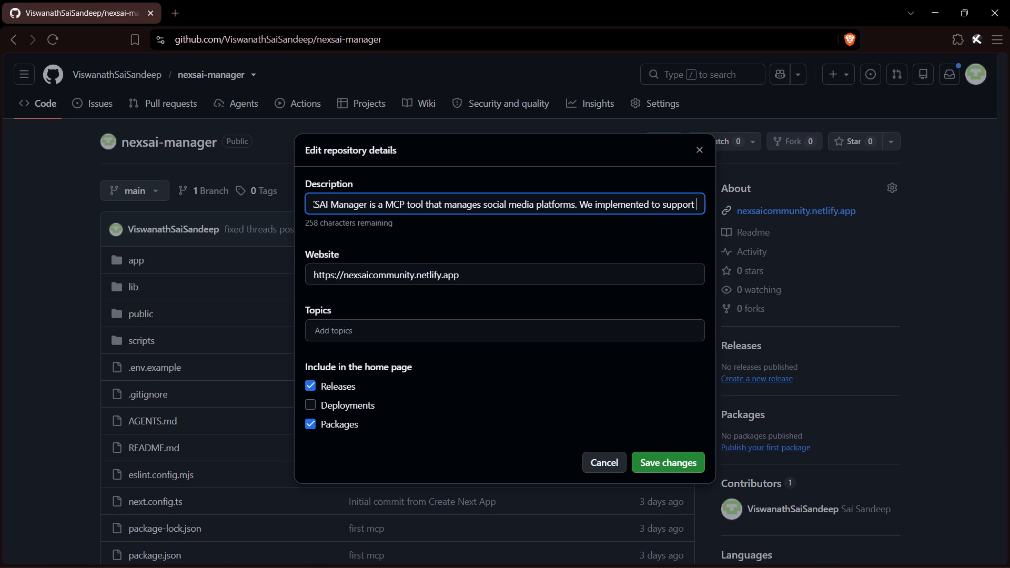
Replace the unfinished second sentence of the repository description with "Currently limited to Instagram & Threads.".
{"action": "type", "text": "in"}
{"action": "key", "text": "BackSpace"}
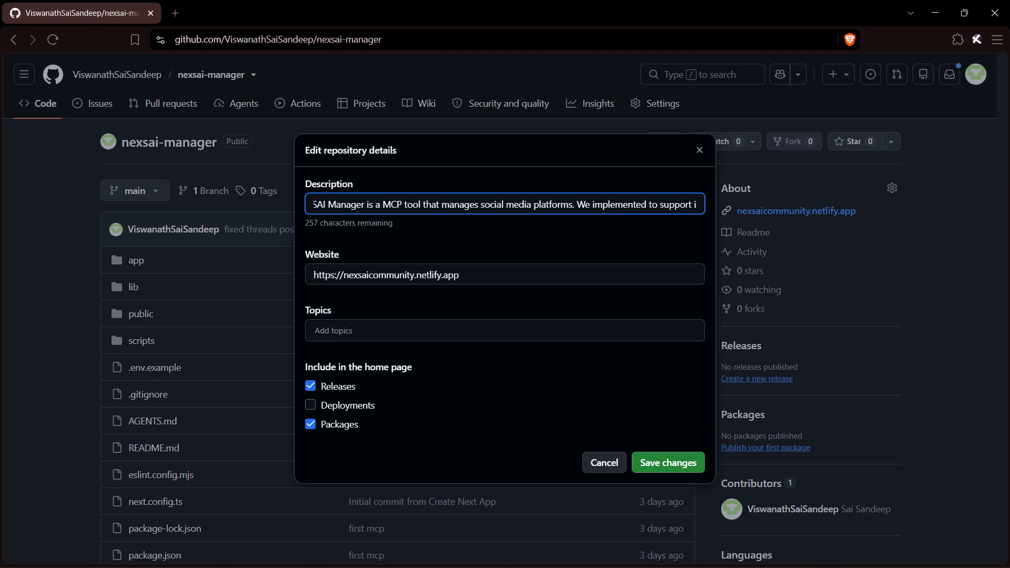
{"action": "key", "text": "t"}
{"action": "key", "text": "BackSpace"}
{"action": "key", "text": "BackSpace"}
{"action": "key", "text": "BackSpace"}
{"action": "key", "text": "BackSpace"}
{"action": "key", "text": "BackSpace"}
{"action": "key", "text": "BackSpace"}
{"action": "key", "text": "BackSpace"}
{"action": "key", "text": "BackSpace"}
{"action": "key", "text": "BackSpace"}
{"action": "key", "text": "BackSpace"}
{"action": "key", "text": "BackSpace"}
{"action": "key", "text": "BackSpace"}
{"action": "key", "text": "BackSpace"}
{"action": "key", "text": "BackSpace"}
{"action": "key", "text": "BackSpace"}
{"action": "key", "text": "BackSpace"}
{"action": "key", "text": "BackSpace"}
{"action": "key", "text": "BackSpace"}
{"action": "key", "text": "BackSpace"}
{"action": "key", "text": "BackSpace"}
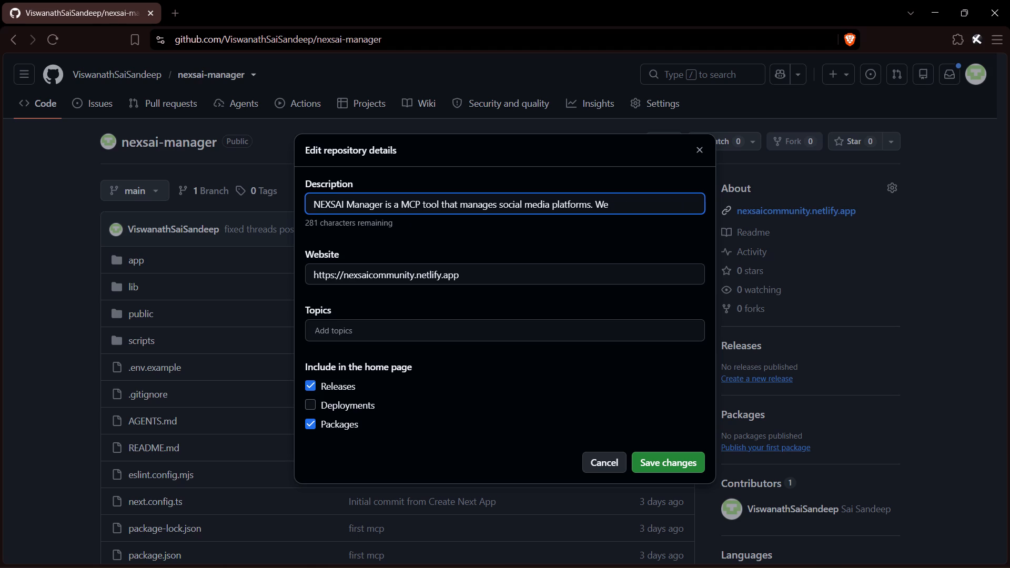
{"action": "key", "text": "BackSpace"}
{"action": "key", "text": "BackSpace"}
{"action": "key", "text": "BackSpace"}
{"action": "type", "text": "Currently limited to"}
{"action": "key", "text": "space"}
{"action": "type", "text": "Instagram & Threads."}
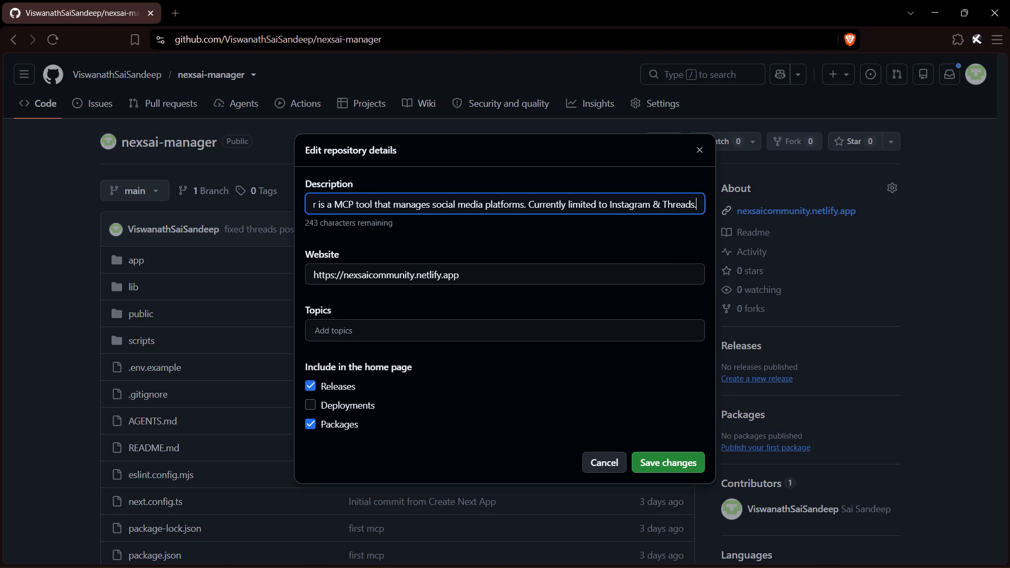
Add the topic "mcp" to the repository details.
{"action": "left_click", "coordinate": [507, 326]}
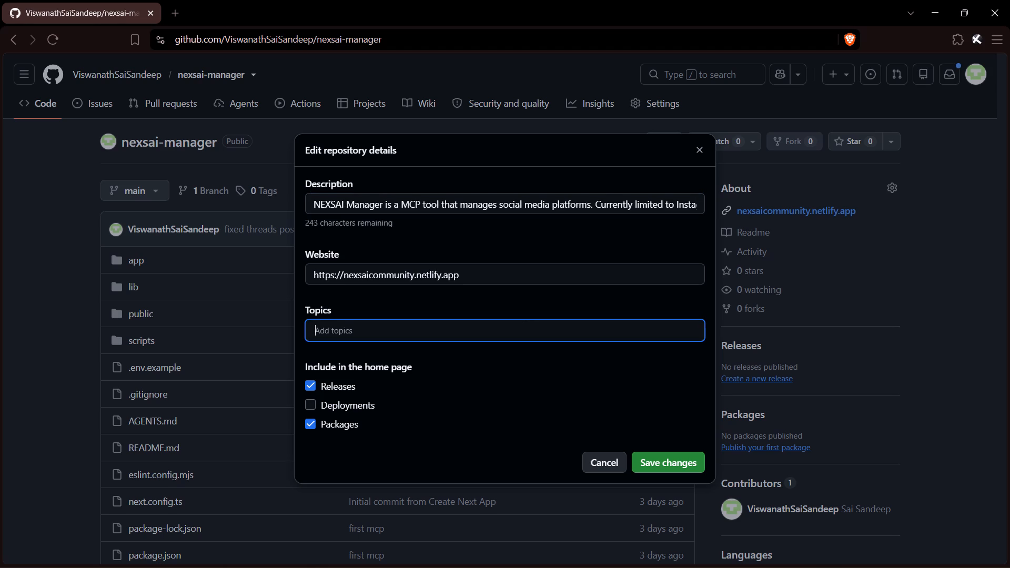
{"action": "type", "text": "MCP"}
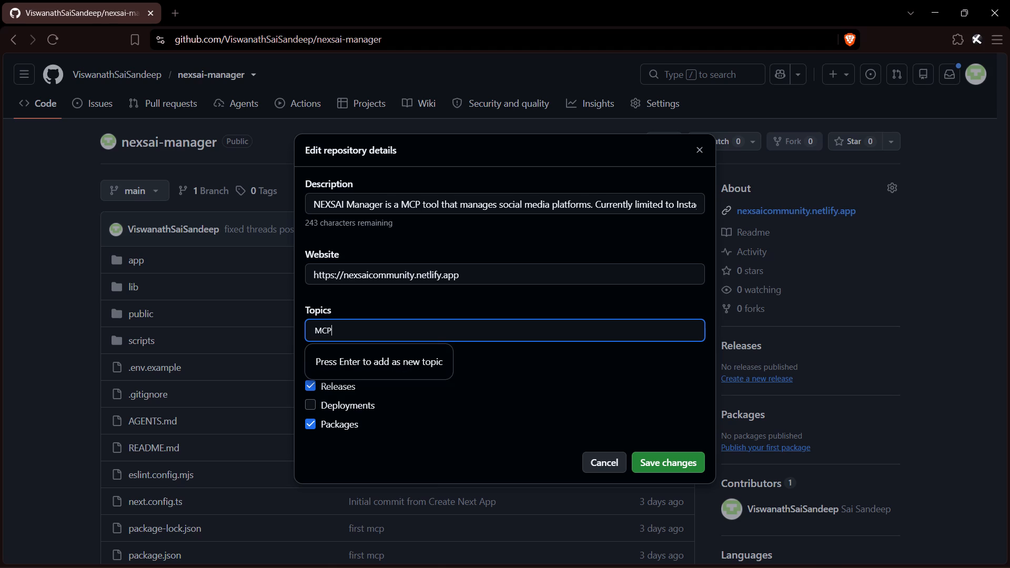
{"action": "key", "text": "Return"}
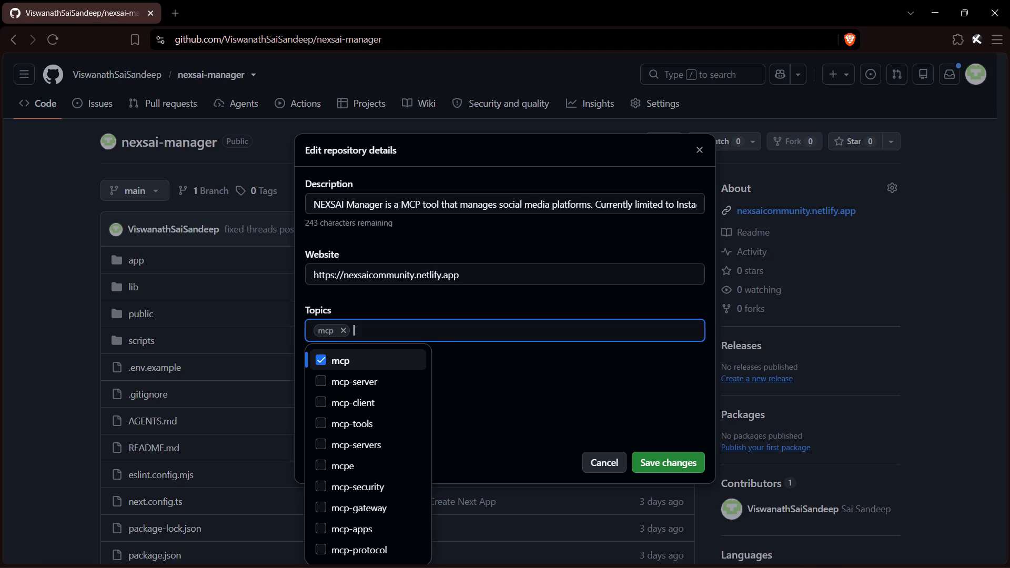
Add the topic social-media to the repository and save the repository details.
{"action": "type", "text": "sociall"}
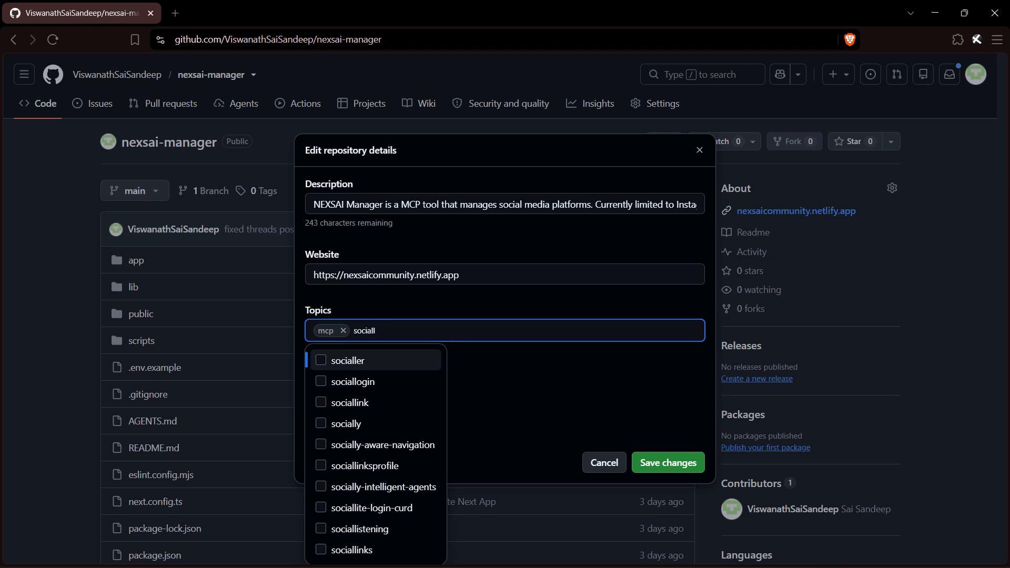
{"action": "type", "text": "meda"}
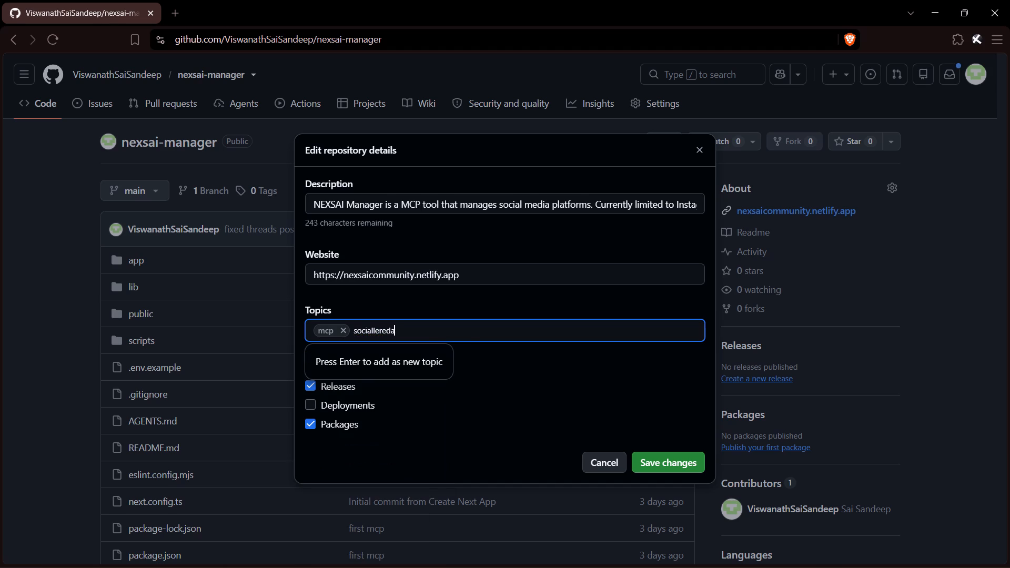
{"action": "key", "text": "BackSpace"}
{"action": "key", "text": "BackSpace"}
{"action": "key", "text": "BackSpace"}
{"action": "key", "text": "BackSpace"}
{"action": "key", "text": "BackSpace"}
{"action": "key", "text": "BackSpace"}
{"action": "key", "text": "BackSpace"}
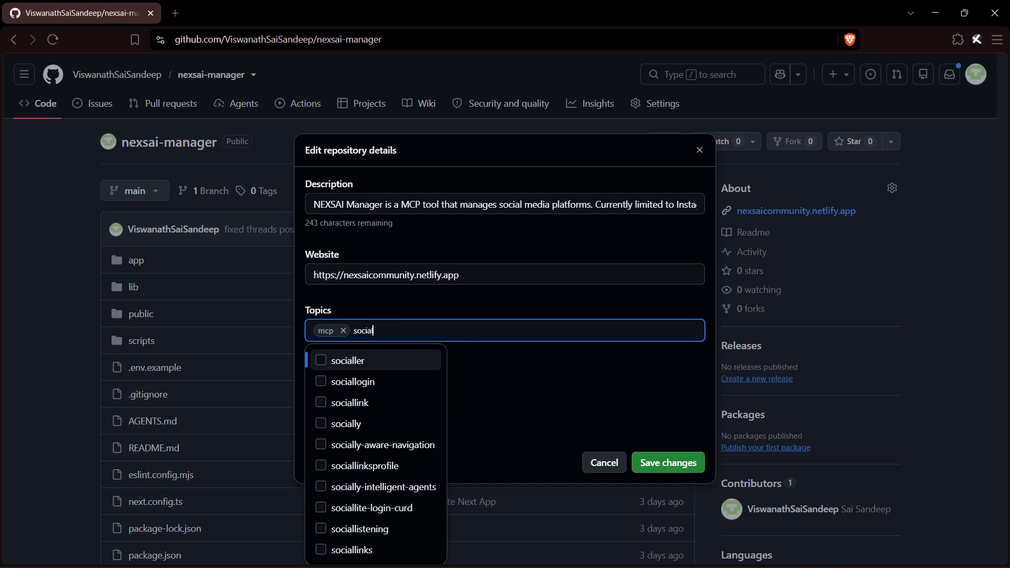
{"action": "key", "text": "Return"}
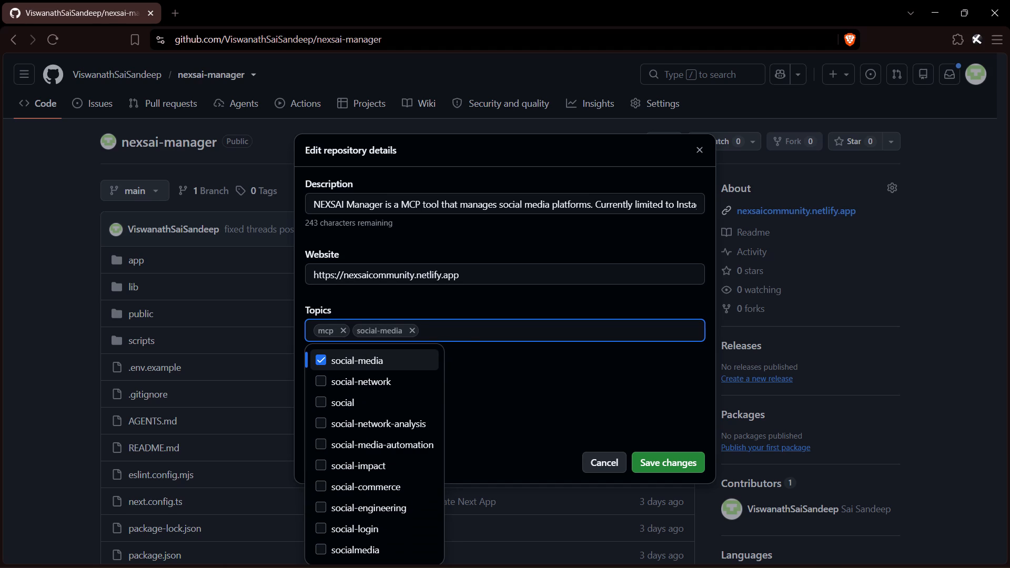
{"action": "left_click", "coordinate": [627, 385]}
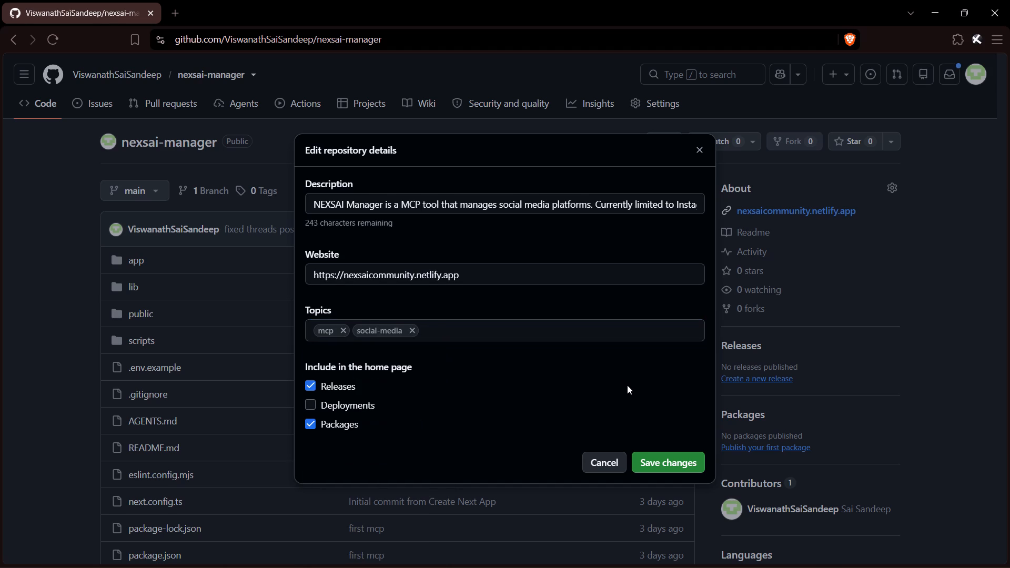
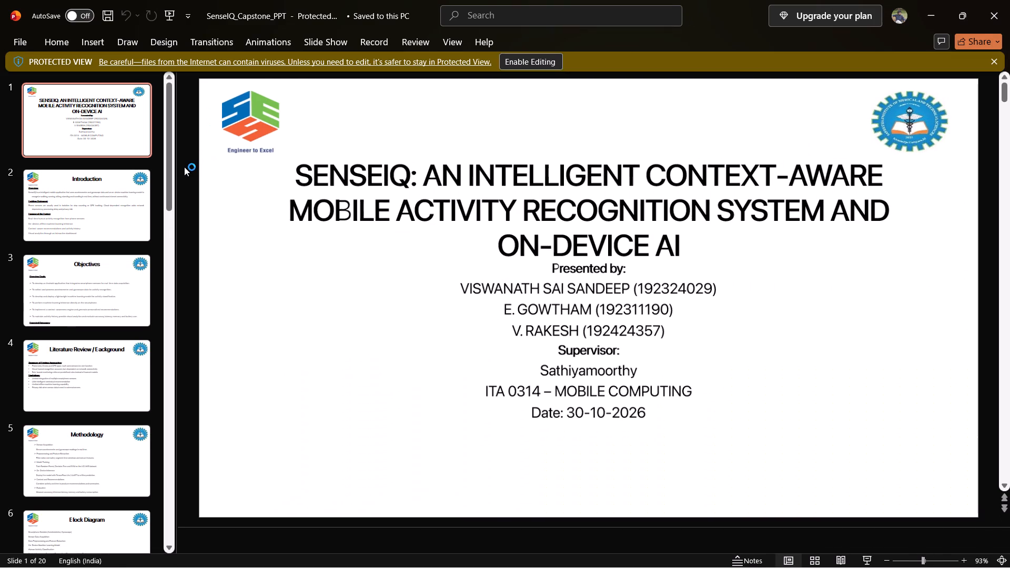
{"action": "left_click", "coordinate": [523, 58]}
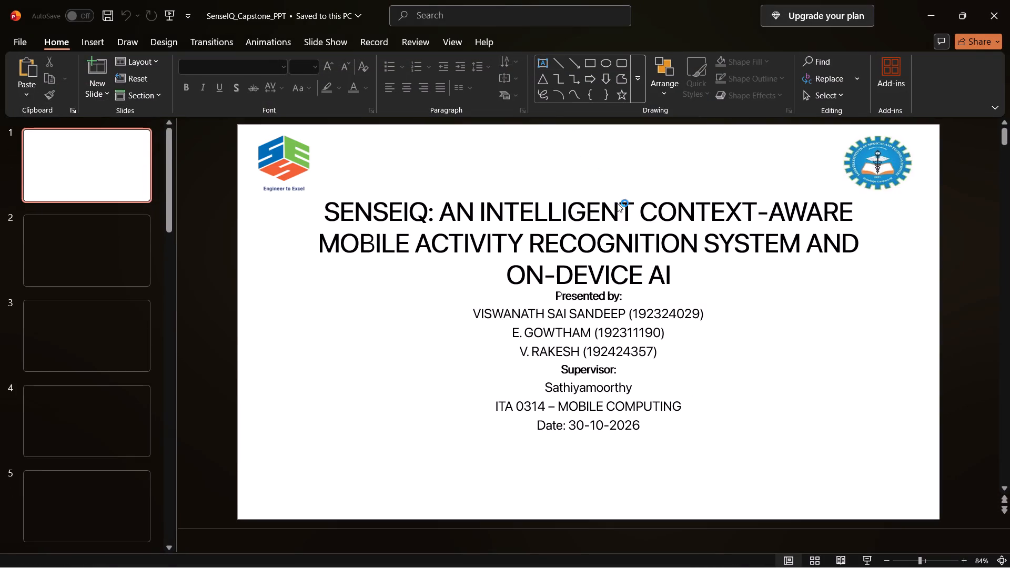
On the cover slide, insert two blank lines above "Supervisor:" and move the presenter text box slightly down, clear of the title.
{"action": "left_click", "coordinate": [616, 298]}
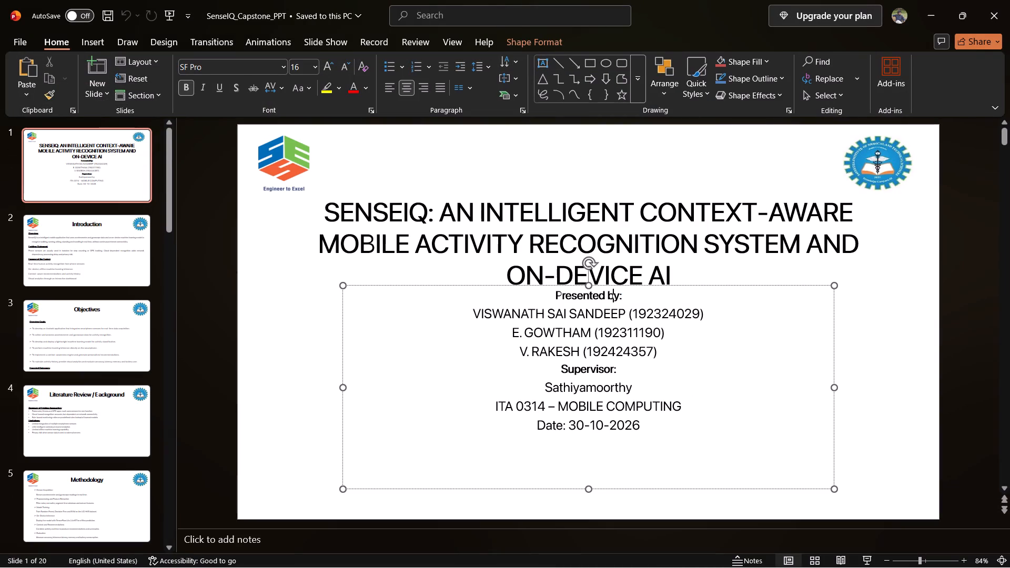
{"action": "left_click", "coordinate": [628, 366]}
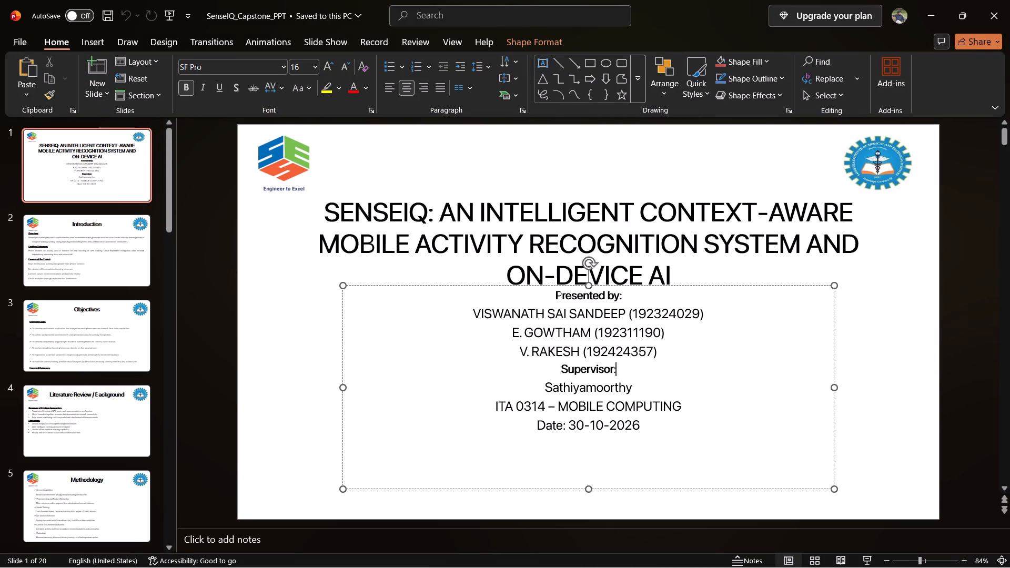
{"action": "left_click", "coordinate": [668, 353]}
{"action": "key", "text": "Return"}
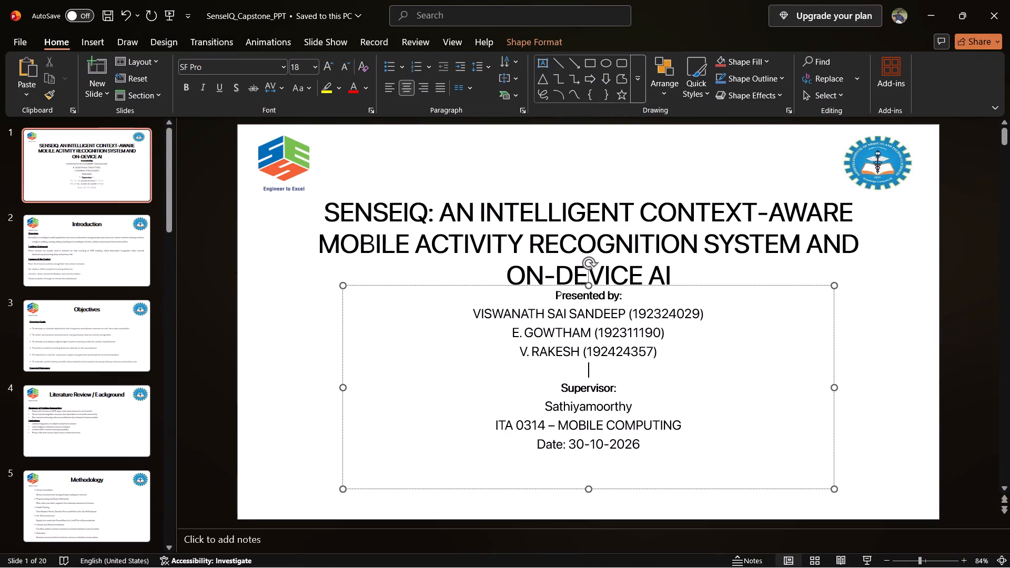
{"action": "key", "text": "Return"}
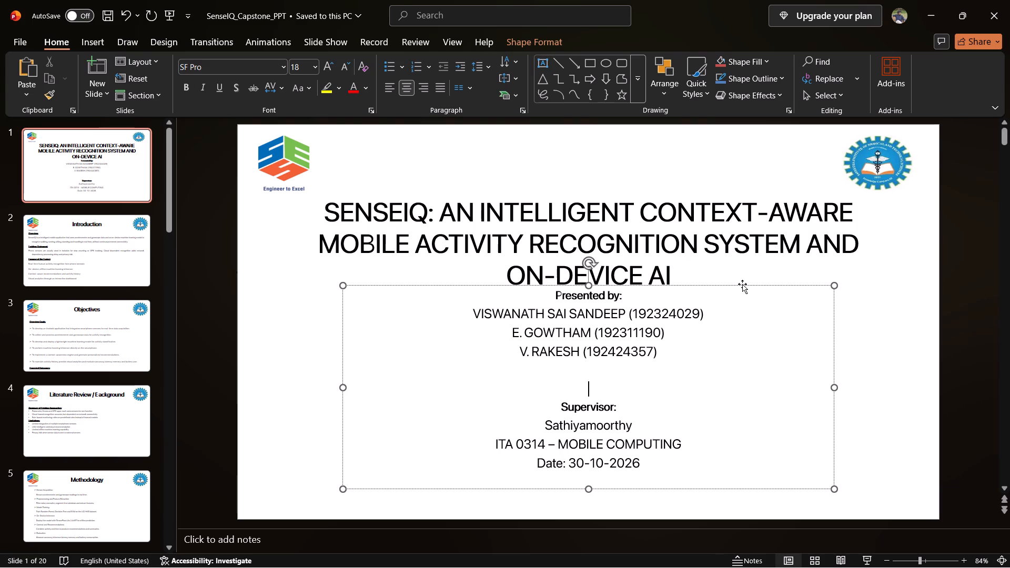
{"action": "left_click_drag", "start_coordinate": [742, 284], "coordinate": [742, 299]}
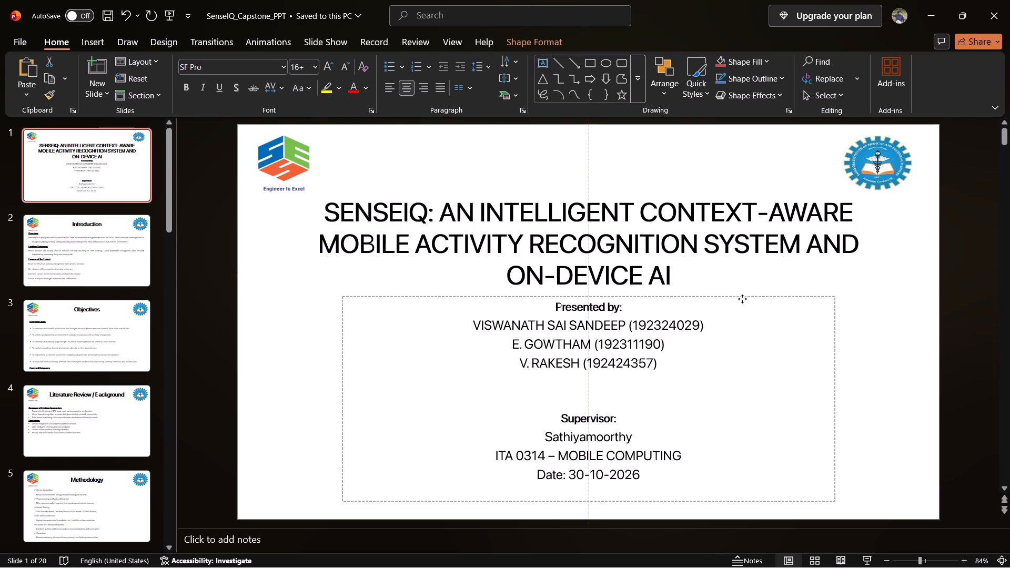
{"action": "left_click_drag", "start_coordinate": [742, 299], "coordinate": [742, 302]}
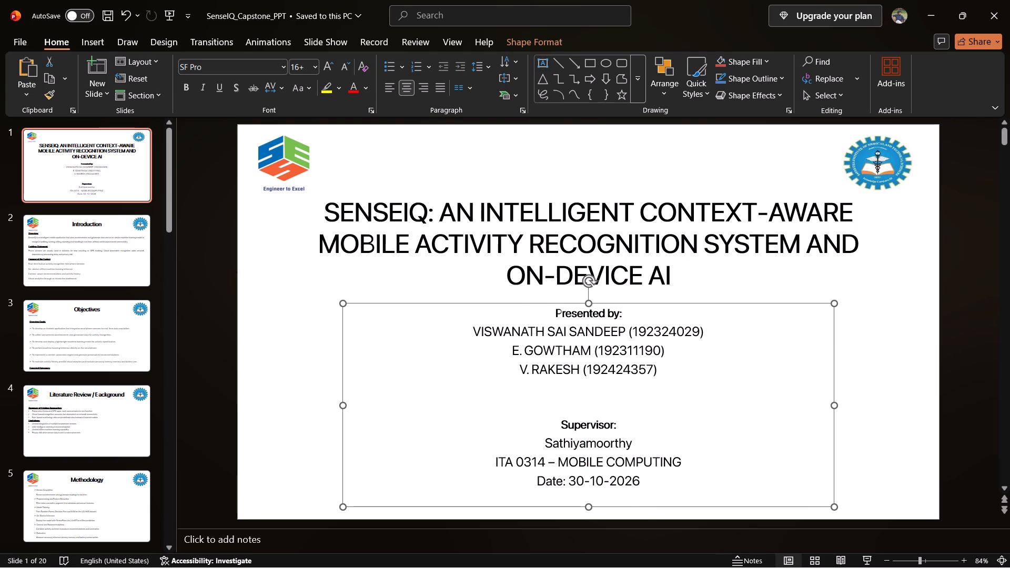
Delete the date line at the end of the cover slide's presenter text box.
{"action": "left_click_drag", "start_coordinate": [643, 480], "coordinate": [681, 465]}
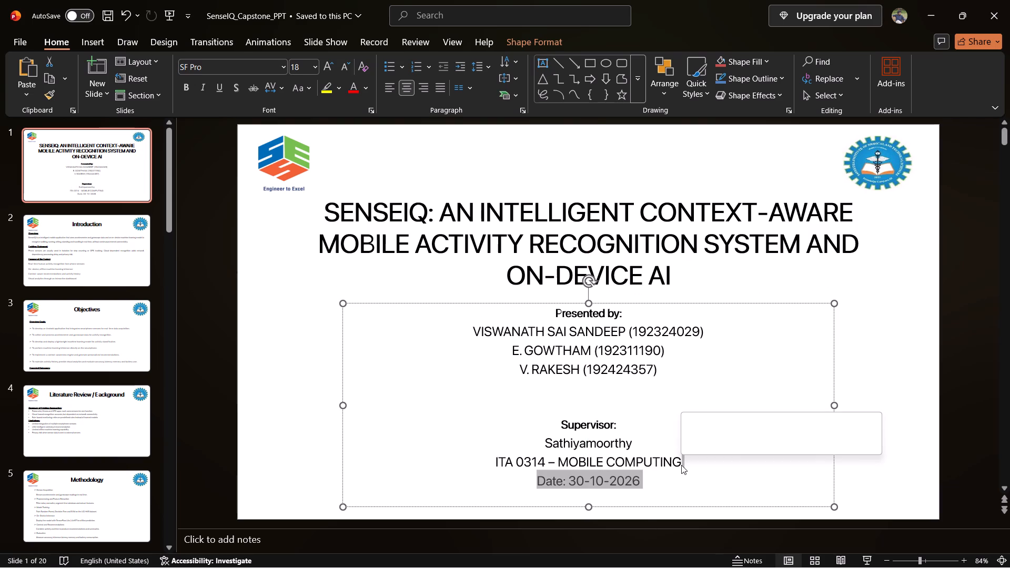
{"action": "key", "text": "BackSpace"}
{"action": "left_click", "coordinate": [807, 387]}
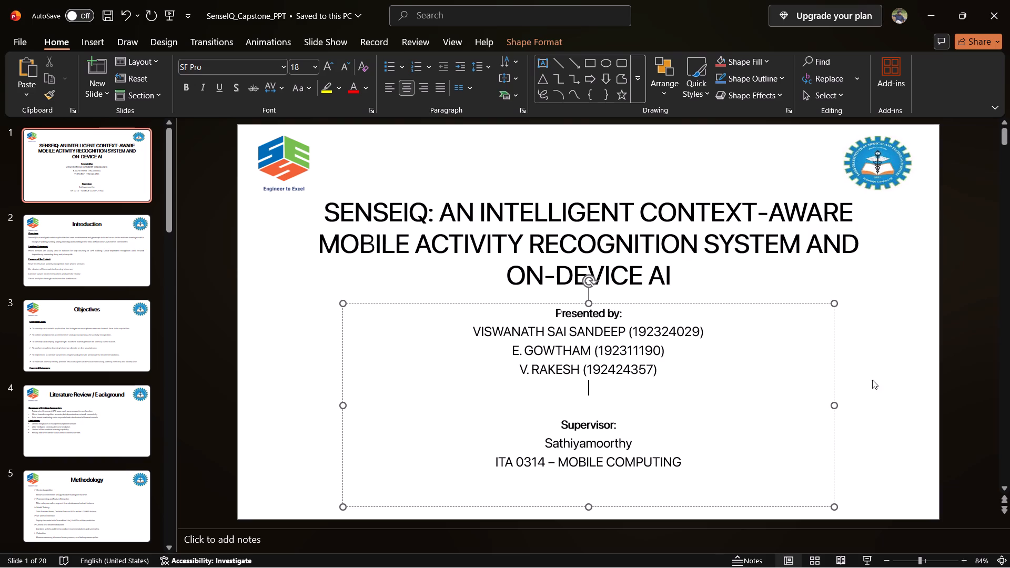
{"action": "left_click", "coordinate": [891, 388]}
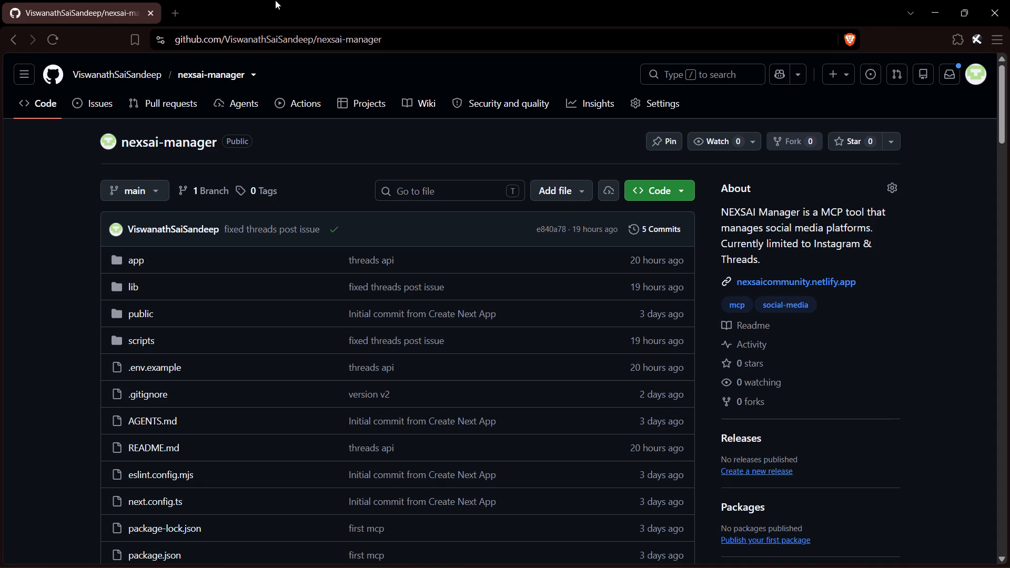
Switch to the Brave browser and open the SIMATS Viana Study Portal dashboard in a new tab.
{"action": "left_click", "coordinate": [174, 13]}
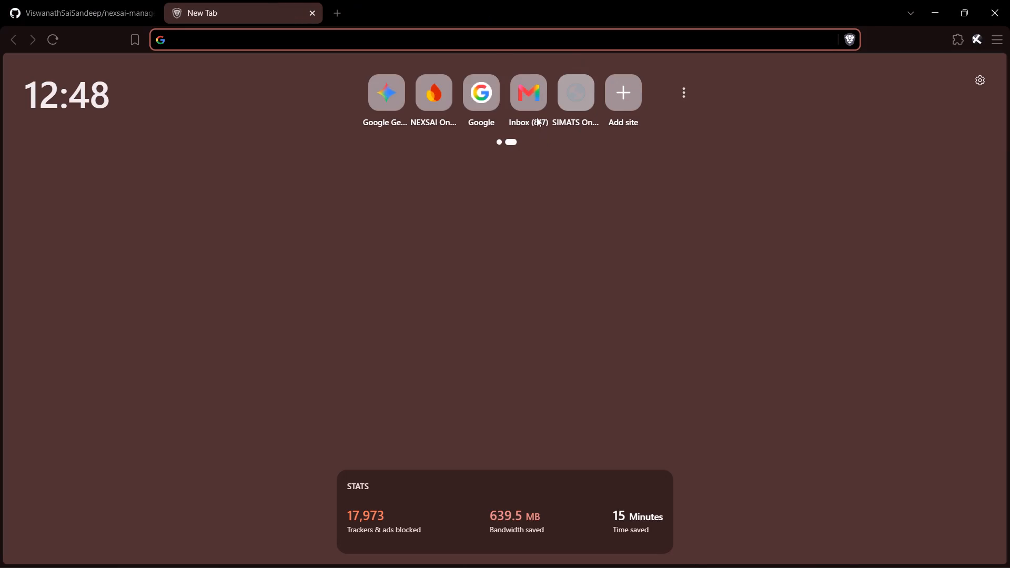
{"action": "scroll", "coordinate": [537, 116], "scroll_direction": "right", "scroll_amount": 5}
{"action": "scroll", "coordinate": [541, 92], "scroll_direction": "left", "scroll_amount": 3}
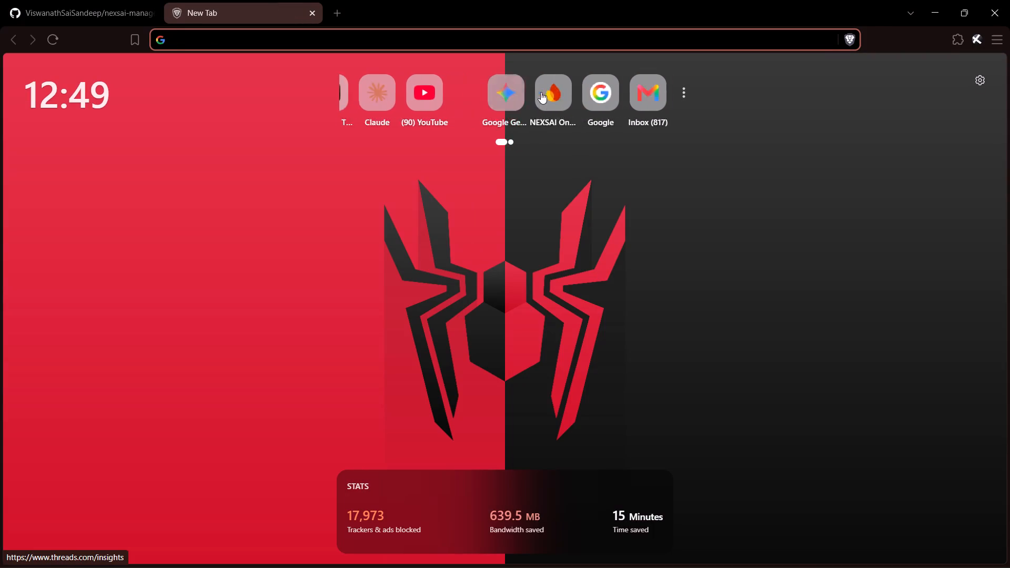
{"action": "type", "text": "vi"}
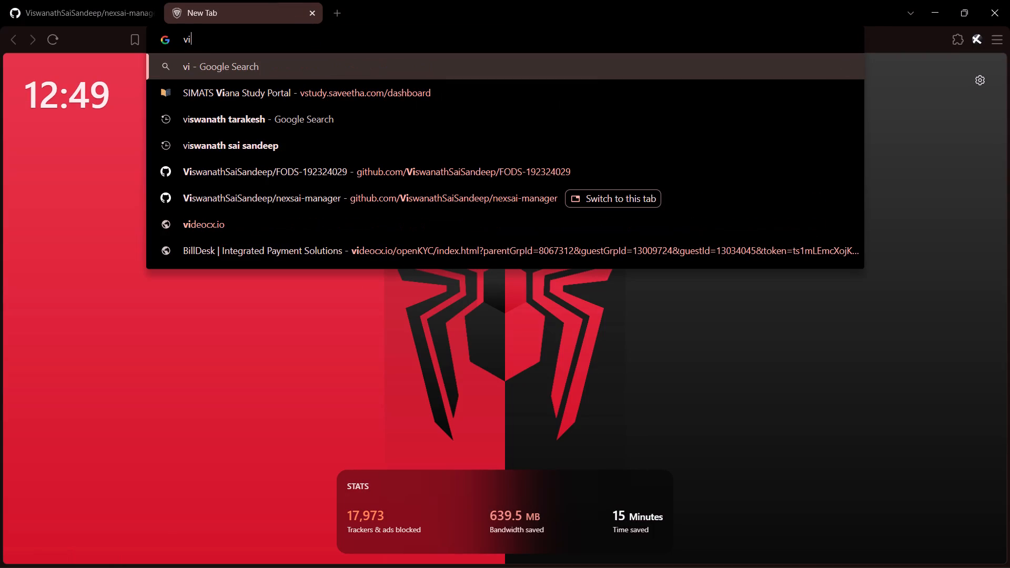
{"action": "left_click", "coordinate": [434, 87]}
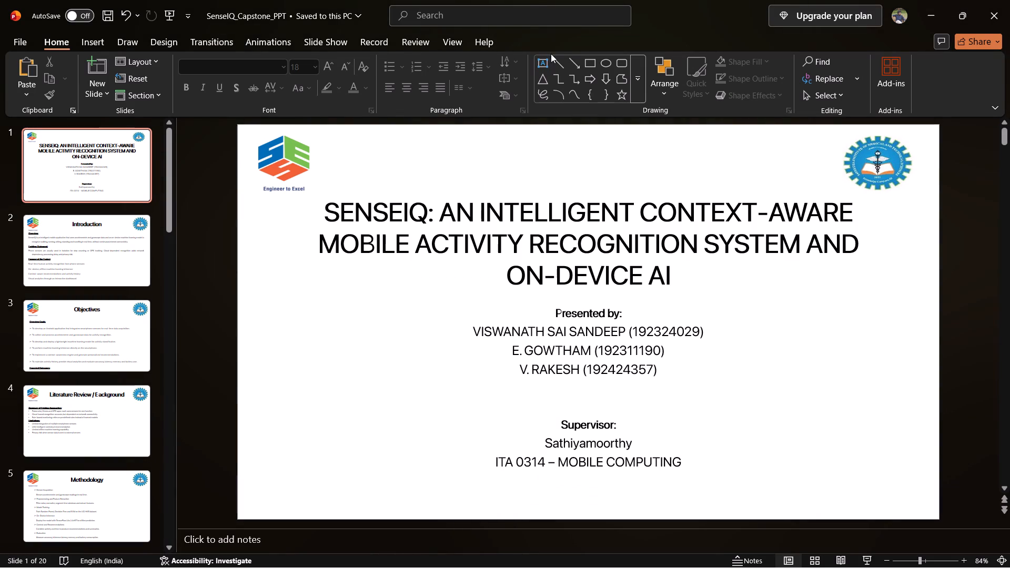
Back in PowerPoint, set the whole cover slide title to the Anthropic Serif Display font and remove its bold formatting.
{"action": "left_click_drag", "start_coordinate": [686, 271], "coordinate": [339, 202]}
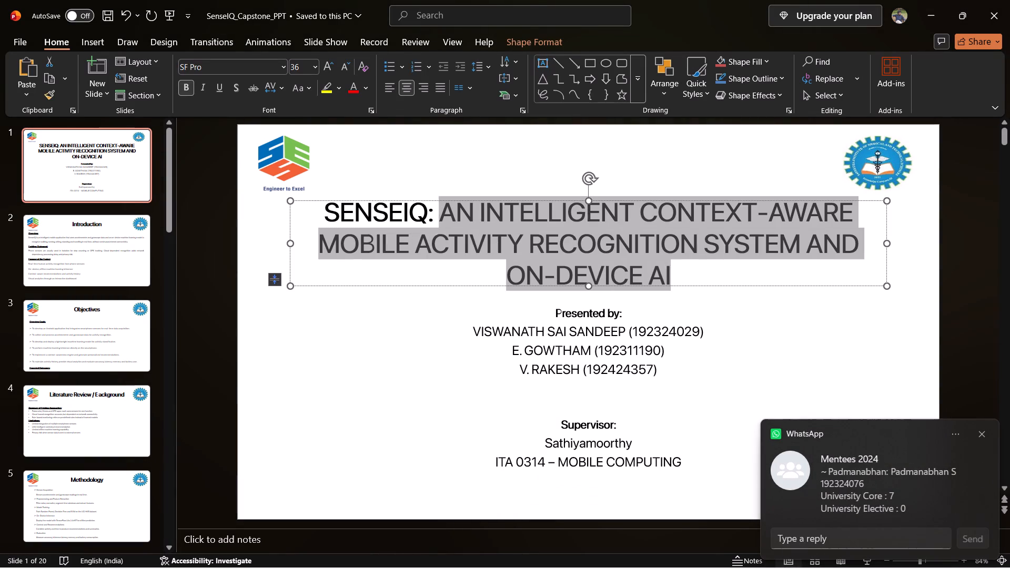
{"action": "left_click_drag", "start_coordinate": [339, 202], "coordinate": [305, 191]}
{"action": "left_click", "coordinate": [283, 67]}
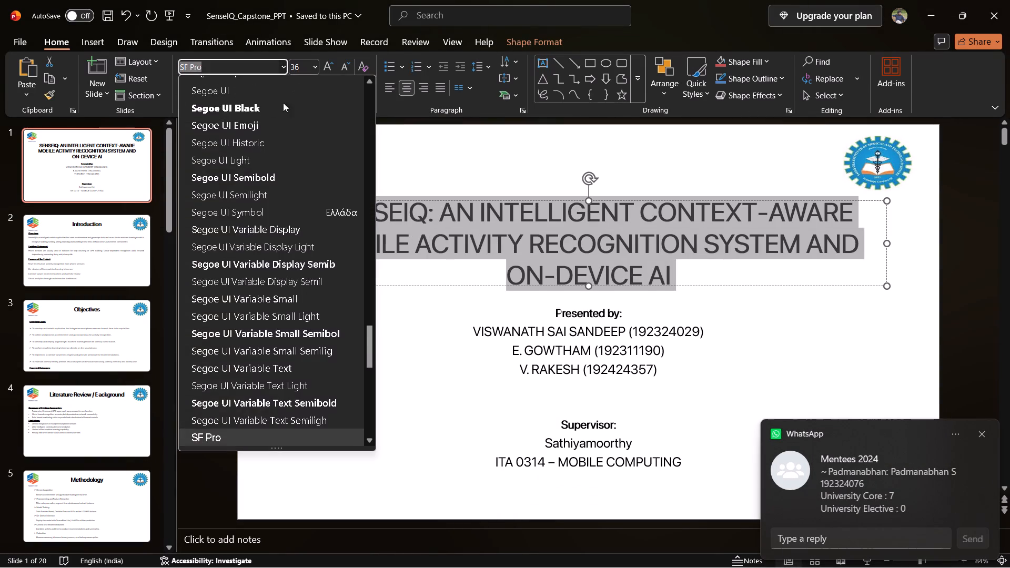
{"action": "scroll", "coordinate": [277, 161], "scroll_direction": "up", "scroll_amount": 15}
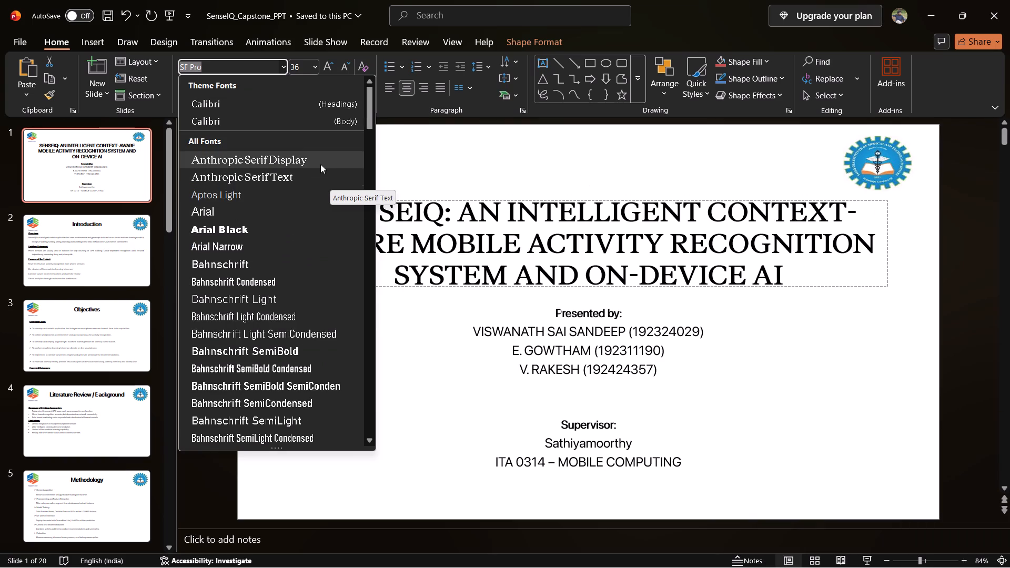
{"action": "left_click", "coordinate": [308, 156]}
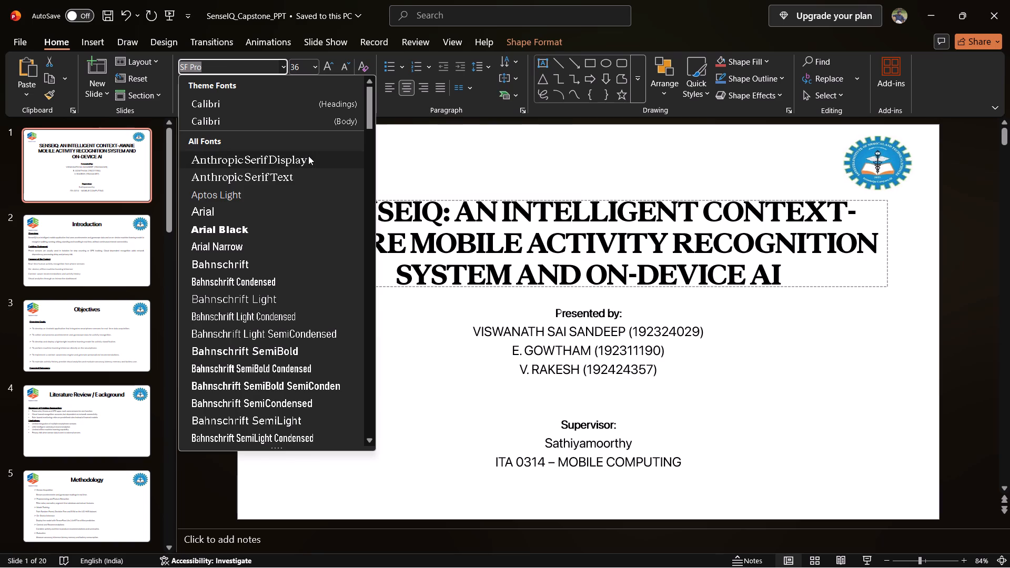
{"action": "left_click", "coordinate": [186, 79]}
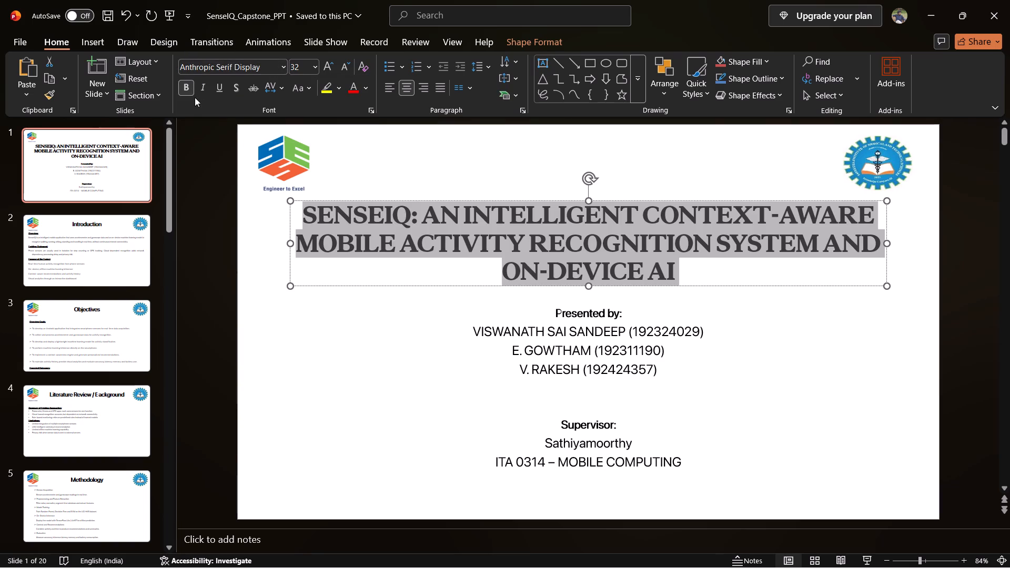
{"action": "left_click", "coordinate": [289, 237]}
{"action": "left_click", "coordinate": [188, 92]}
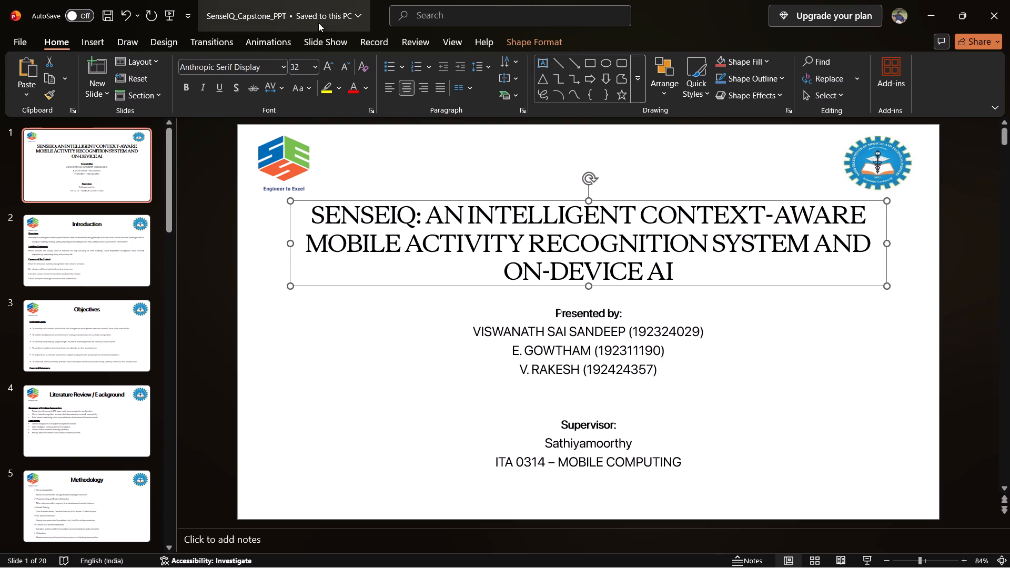
Change the cover slide title's font to Anthropic Serif Text.
{"action": "left_click", "coordinate": [284, 68]}
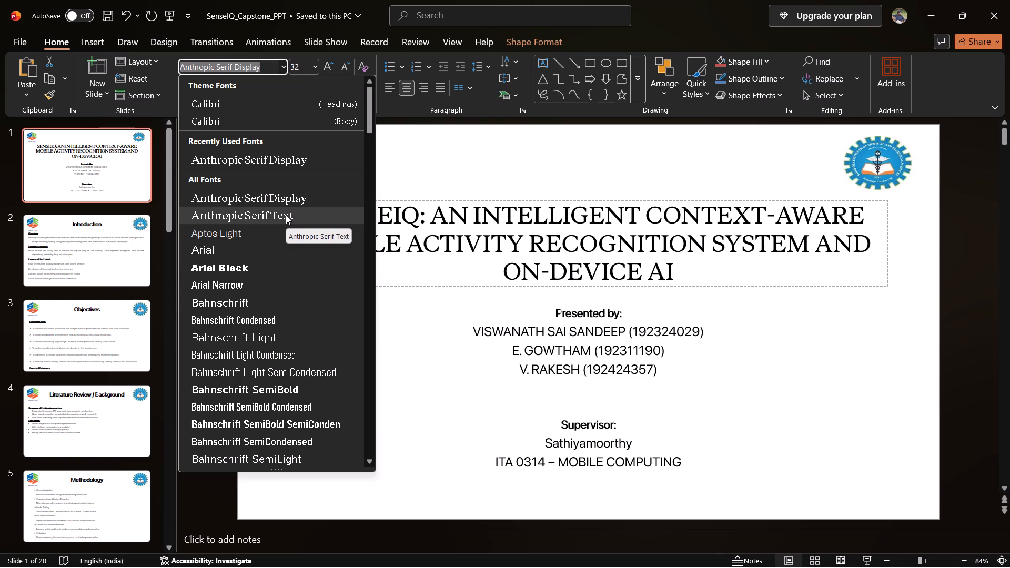
{"action": "left_click", "coordinate": [286, 215]}
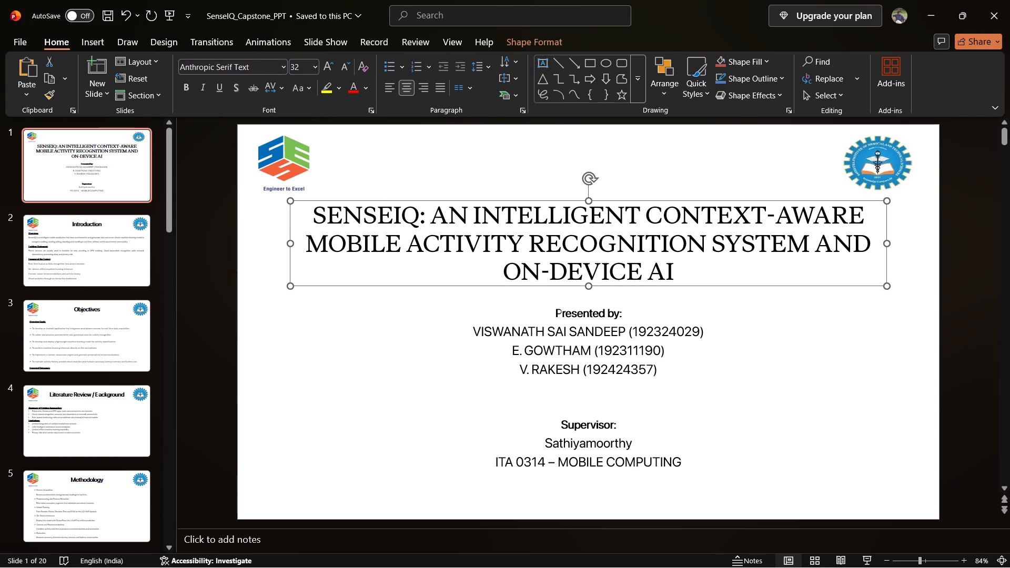
Set the "Presented by:" label on the cover slide to the Anthropic Serif Text font.
{"action": "left_click", "coordinate": [618, 311]}
{"action": "left_click_drag", "start_coordinate": [622, 311], "coordinate": [578, 313]}
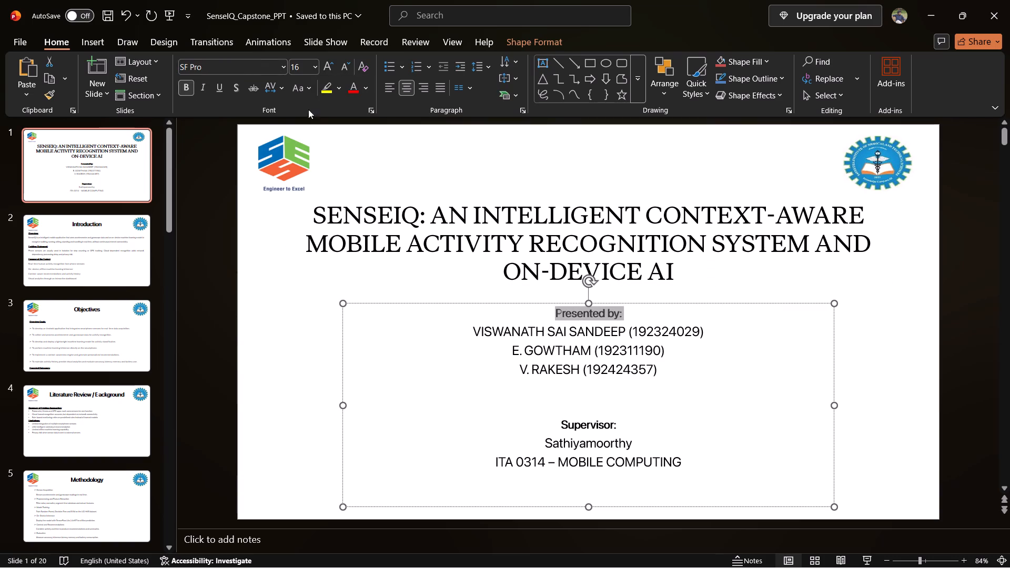
{"action": "left_click", "coordinate": [279, 69]}
{"action": "scroll", "coordinate": [276, 159], "scroll_direction": "up", "scroll_amount": 9}
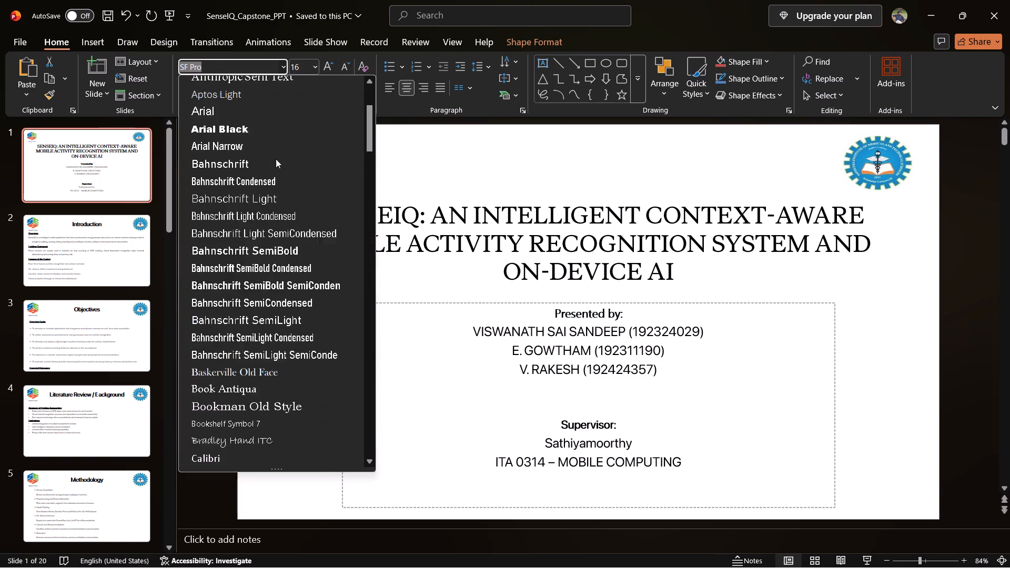
{"action": "scroll", "coordinate": [276, 159], "scroll_direction": "up", "scroll_amount": 3}
{"action": "left_click", "coordinate": [267, 161]}
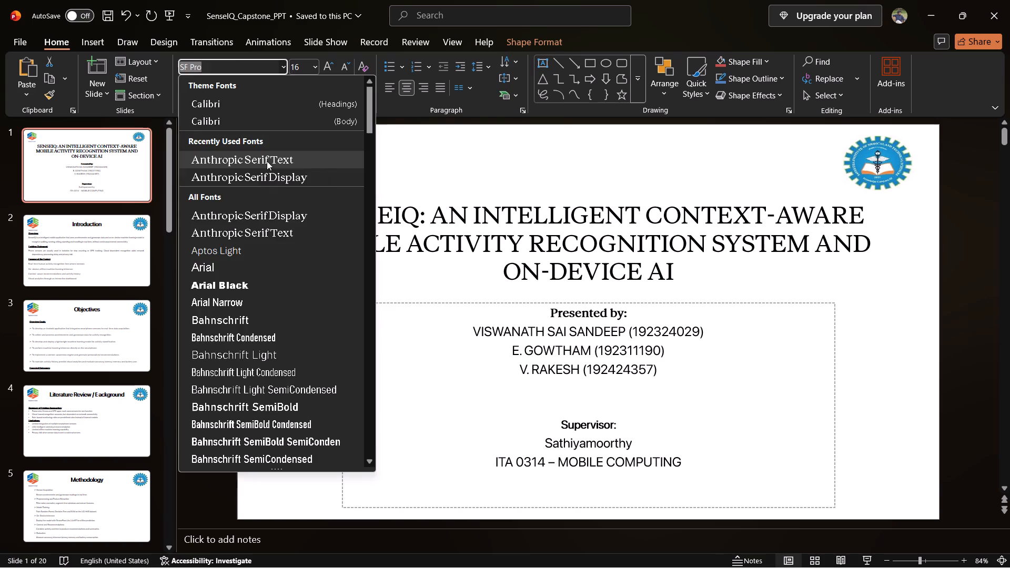
Set the "Supervisor:" label on the cover slide to the Anthropic Serif Display font.
{"action": "left_click", "coordinate": [614, 422]}
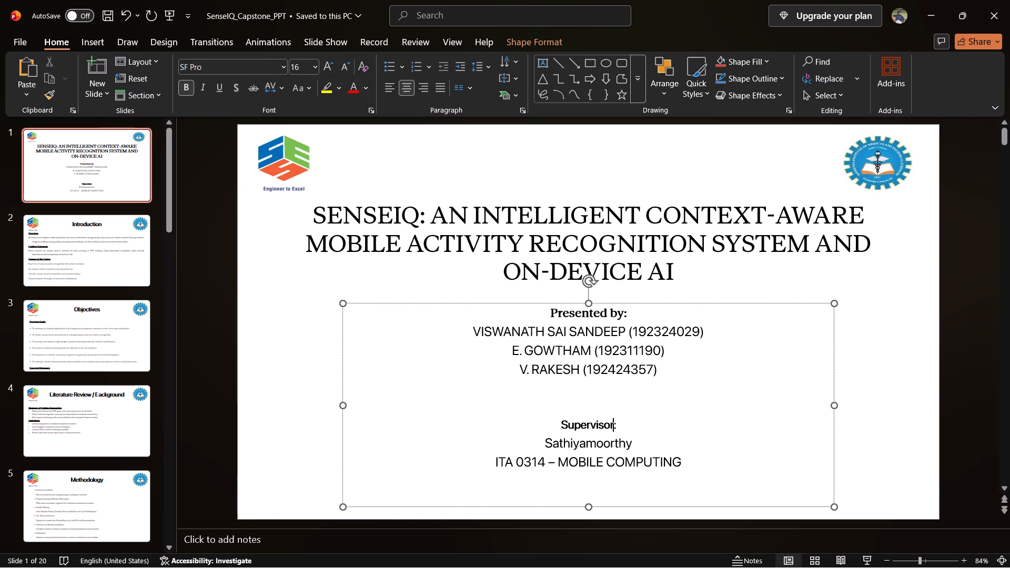
{"action": "left_click_drag", "start_coordinate": [615, 422], "coordinate": [559, 417]}
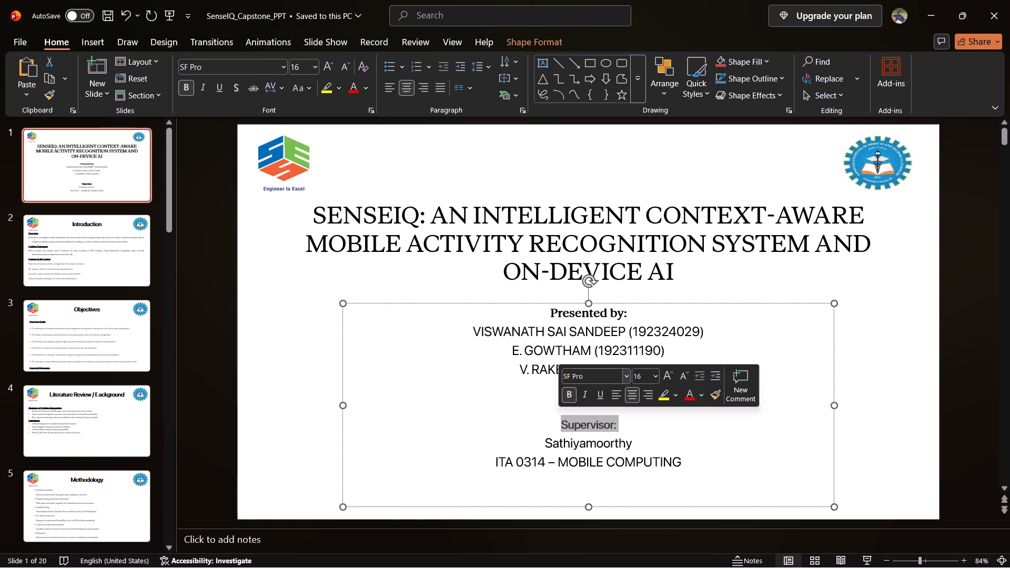
{"action": "left_click", "coordinate": [622, 378]}
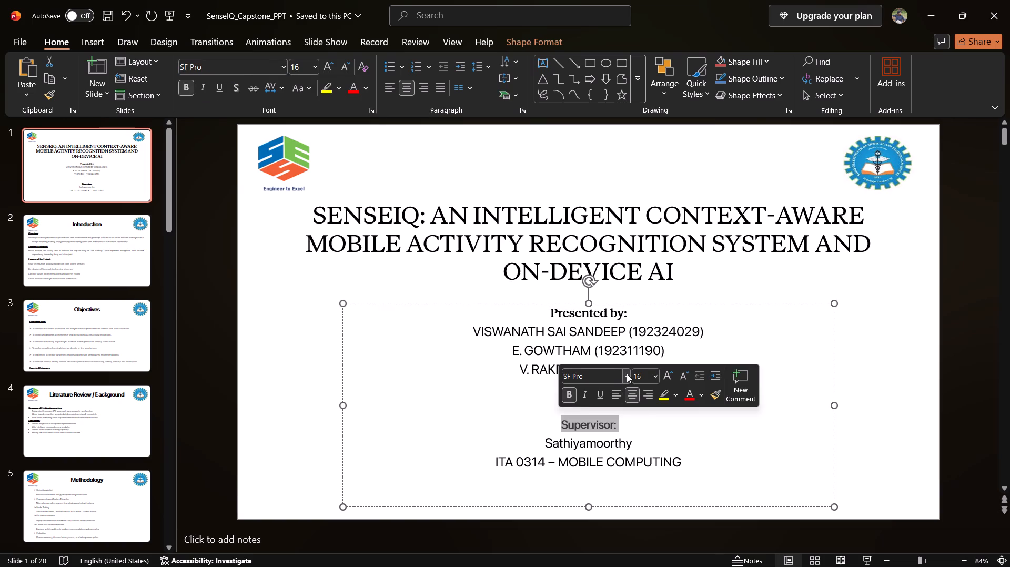
{"action": "left_click", "coordinate": [627, 373]}
{"action": "scroll", "coordinate": [637, 201], "scroll_direction": "up", "scroll_amount": 14}
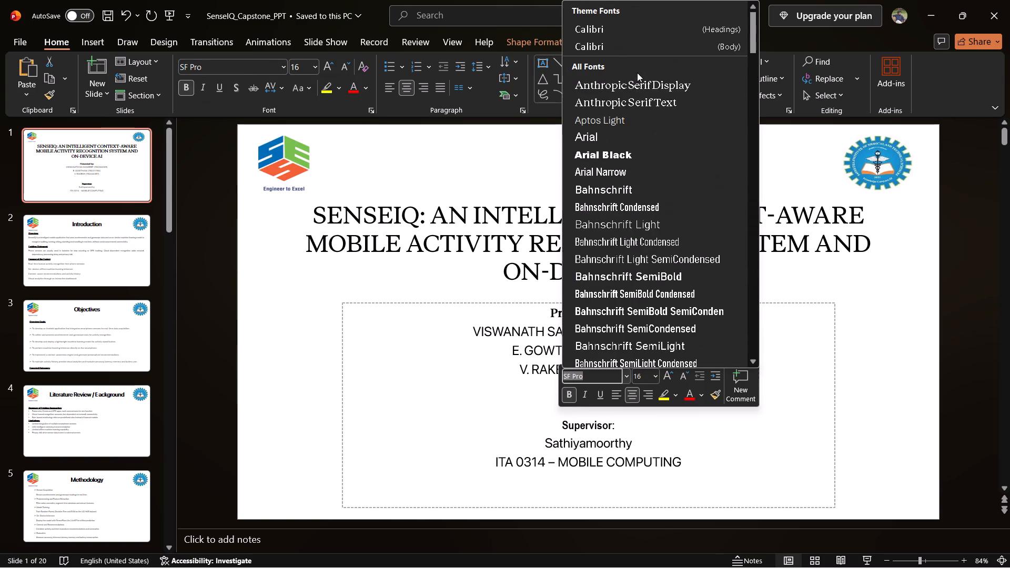
{"action": "left_click", "coordinate": [633, 93]}
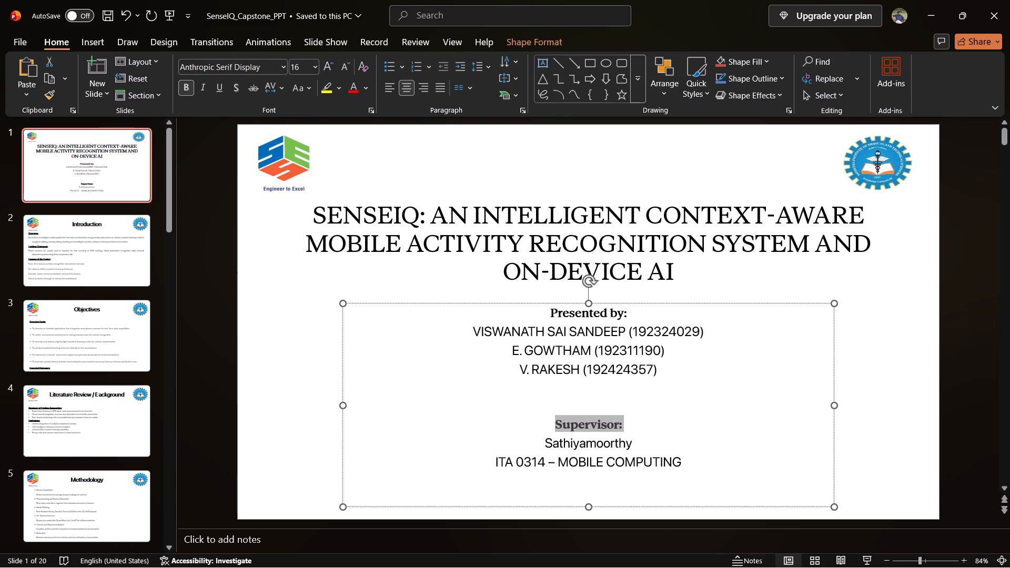
{"action": "left_click", "coordinate": [658, 409]}
{"action": "left_click", "coordinate": [892, 430]}
Switch to the Viana Study Portal in Brave and complete the mood check-in as Very Happy to start the day.
{"action": "key", "text": "alt+Tab"}
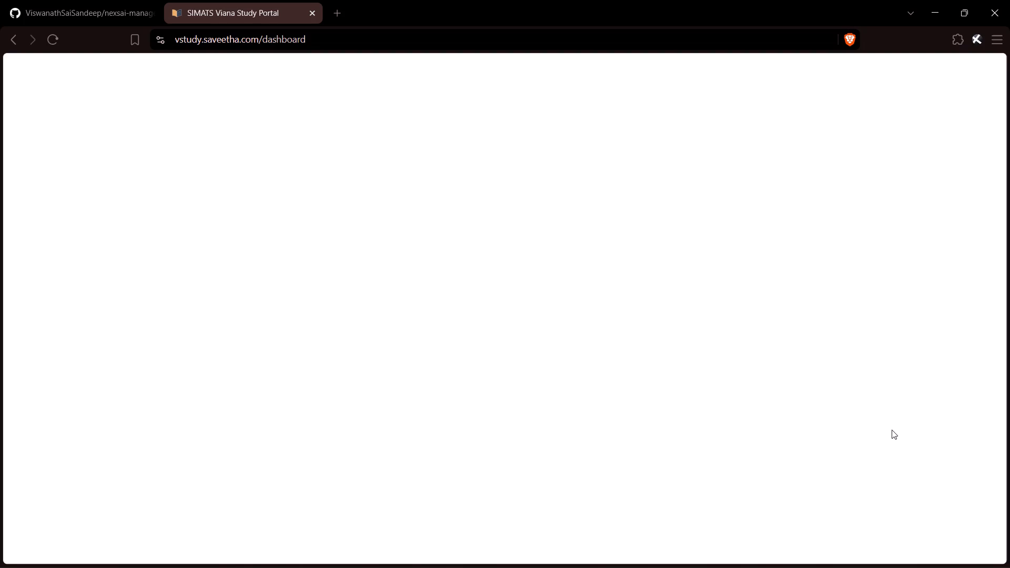
{"action": "left_click", "coordinate": [600, 350]}
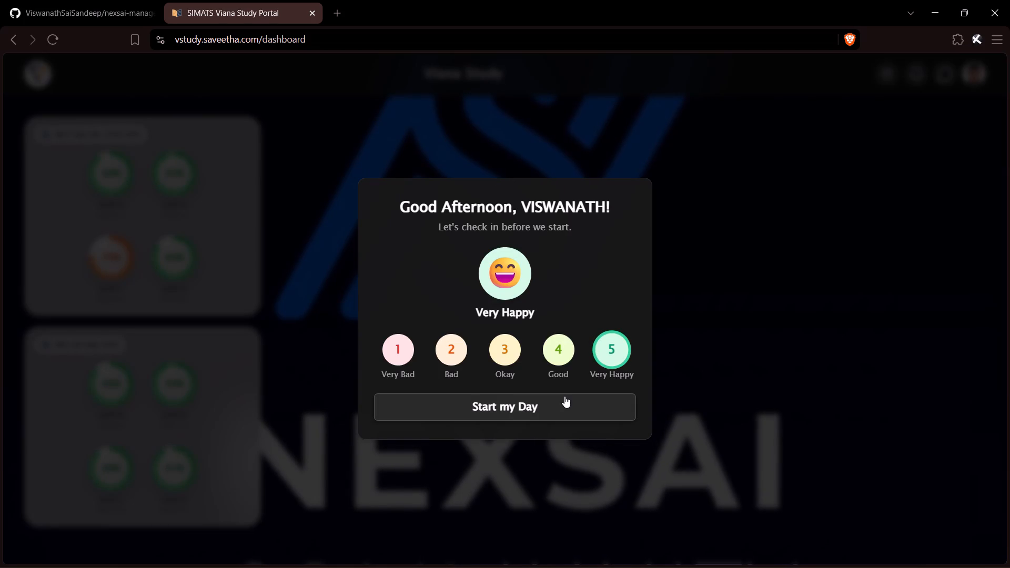
{"action": "left_click", "coordinate": [564, 396]}
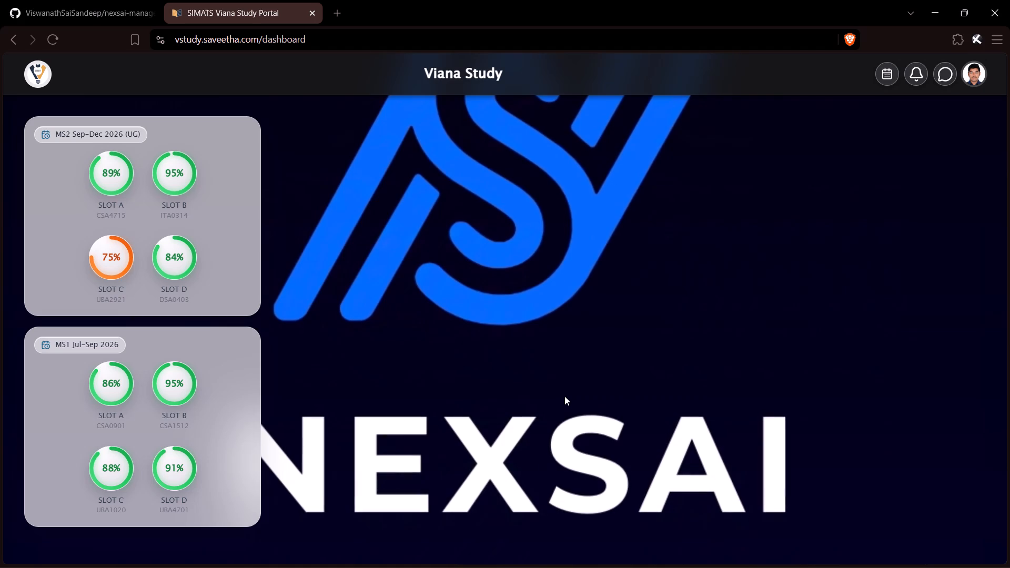
Open the student profile in the study portal, look through the Student Progress details and return to the dashboard.
{"action": "left_click", "coordinate": [979, 79]}
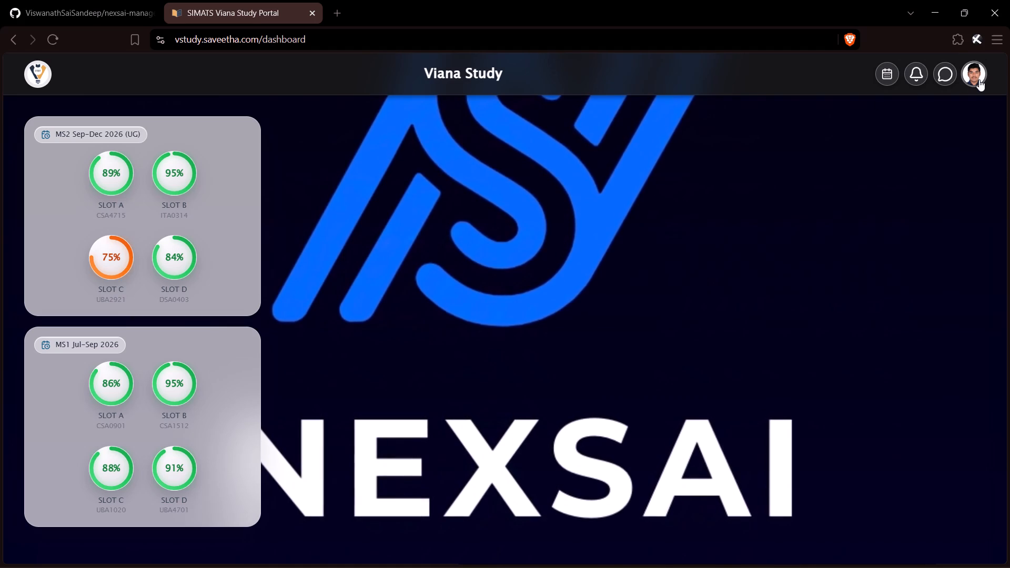
{"action": "left_click", "coordinate": [945, 110]}
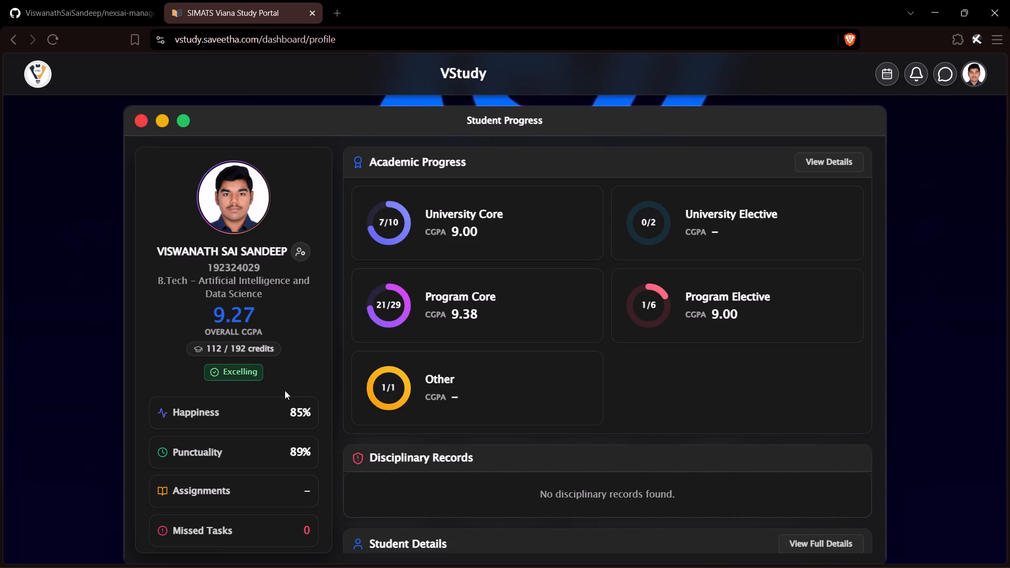
{"action": "scroll", "coordinate": [285, 390], "scroll_direction": "down", "scroll_amount": 3}
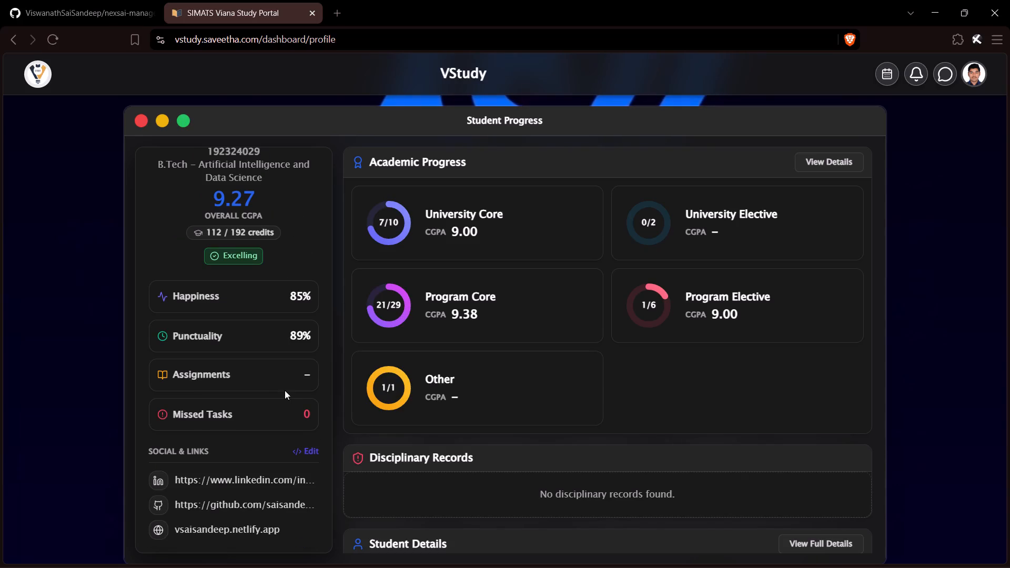
{"action": "scroll", "coordinate": [399, 403], "scroll_direction": "down", "scroll_amount": 3}
{"action": "scroll", "coordinate": [399, 403], "scroll_direction": "up", "scroll_amount": 4}
{"action": "left_click", "coordinate": [142, 119]}
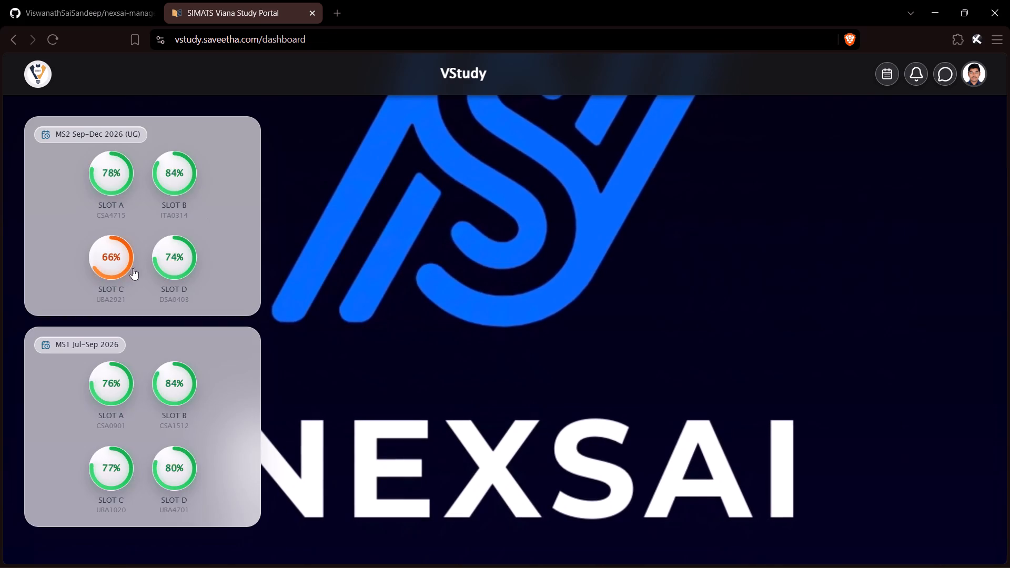
Open the Slot B course ITA0314 – Mobile Computing and copy the instructor's full name.
{"action": "left_click", "coordinate": [170, 168]}
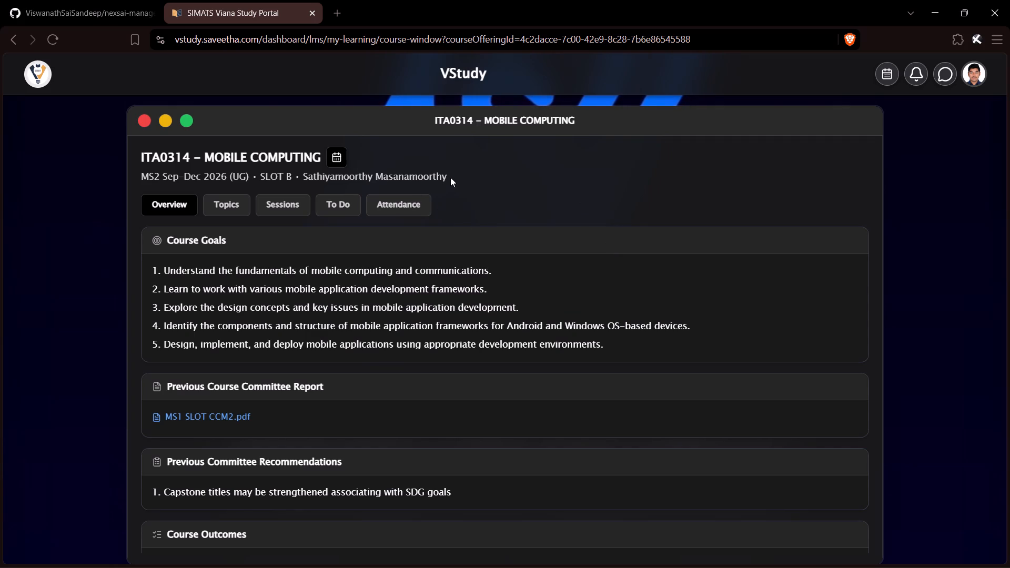
{"action": "left_click_drag", "start_coordinate": [450, 177], "coordinate": [304, 177]}
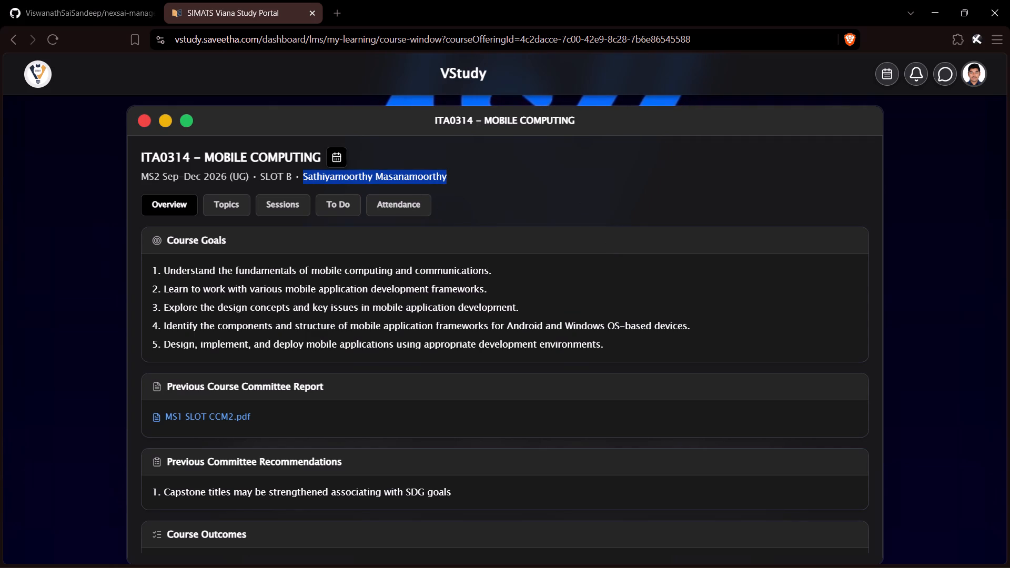
{"action": "left_click_drag", "start_coordinate": [304, 177], "coordinate": [303, 177]}
{"action": "right_click", "coordinate": [324, 178]}
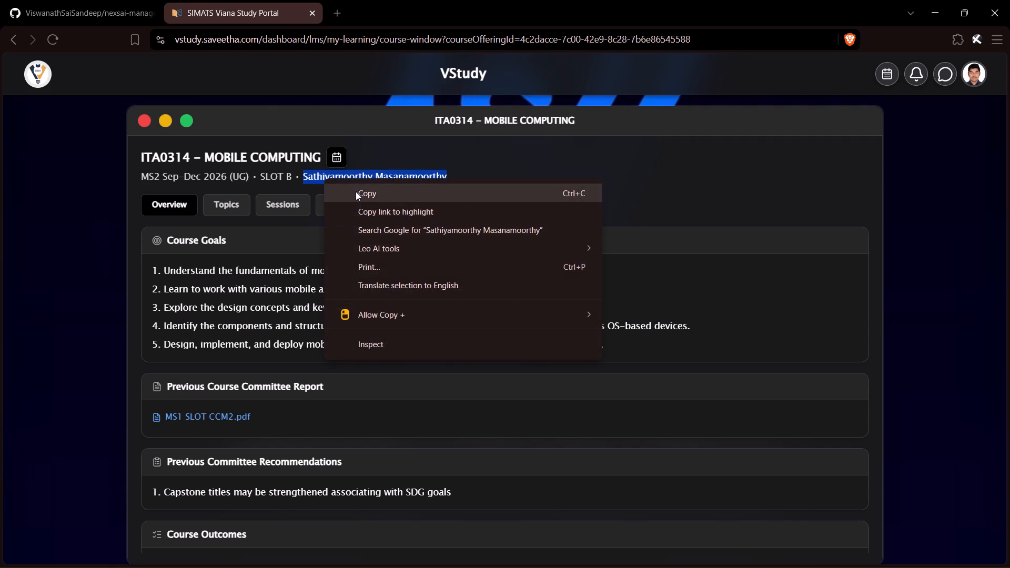
{"action": "left_click", "coordinate": [356, 191]}
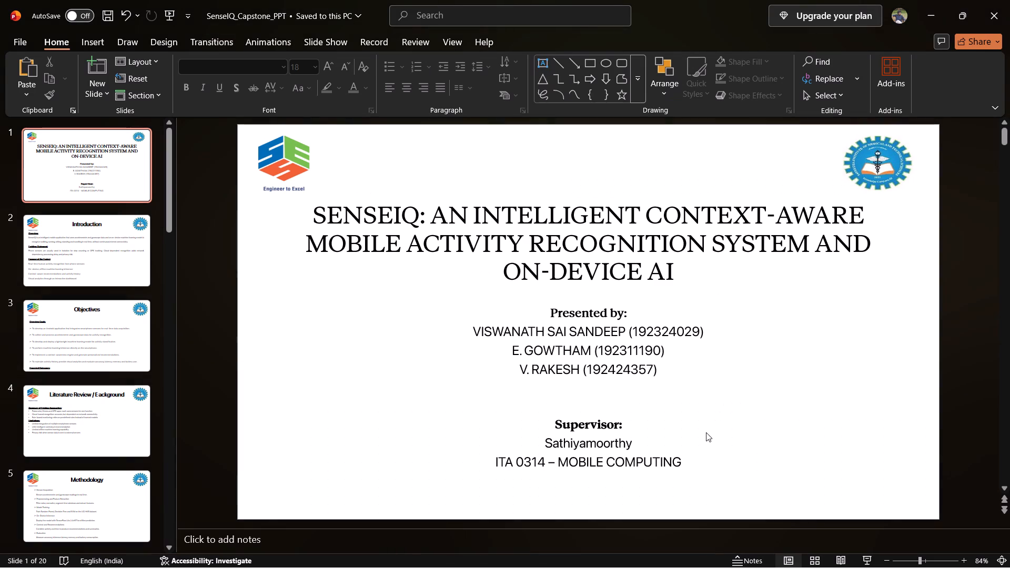
In PowerPoint, replace the supervisor's name on the cover slide with the copied name as text only, keeping the course on its own line.
{"action": "left_click_drag", "start_coordinate": [639, 444], "coordinate": [569, 446]}
{"action": "right_click", "coordinate": [569, 446]}
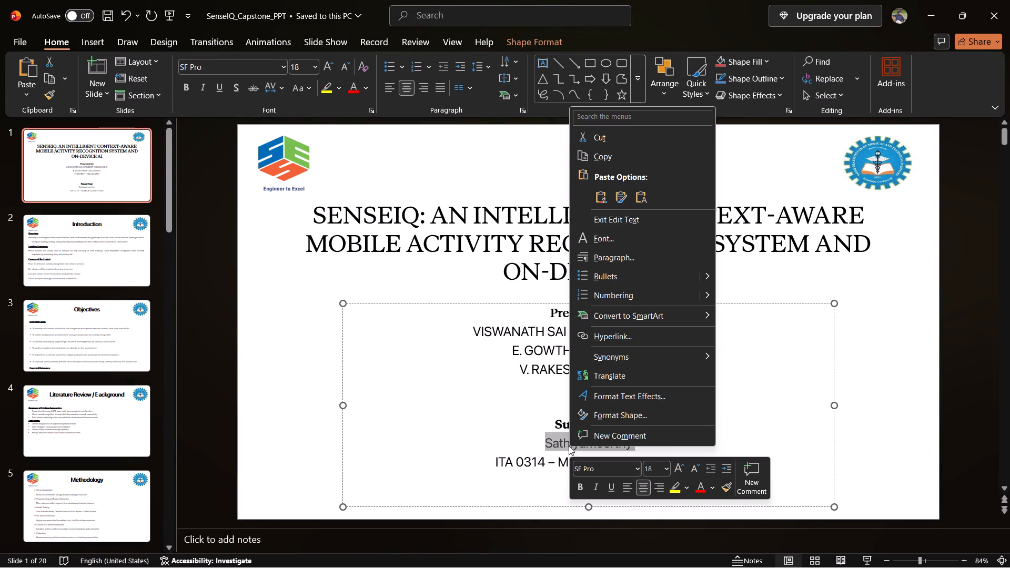
{"action": "left_click", "coordinate": [638, 204]}
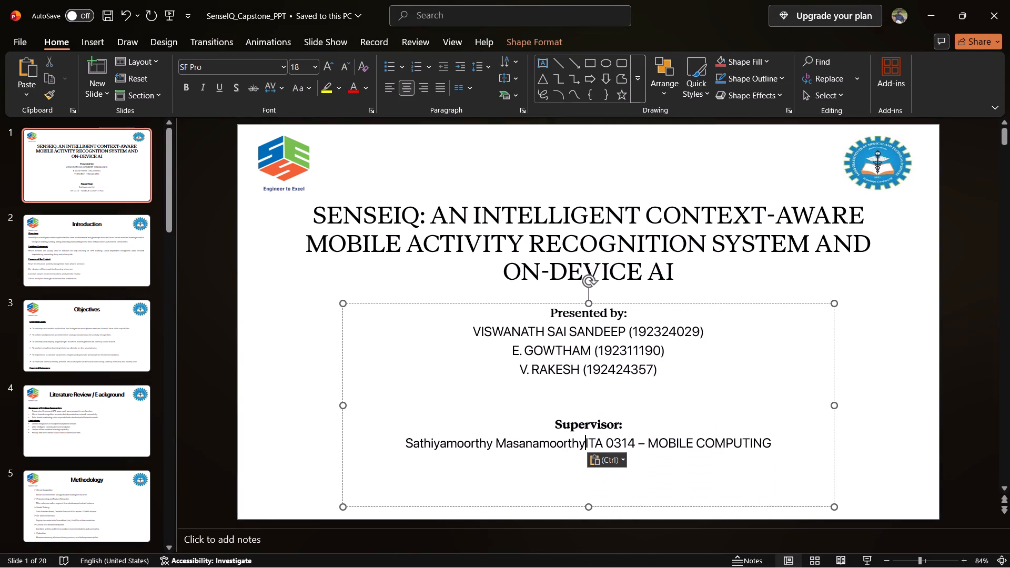
{"action": "key", "text": "Return"}
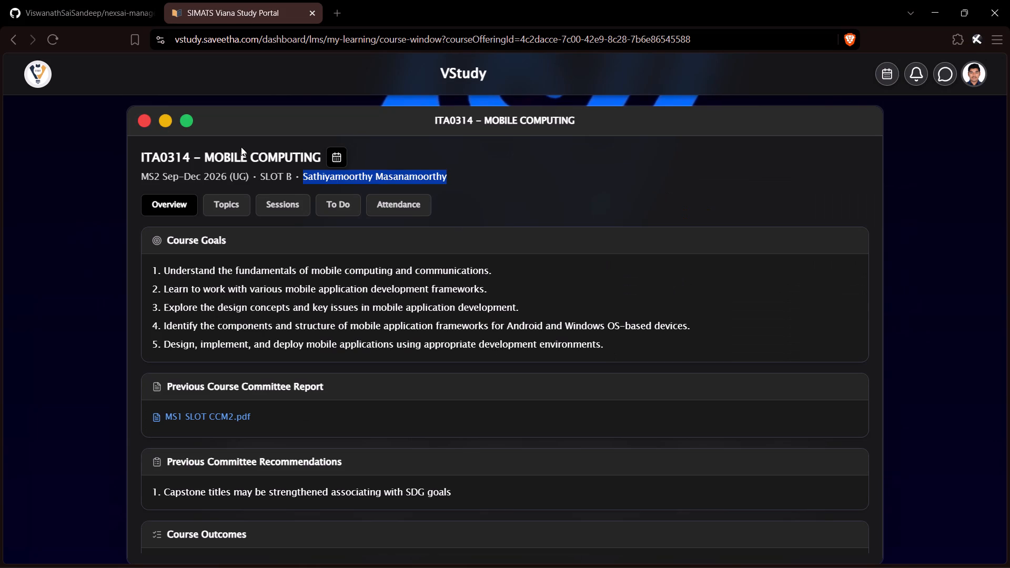
Back in the study portal, view the Slot A and Slot D course pages of MS2 Sep-Dec 2026 and return to the dashboard.
{"action": "left_click", "coordinate": [147, 122]}
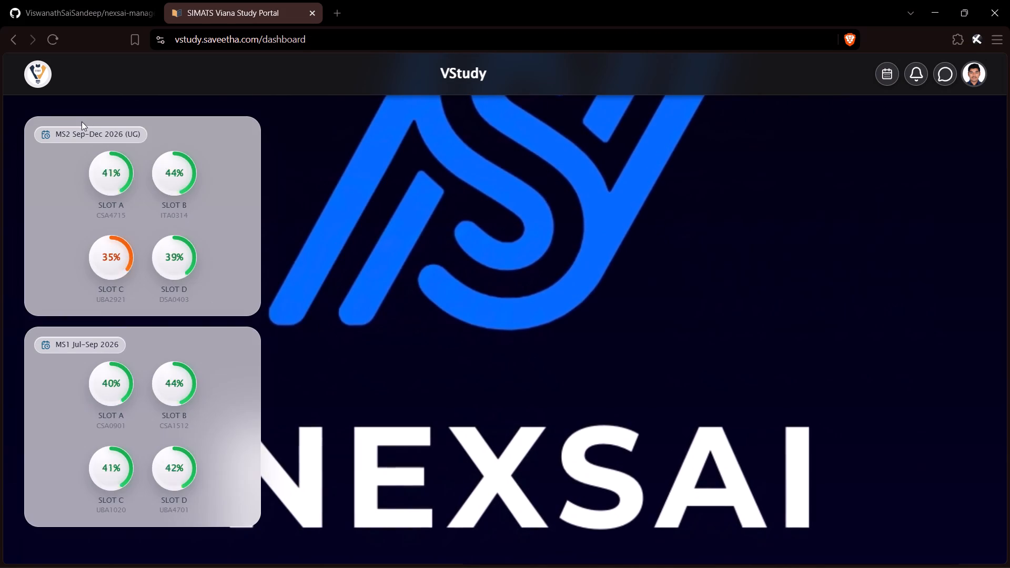
{"action": "left_click", "coordinate": [104, 167]}
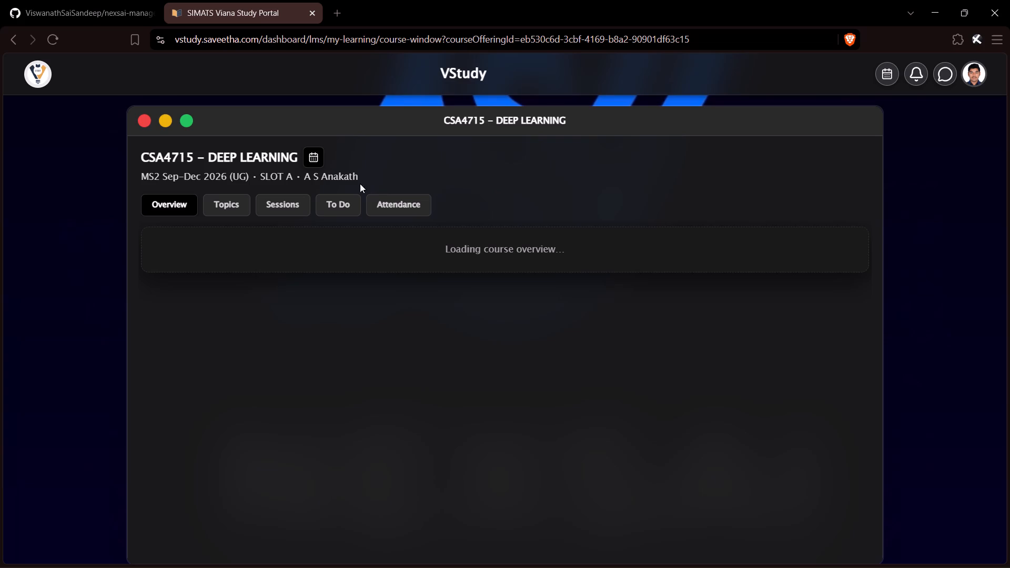
{"action": "left_click", "coordinate": [146, 125]}
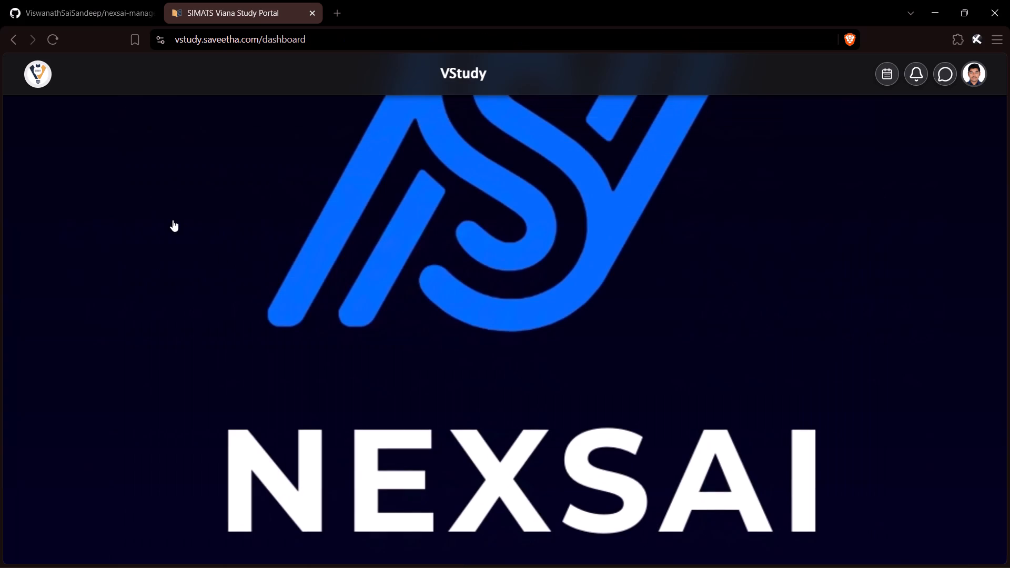
{"action": "left_click", "coordinate": [179, 250]}
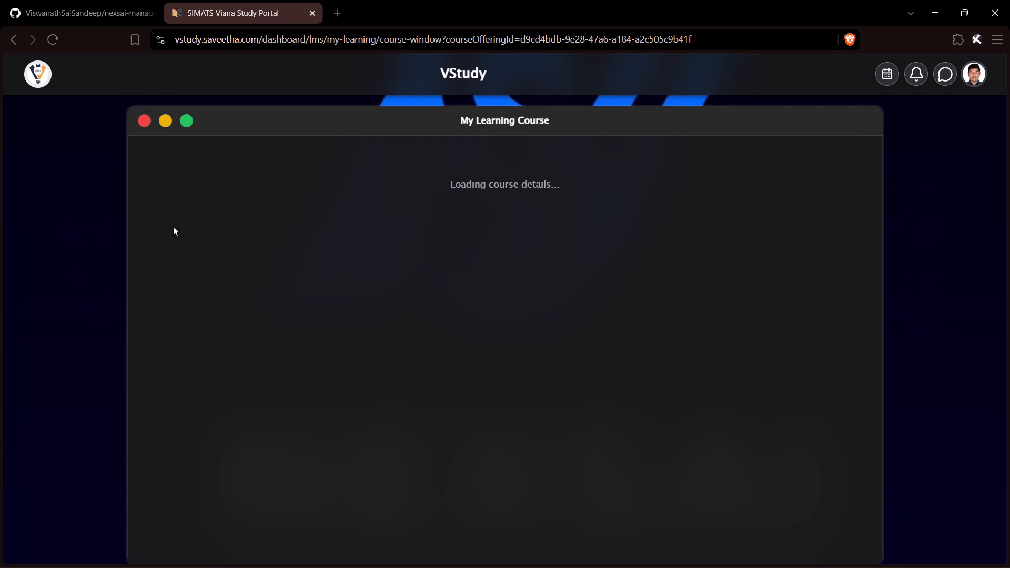
{"action": "left_click", "coordinate": [138, 121]}
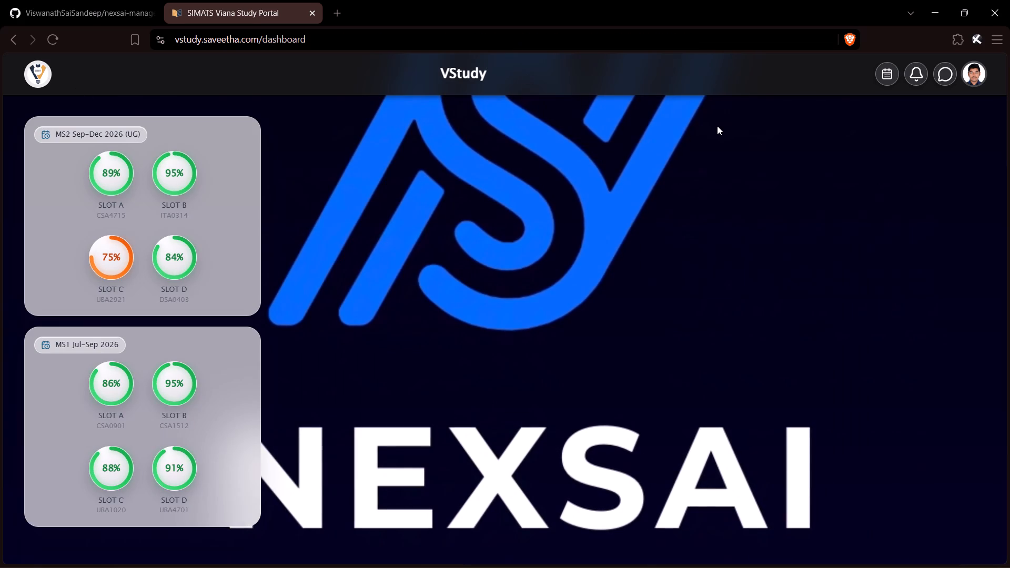
Switch back to PowerPoint and ignore all spelling flags for the supervisor's surname on the cover slide.
{"action": "left_click", "coordinate": [90, 0]}
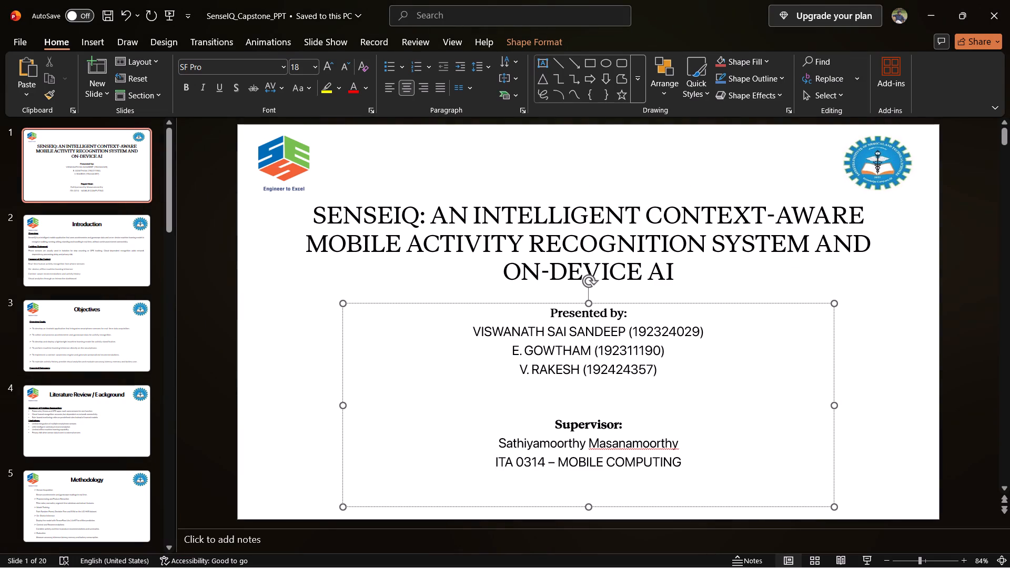
{"action": "right_click", "coordinate": [624, 441]}
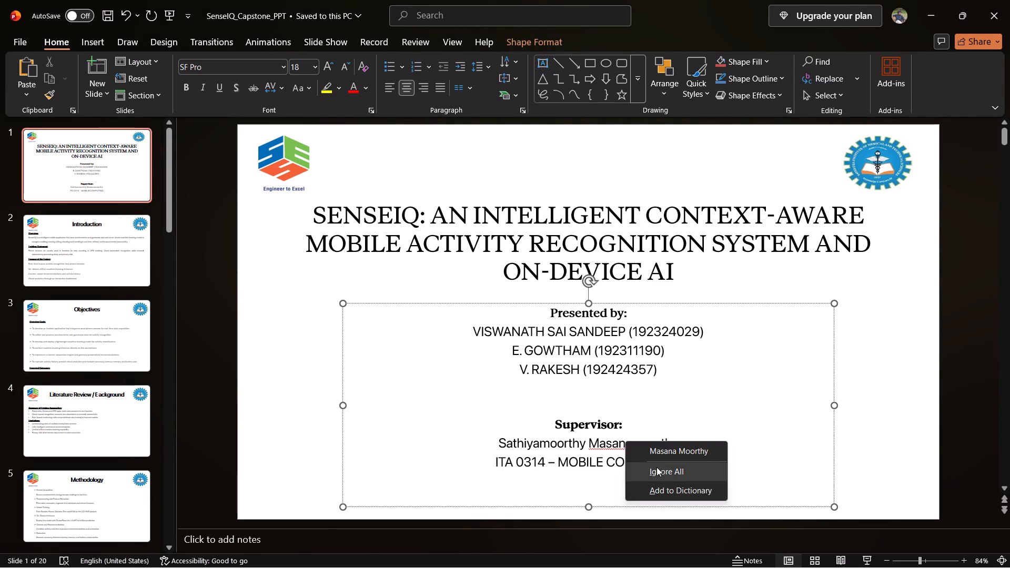
{"action": "left_click", "coordinate": [660, 469]}
{"action": "left_click", "coordinate": [700, 491]}
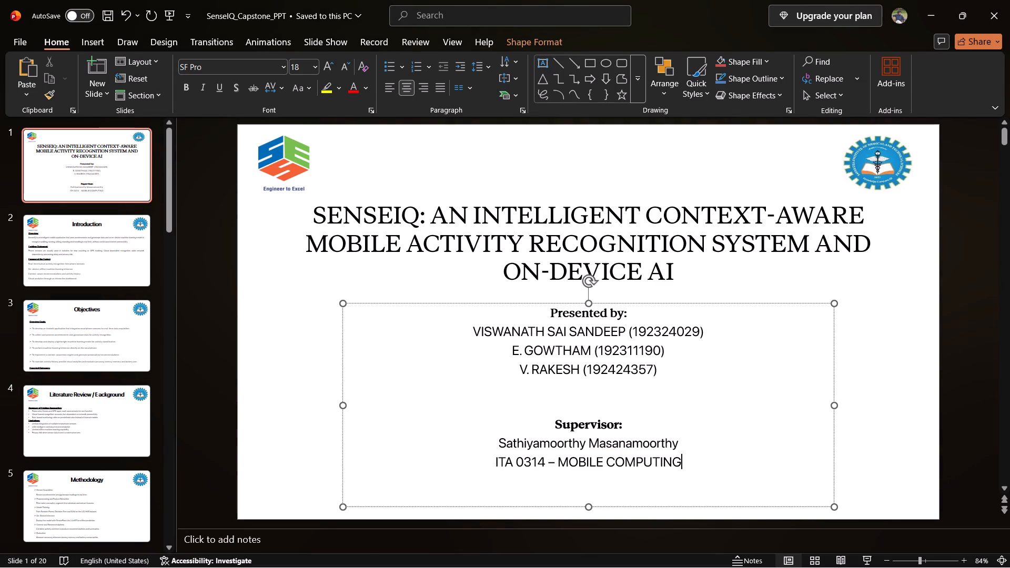
{"action": "left_click", "coordinate": [907, 441]}
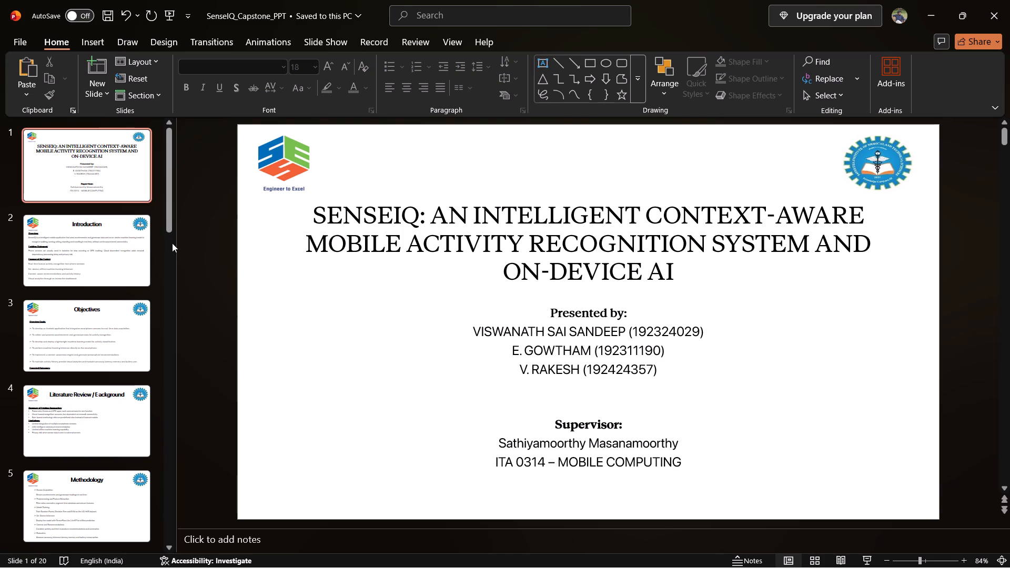
Set the Introduction slide's title to the Anthropic Serif Text font and remove its bold formatting.
{"action": "left_click", "coordinate": [103, 236]}
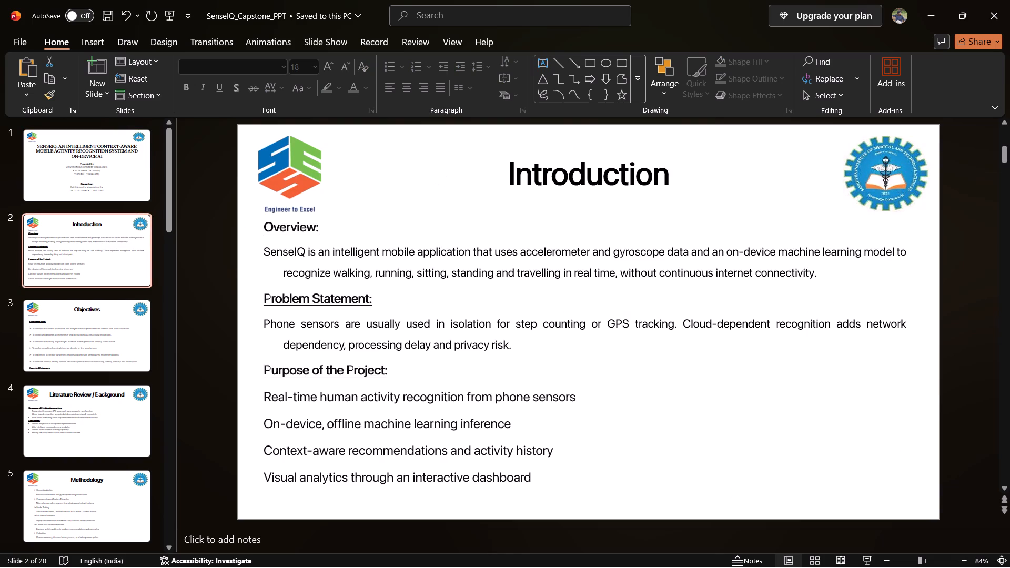
{"action": "left_click", "coordinate": [519, 177]}
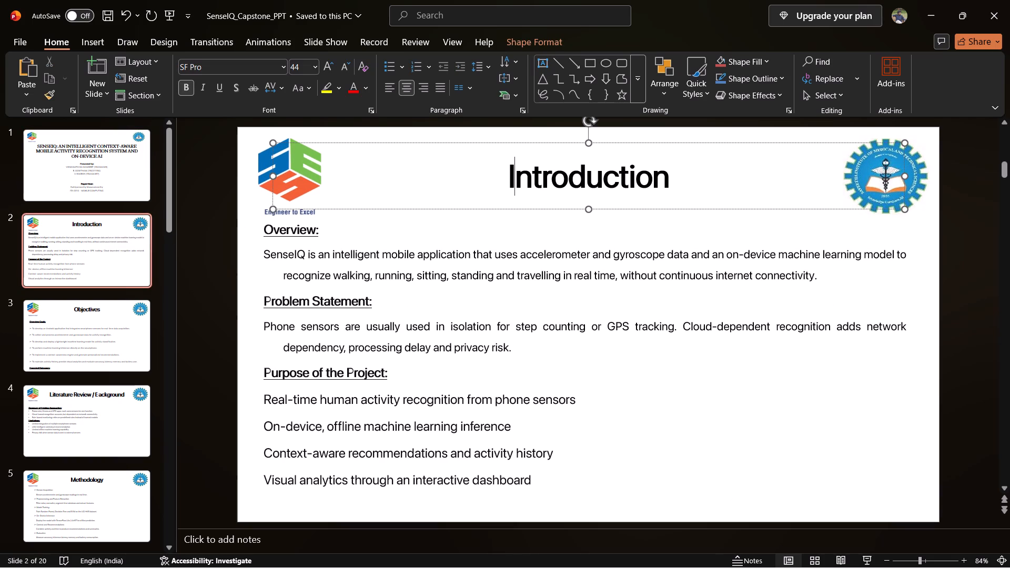
{"action": "left_click", "coordinate": [516, 210]}
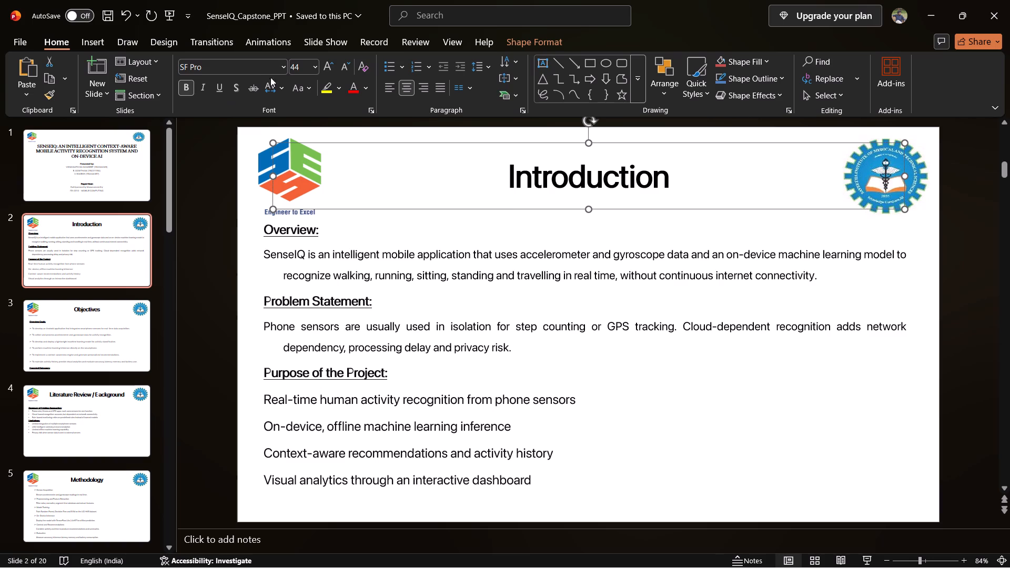
{"action": "left_click", "coordinate": [284, 70]}
{"action": "scroll", "coordinate": [259, 149], "scroll_direction": "up", "scroll_amount": 9}
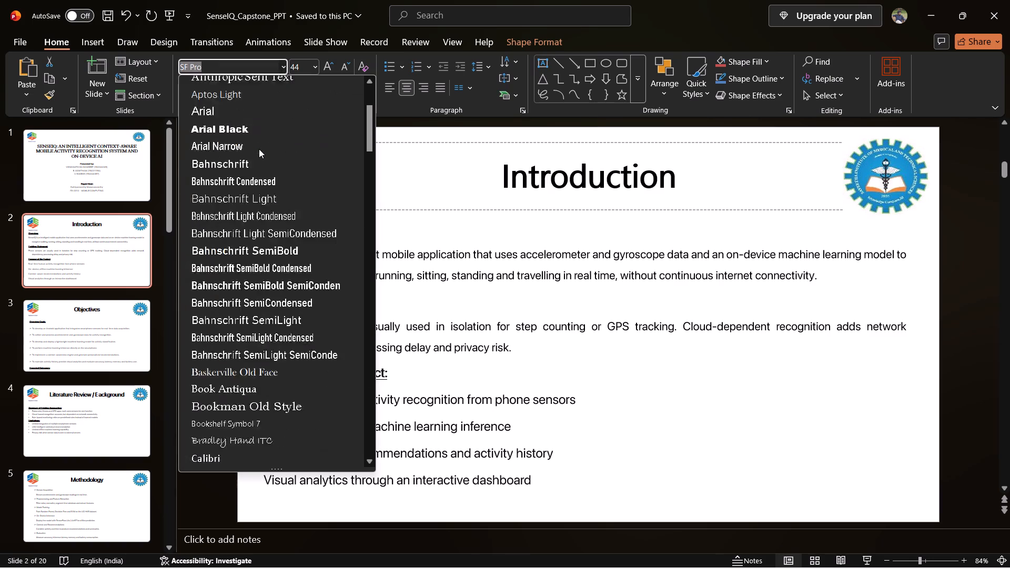
{"action": "scroll", "coordinate": [259, 149], "scroll_direction": "up", "scroll_amount": 12}
{"action": "left_click", "coordinate": [257, 165]}
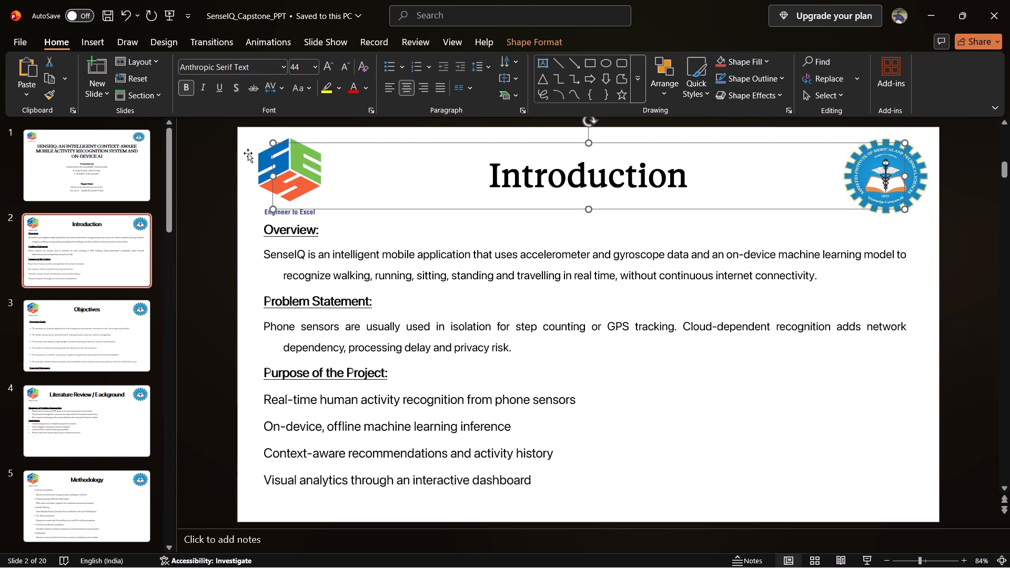
{"action": "left_click", "coordinate": [189, 84]}
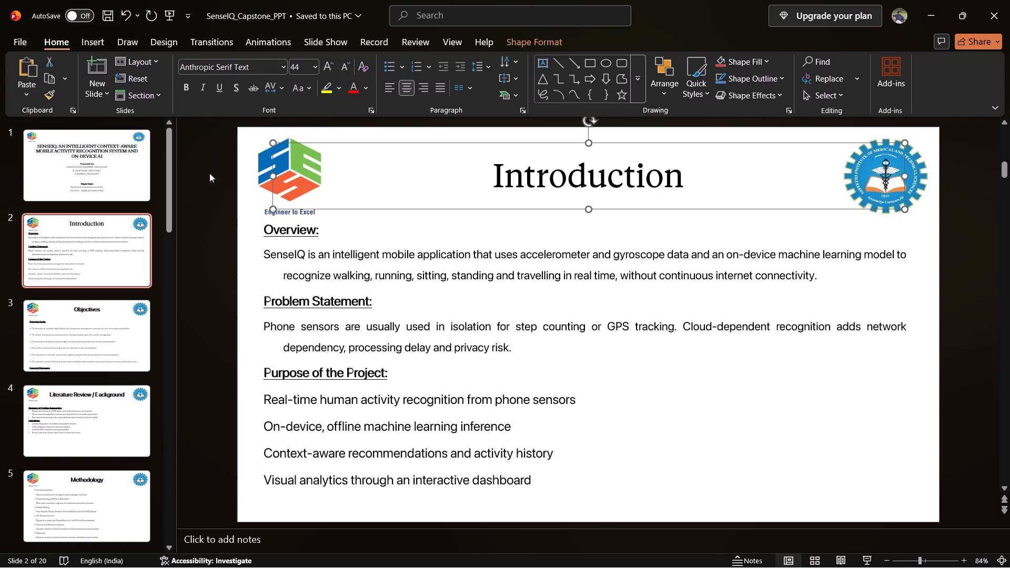
{"action": "left_click", "coordinate": [209, 173]}
Select all slides and apply the custom Anthropic theme font set to the presentation.
{"action": "left_click", "coordinate": [128, 170]}
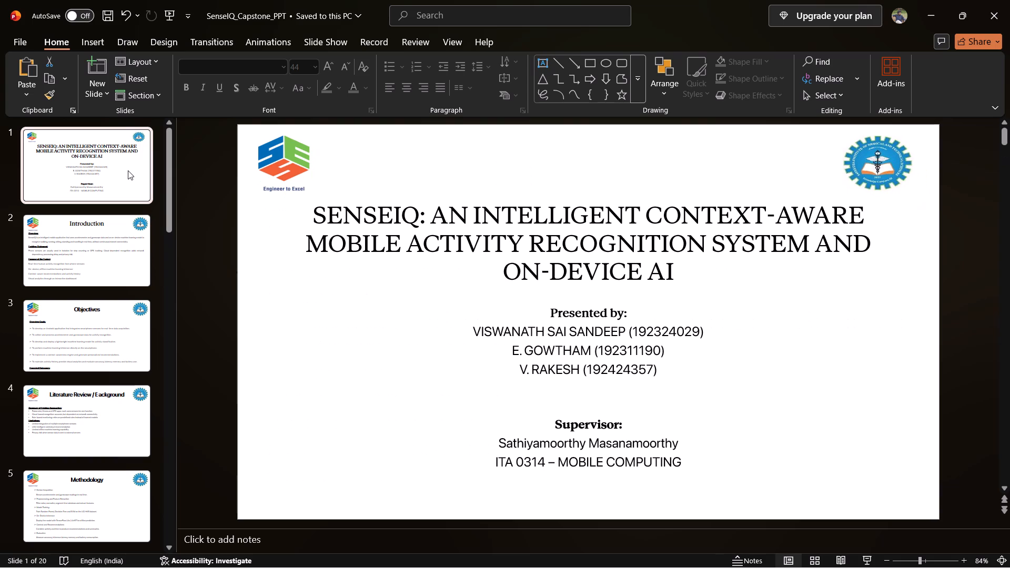
{"action": "key", "text": "ctrl+a"}
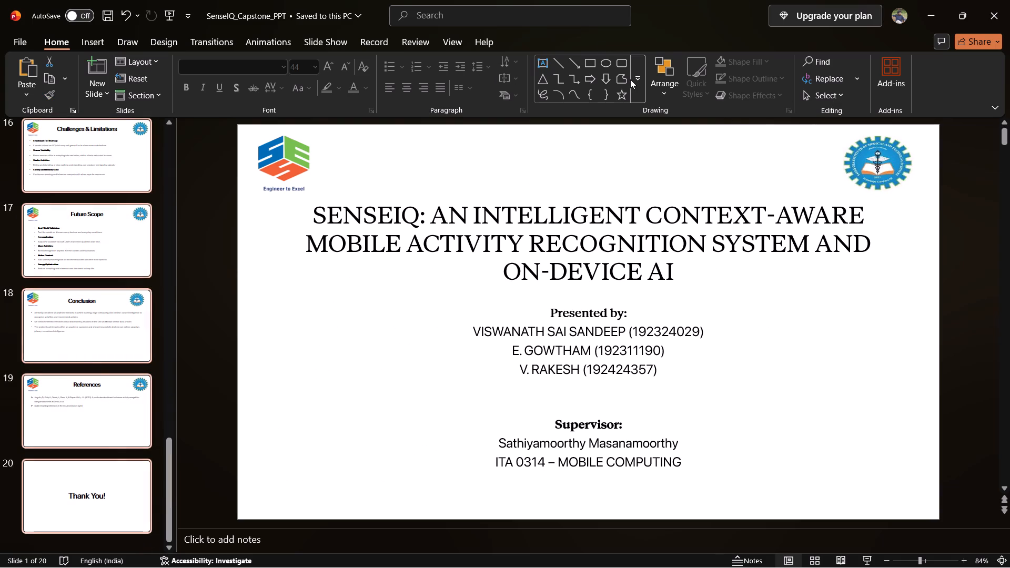
{"action": "left_click", "coordinate": [155, 44]}
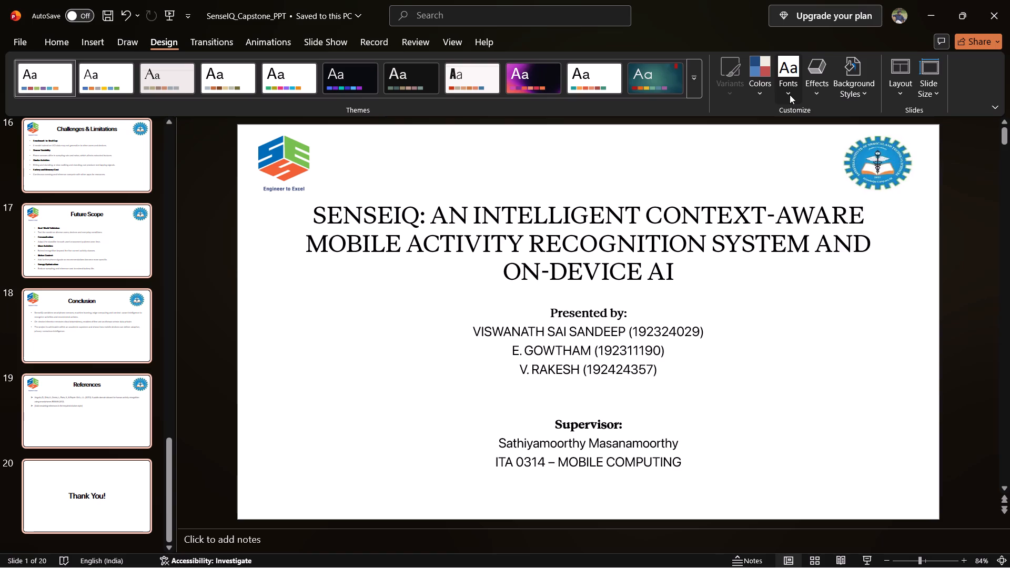
{"action": "left_click", "coordinate": [790, 95]}
{"action": "left_click", "coordinate": [822, 141]}
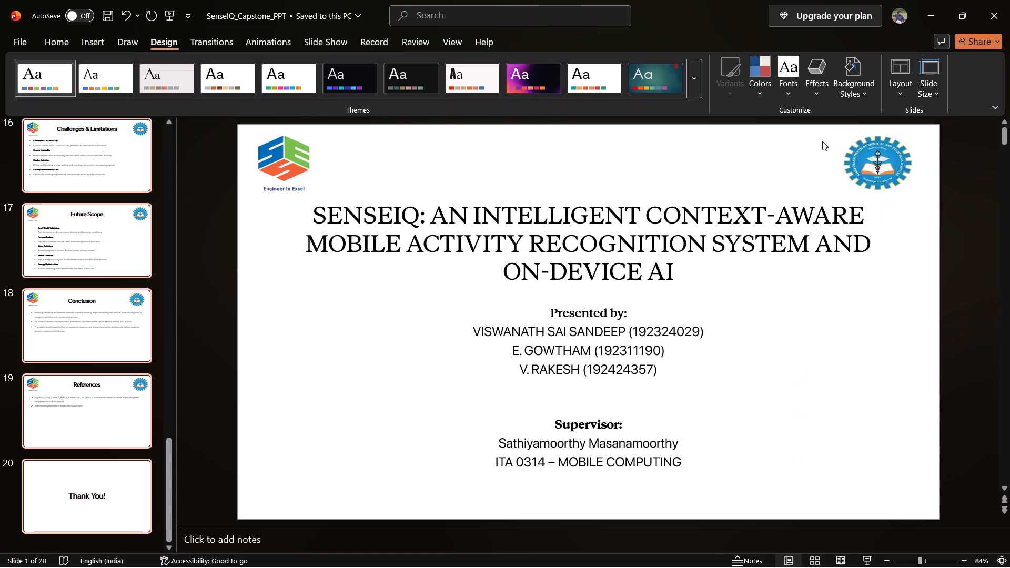
Check the fonts on the Introduction and Objectives slides and return to the cover slide.
{"action": "scroll", "coordinate": [122, 226], "scroll_direction": "up", "scroll_amount": 6}
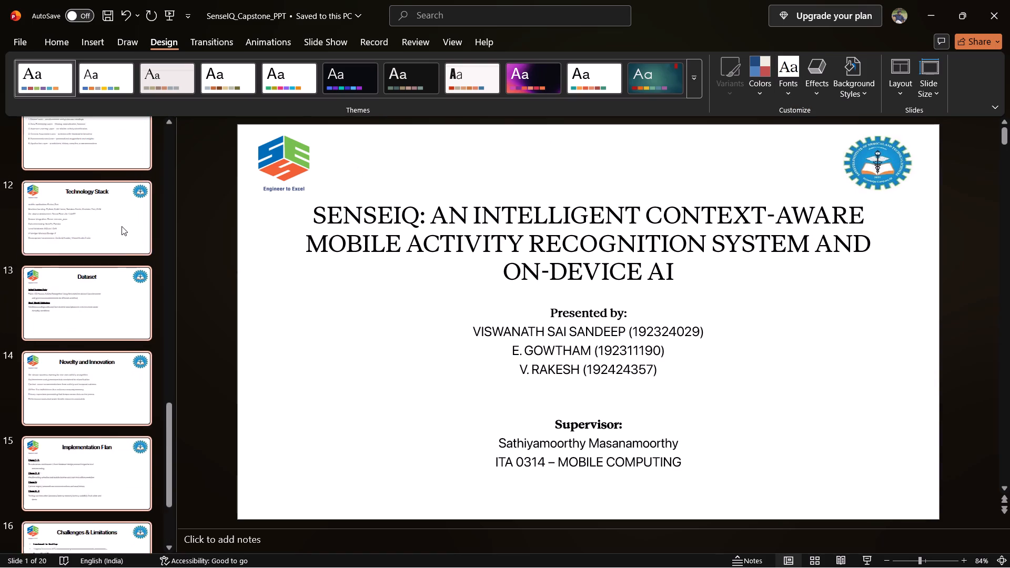
{"action": "scroll", "coordinate": [122, 226], "scroll_direction": "up", "scroll_amount": 17}
{"action": "left_click", "coordinate": [105, 239]}
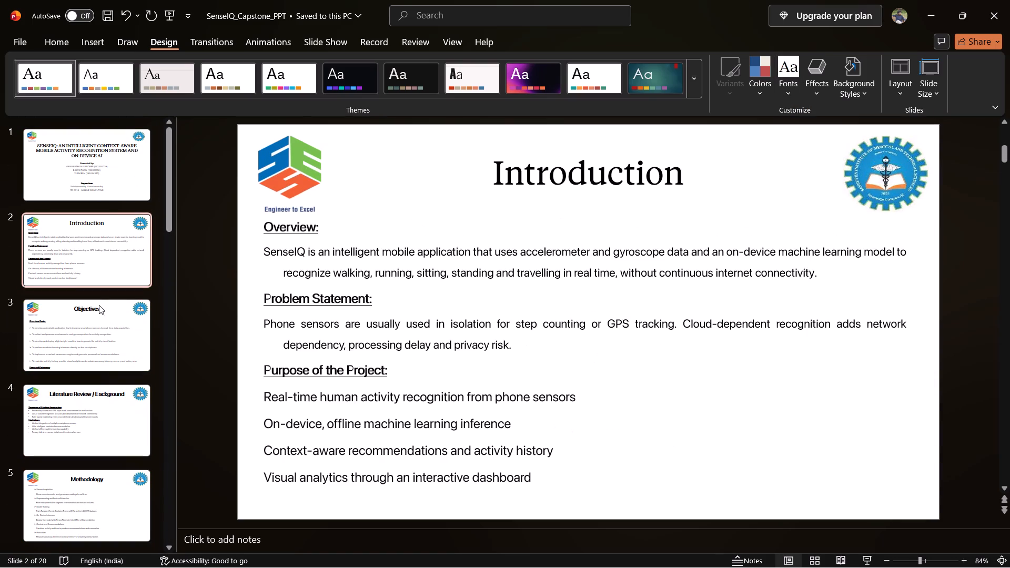
{"action": "left_click", "coordinate": [99, 308]}
{"action": "left_click", "coordinate": [95, 207]}
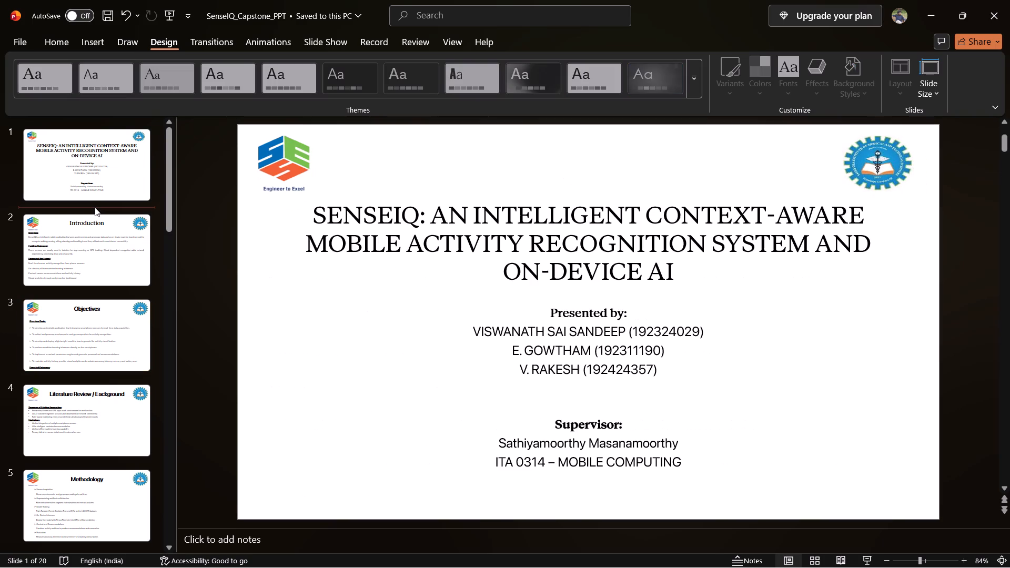
With all slides selected, save a new custom theme font set using Anthropic Serif Display for headings and Anthropic Serif Text for body.
{"action": "key", "text": "ctrl+a"}
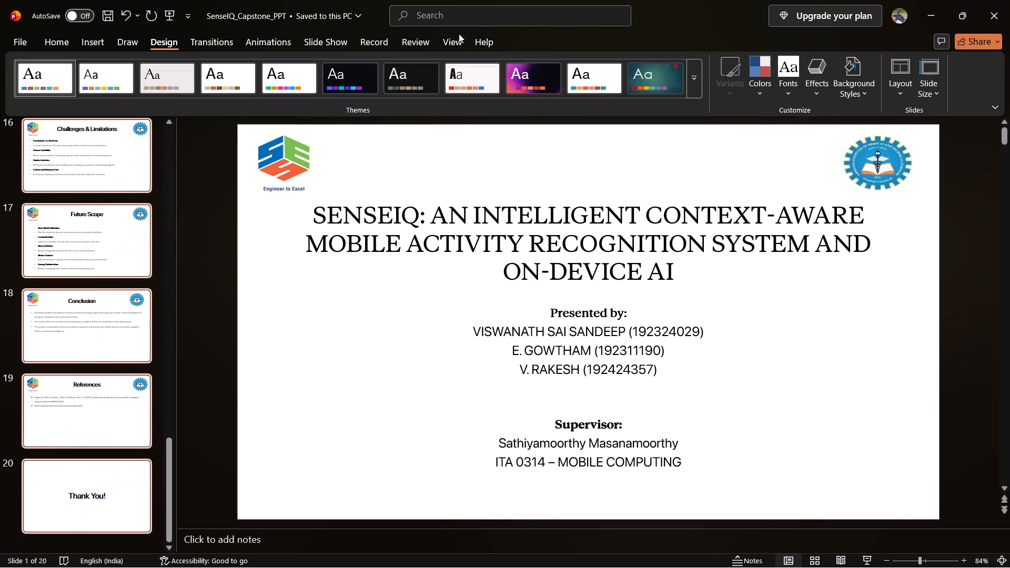
{"action": "left_click", "coordinate": [792, 94]}
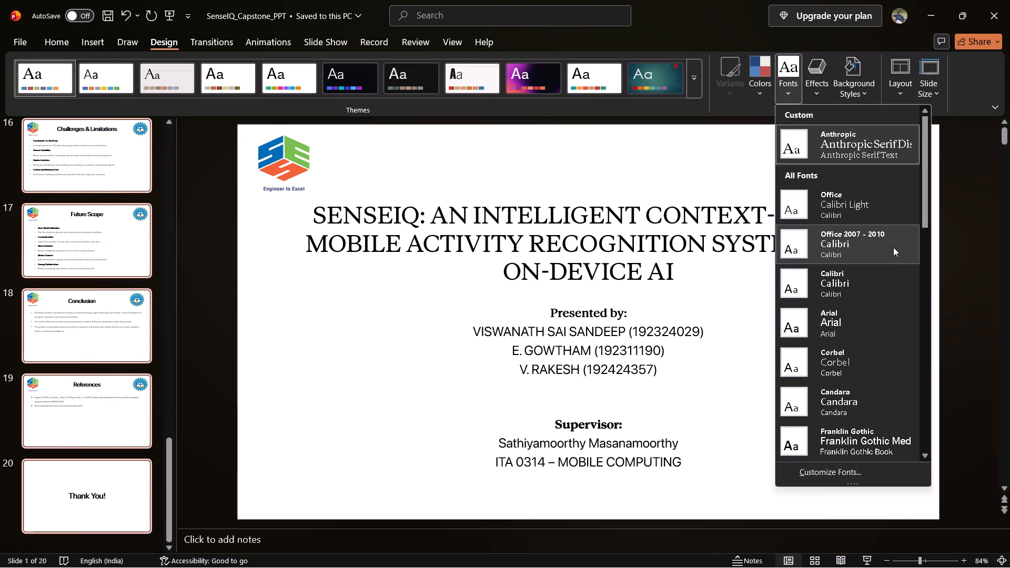
{"action": "scroll", "coordinate": [892, 250], "scroll_direction": "up", "scroll_amount": 2}
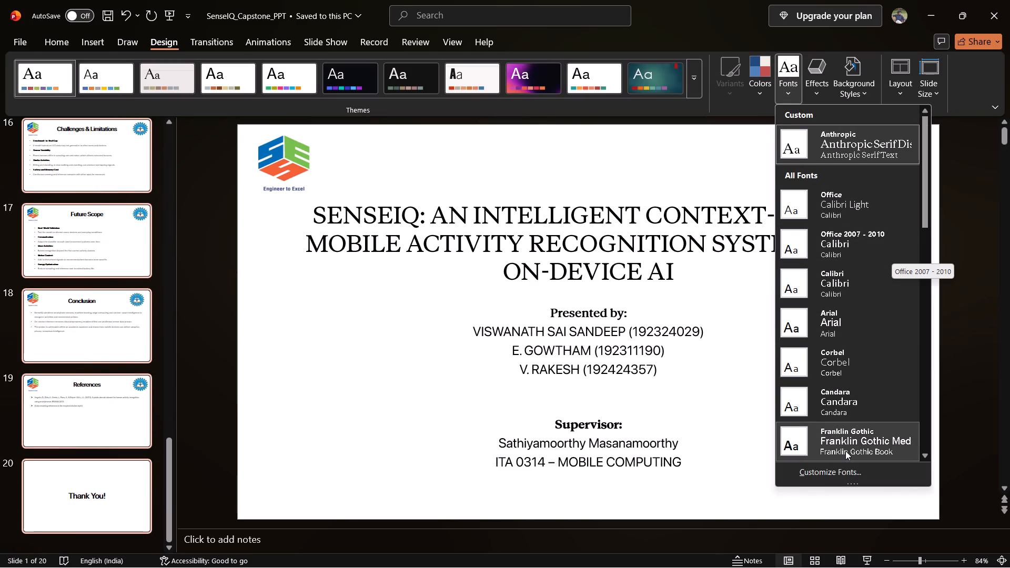
{"action": "left_click", "coordinate": [841, 468]}
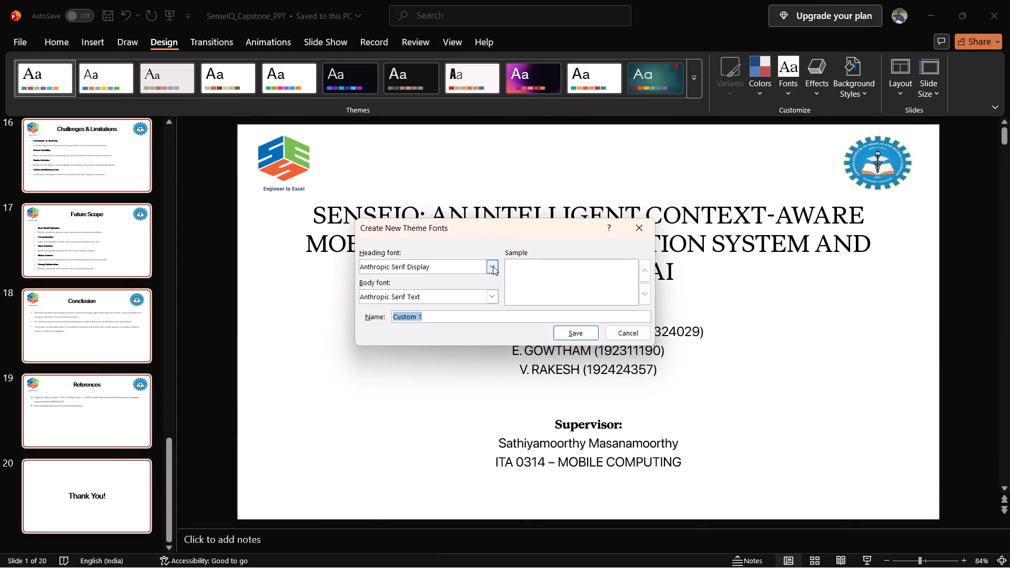
{"action": "left_click", "coordinate": [572, 339]}
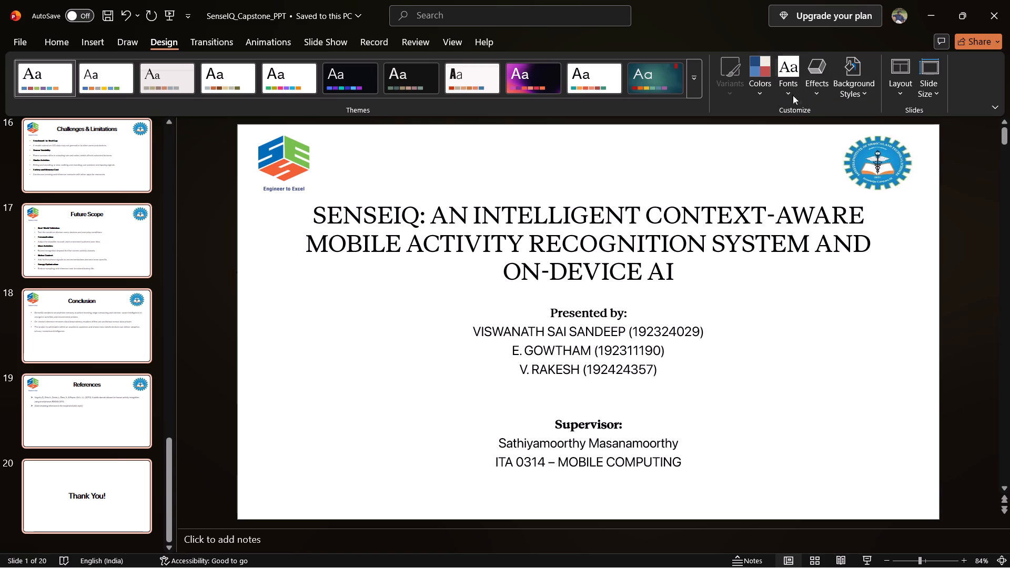
Reapply the Anthropic custom theme font set to all slides, and again with only the Introduction slide selected.
{"action": "left_click", "coordinate": [792, 66]}
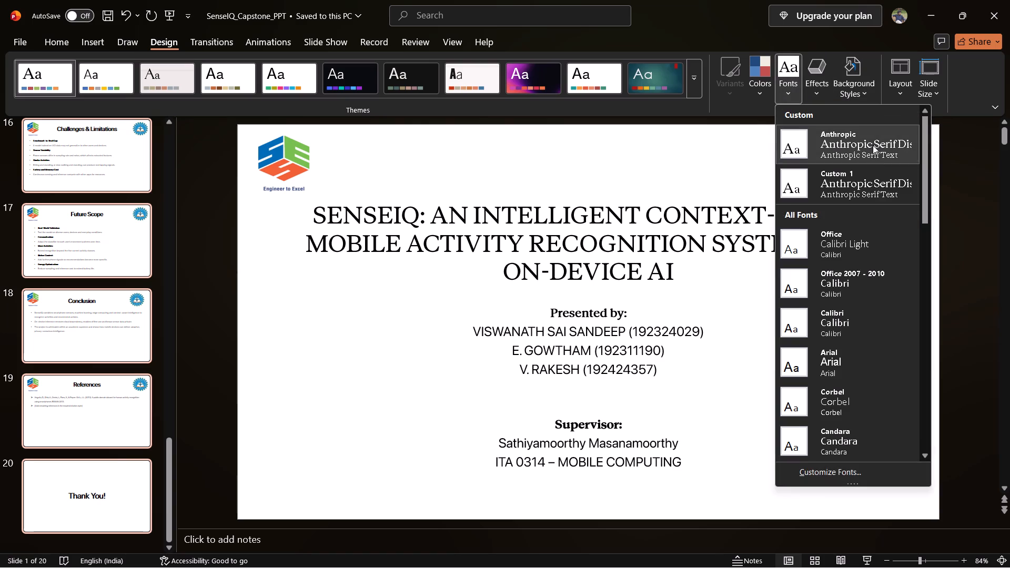
{"action": "left_click", "coordinate": [861, 148]}
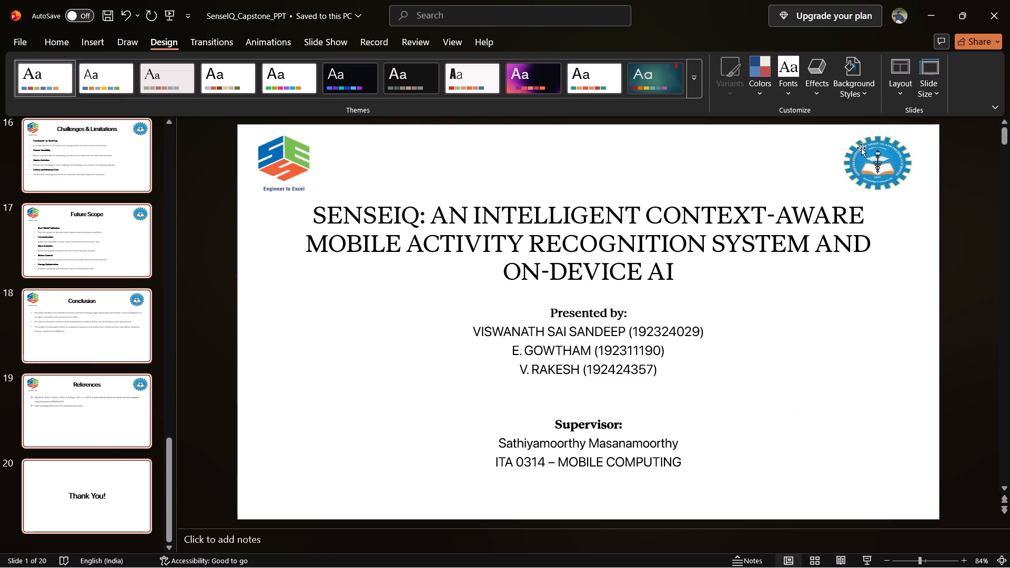
{"action": "left_click", "coordinate": [330, 300]}
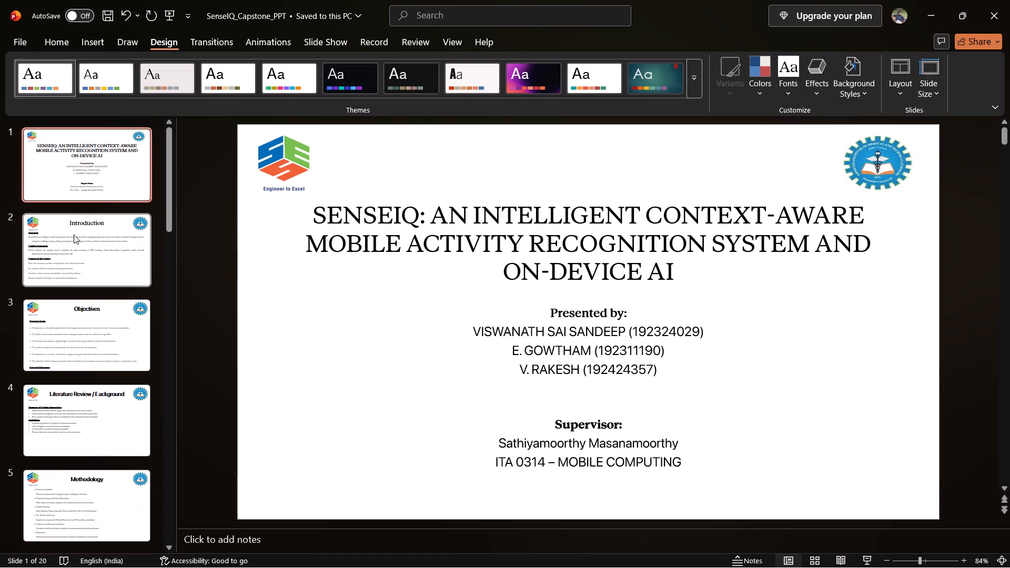
{"action": "left_click", "coordinate": [69, 245]}
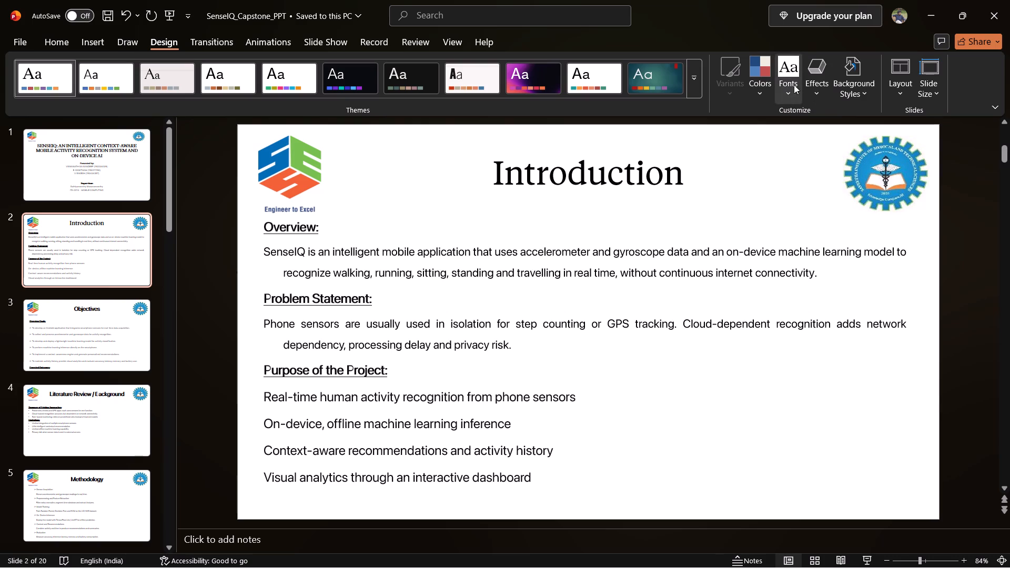
{"action": "left_click", "coordinate": [787, 77]}
{"action": "left_click", "coordinate": [809, 136]}
Set the cover slide's title to the SF Pro font, matching the Introduction slide's body text, and make it bold.
{"action": "left_click", "coordinate": [53, 45]}
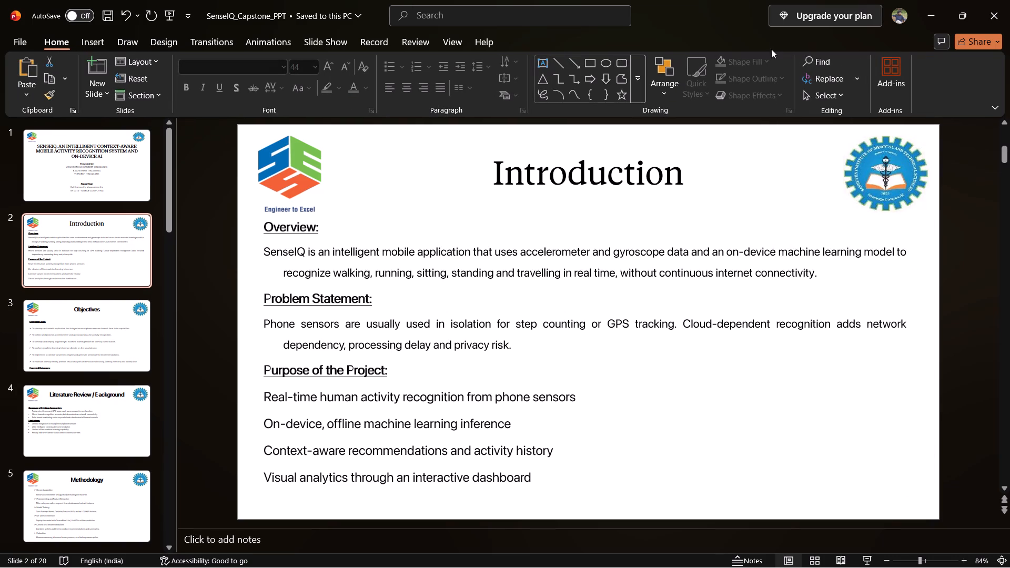
{"action": "left_click", "coordinate": [683, 374]}
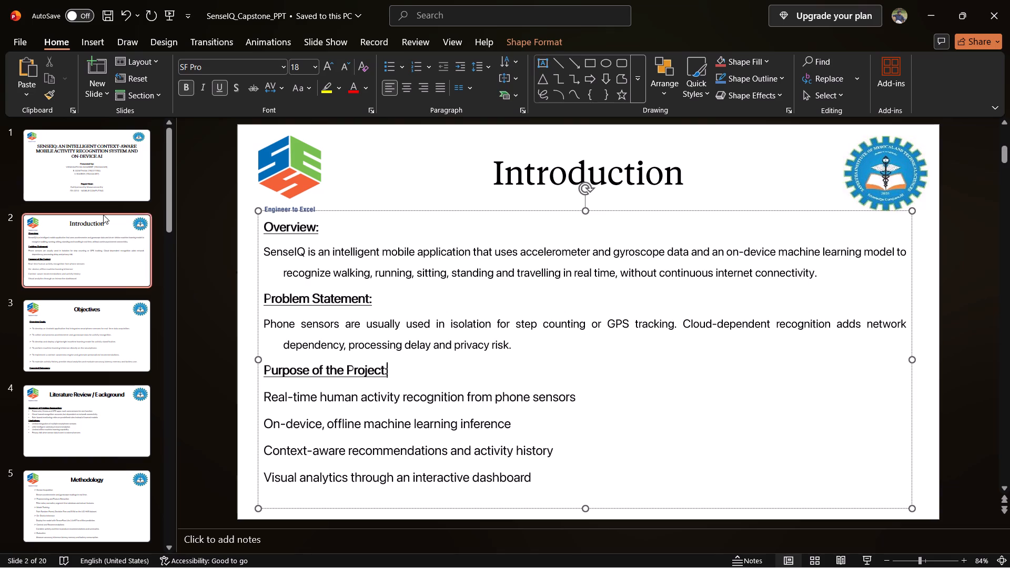
{"action": "left_click", "coordinate": [110, 193]}
{"action": "left_click", "coordinate": [428, 244]}
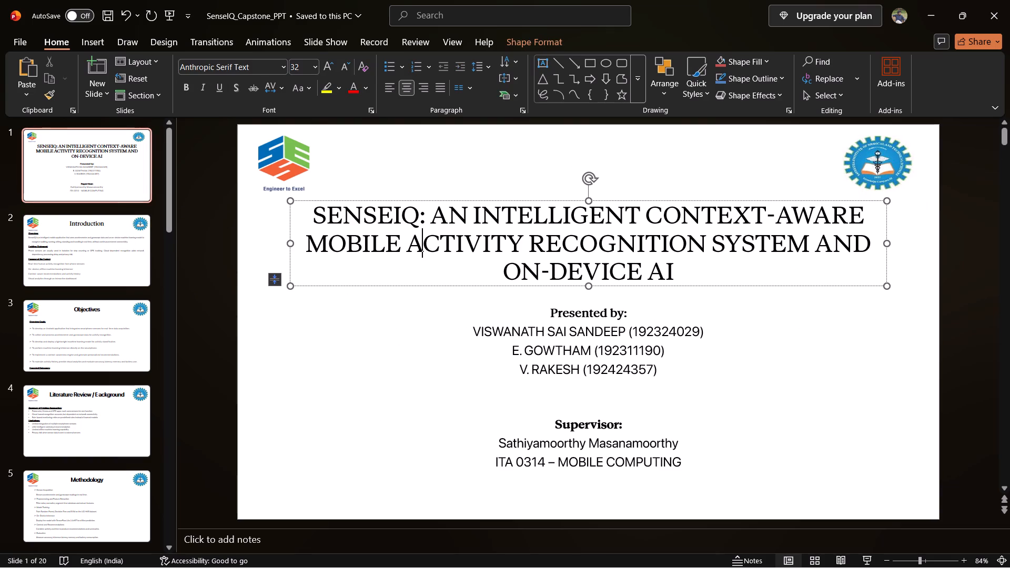
{"action": "left_click", "coordinate": [461, 285]}
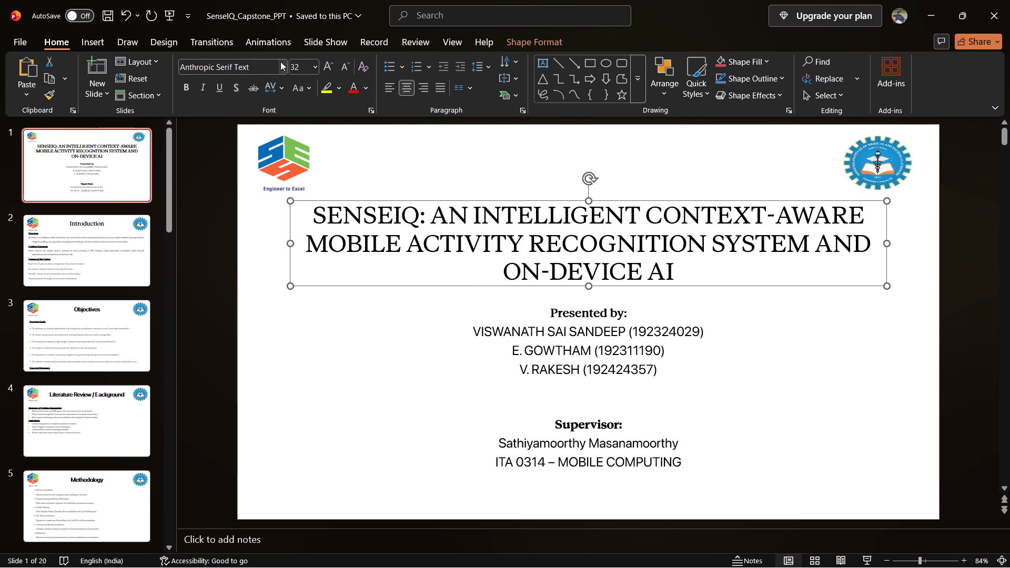
{"action": "left_click", "coordinate": [280, 62]}
{"action": "scroll", "coordinate": [276, 356], "scroll_direction": "down", "scroll_amount": 8}
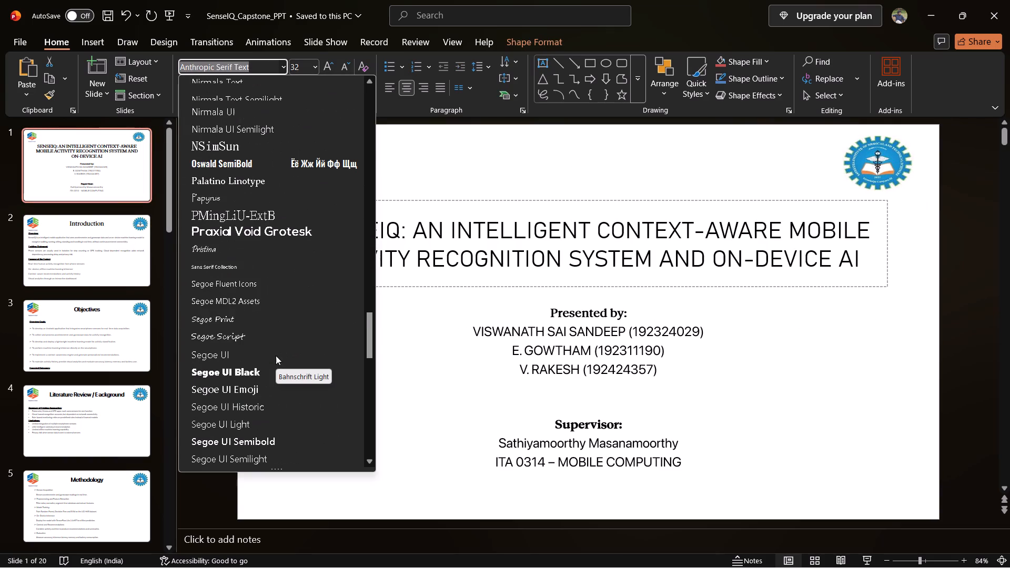
{"action": "scroll", "coordinate": [245, 423], "scroll_direction": "down", "scroll_amount": 1}
{"action": "scroll", "coordinate": [270, 273], "scroll_direction": "up", "scroll_amount": 2}
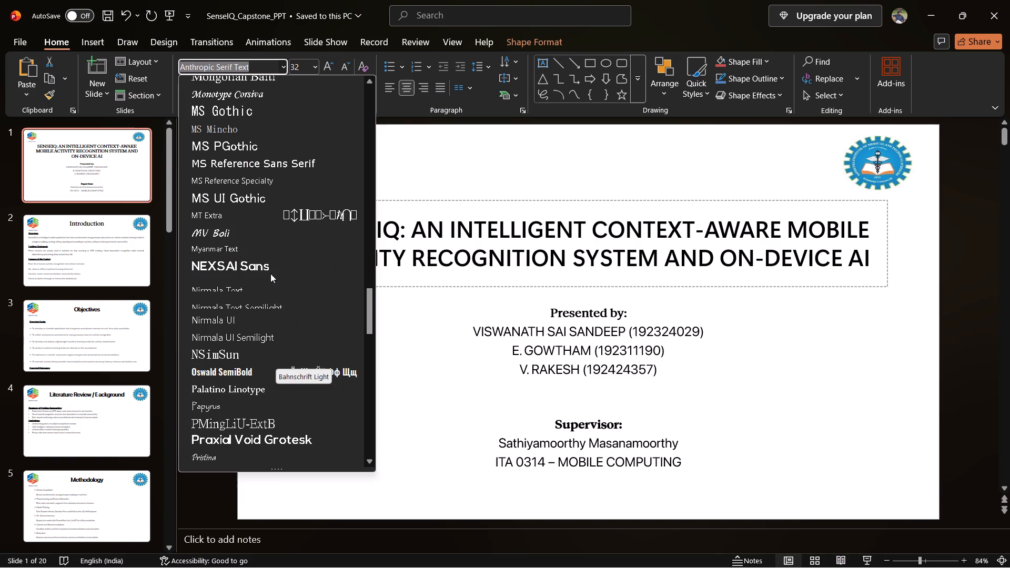
{"action": "scroll", "coordinate": [254, 332], "scroll_direction": "down", "scroll_amount": 1}
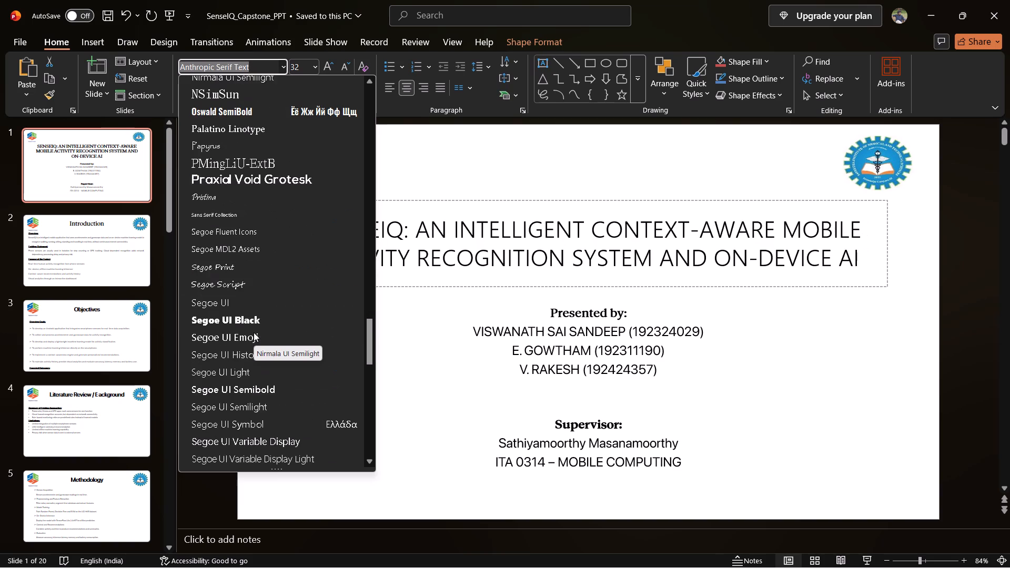
{"action": "scroll", "coordinate": [243, 360], "scroll_direction": "down", "scroll_amount": 1}
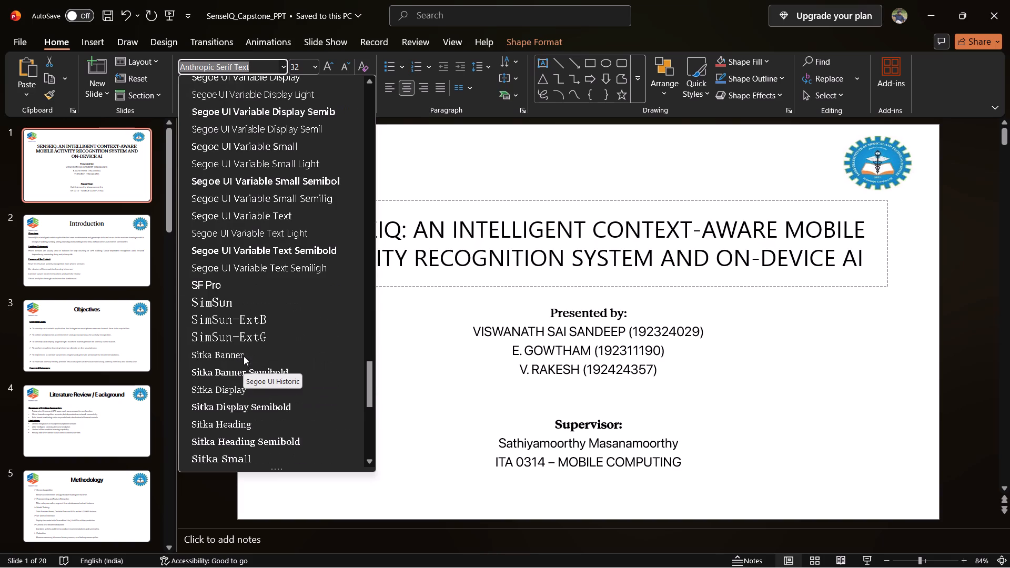
{"action": "left_click", "coordinate": [246, 282]}
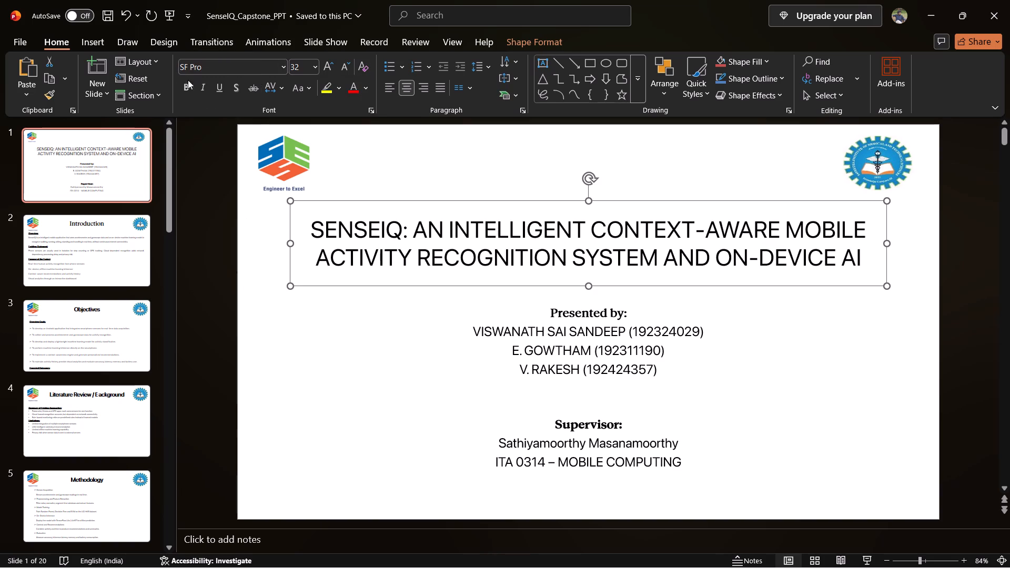
{"action": "left_click", "coordinate": [188, 82]}
Change the "Presented by:" heading on the cover slide to the SF Pro font.
{"action": "left_click", "coordinate": [645, 312]}
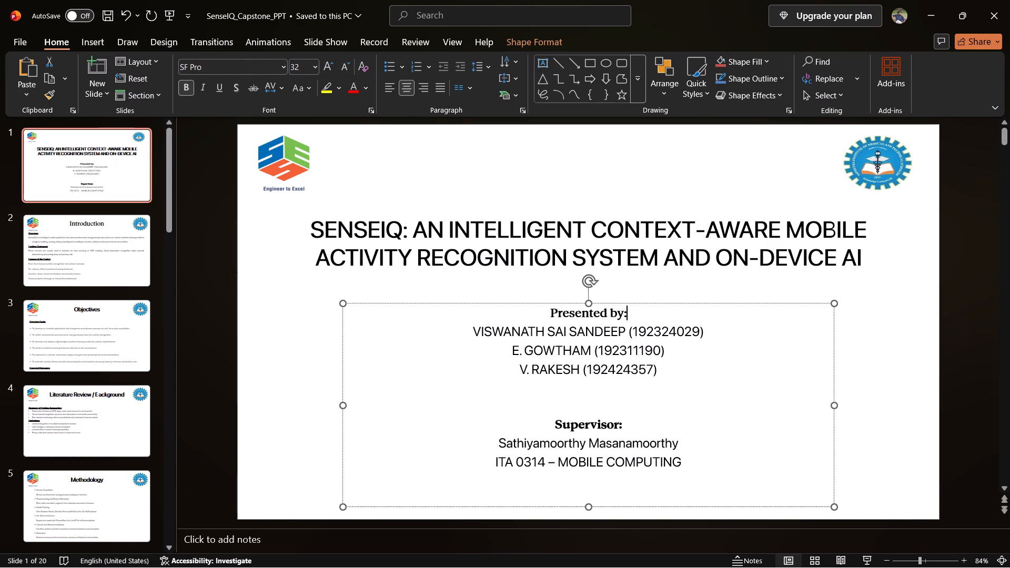
{"action": "left_click_drag", "start_coordinate": [639, 311], "coordinate": [578, 315]}
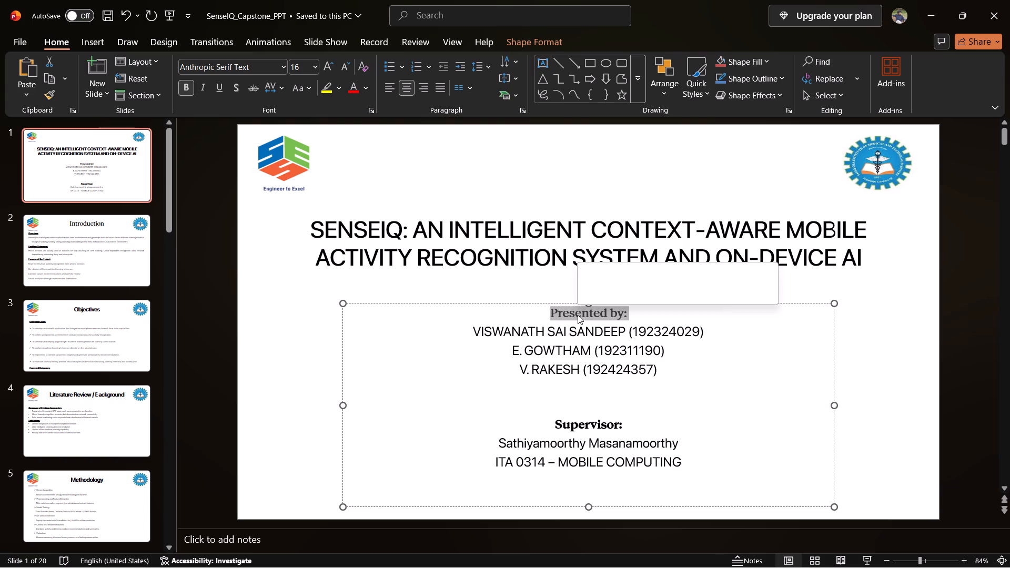
{"action": "left_click", "coordinate": [642, 276]}
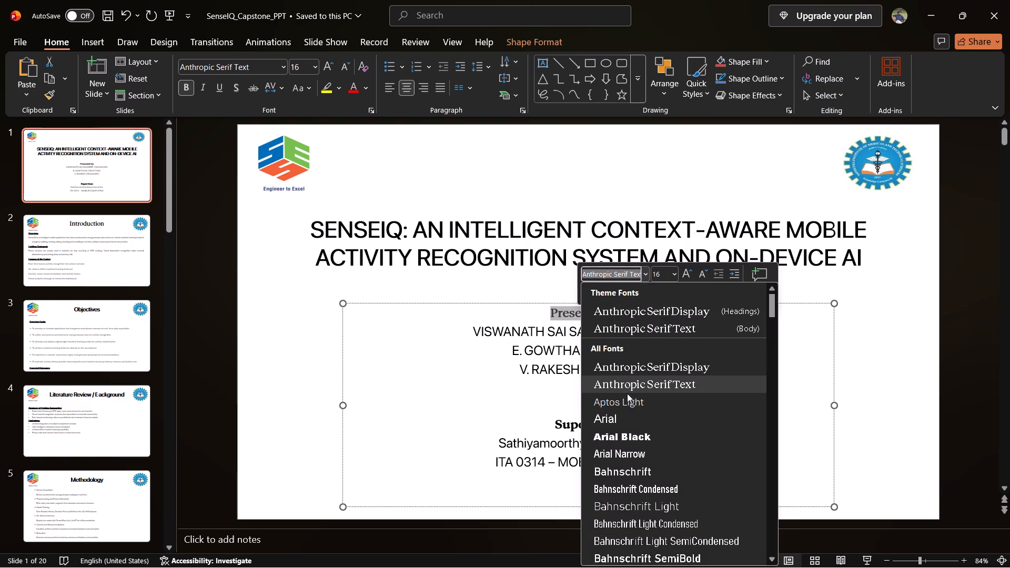
{"action": "scroll", "coordinate": [659, 343], "scroll_direction": "up", "scroll_amount": 2}
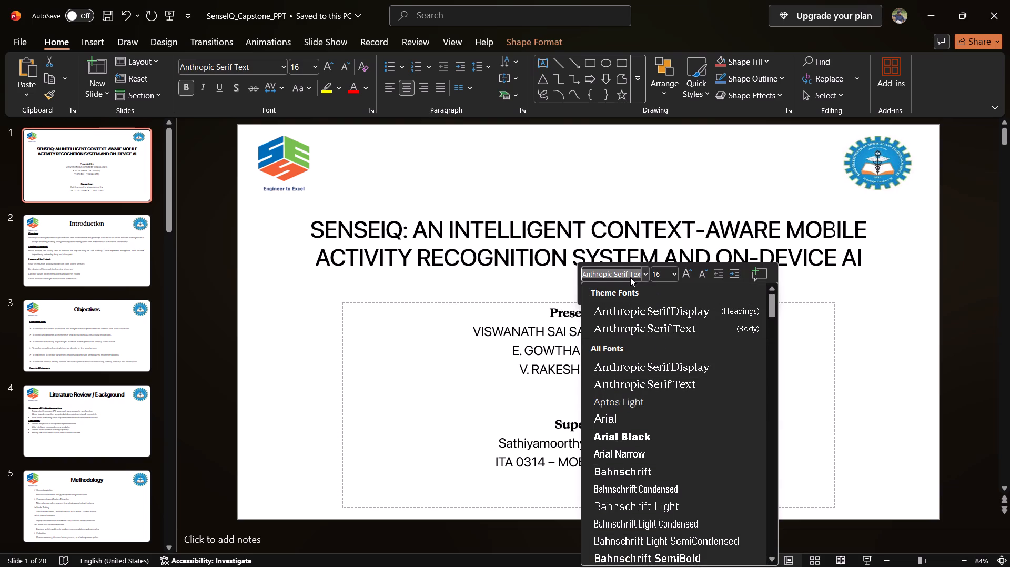
{"action": "scroll", "coordinate": [649, 482], "scroll_direction": "down", "scroll_amount": 6}
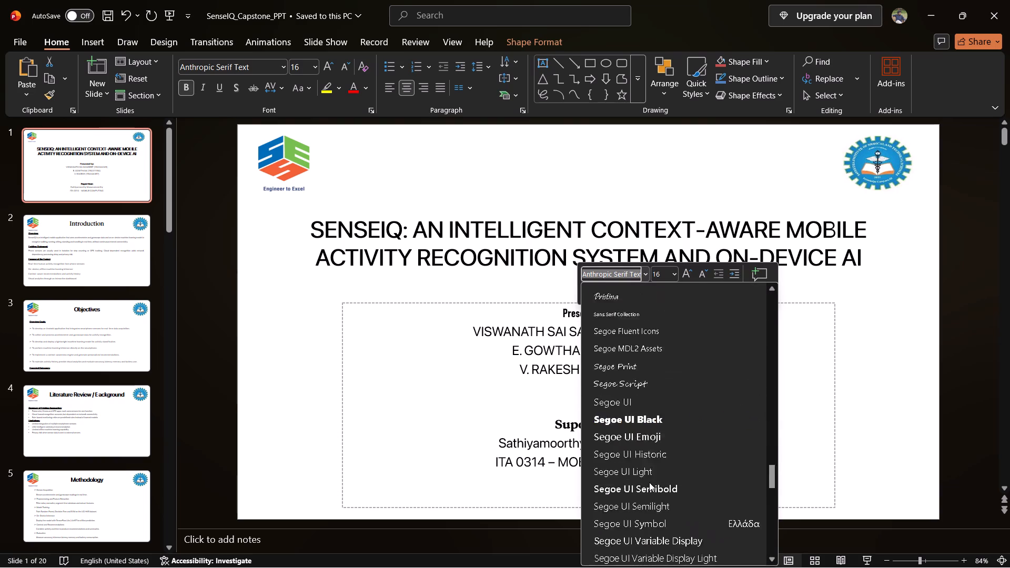
{"action": "scroll", "coordinate": [649, 482], "scroll_direction": "up", "scroll_amount": 1}
{"action": "scroll", "coordinate": [649, 482], "scroll_direction": "down", "scroll_amount": 2}
{"action": "scroll", "coordinate": [659, 450], "scroll_direction": "right", "scroll_amount": 1}
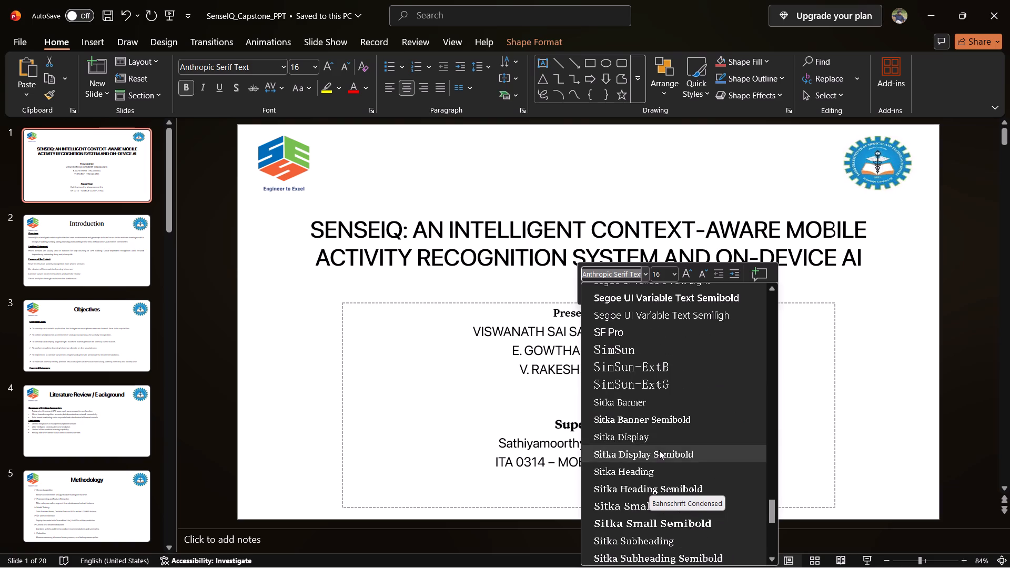
{"action": "scroll", "coordinate": [659, 450], "scroll_direction": "right", "scroll_amount": 1}
{"action": "scroll", "coordinate": [606, 498], "scroll_direction": "up", "scroll_amount": 1}
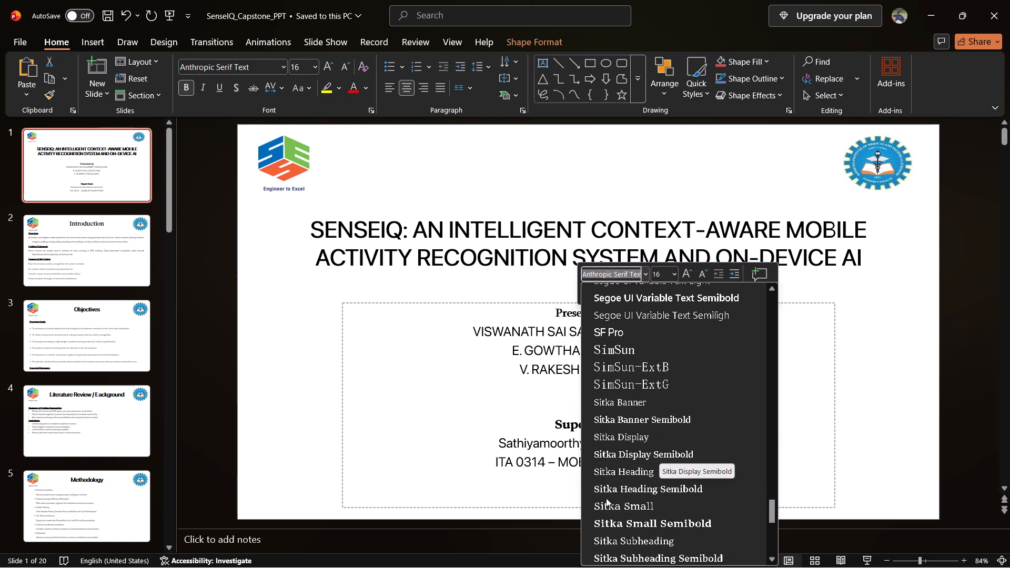
{"action": "left_click", "coordinate": [644, 338]}
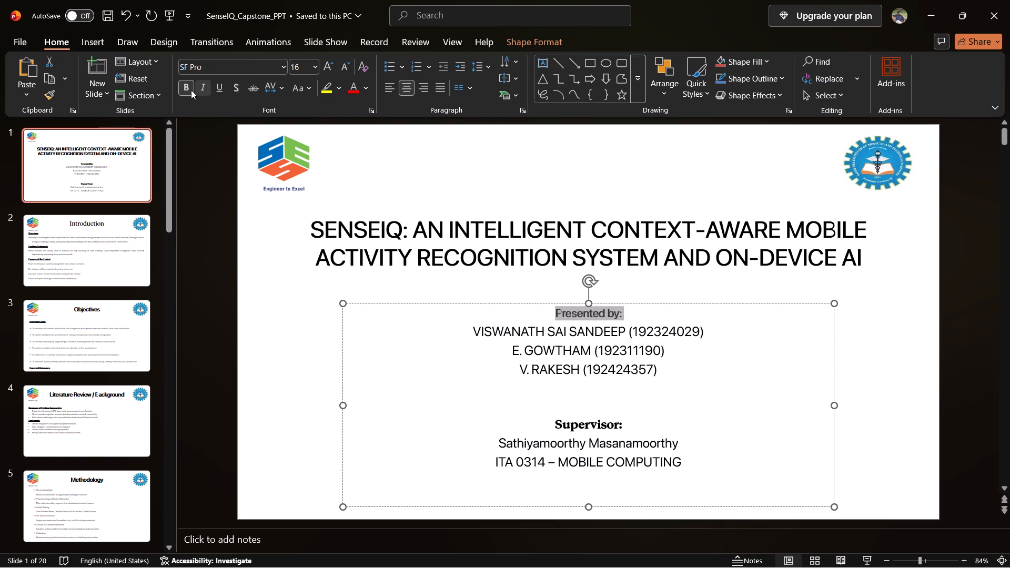
Change the "Supervisor:" heading on the cover slide to the SF Pro font.
{"action": "left_click_drag", "start_coordinate": [626, 429], "coordinate": [596, 426]}
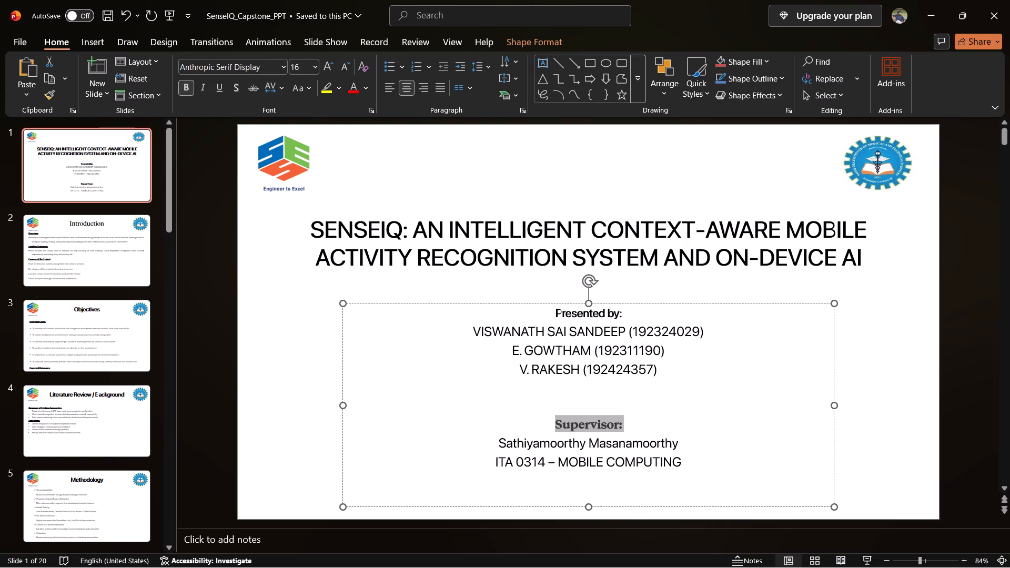
{"action": "left_click_drag", "start_coordinate": [596, 426], "coordinate": [573, 424]}
{"action": "left_click", "coordinate": [285, 68]}
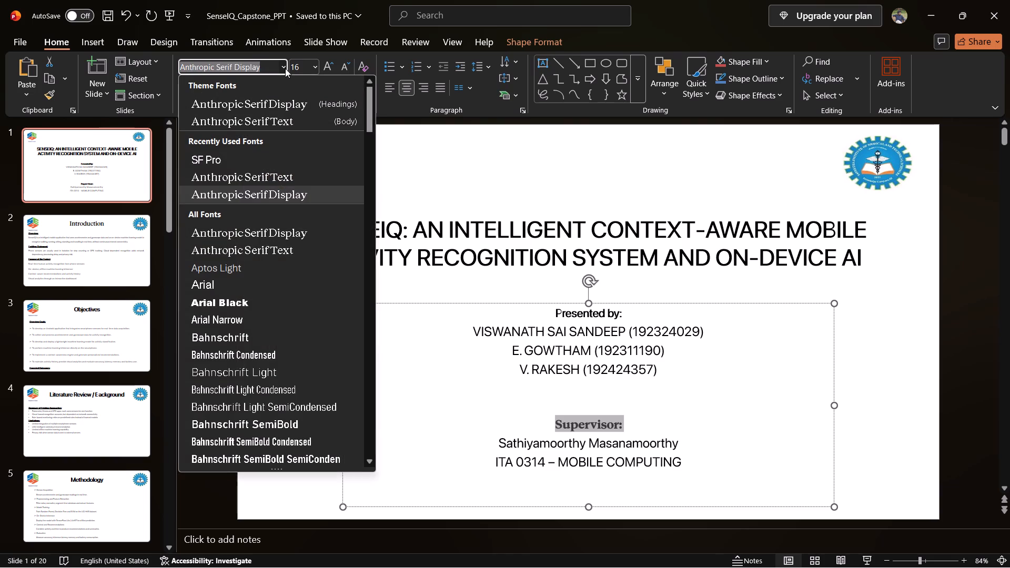
{"action": "left_click", "coordinate": [274, 159]}
{"action": "left_click", "coordinate": [274, 344]}
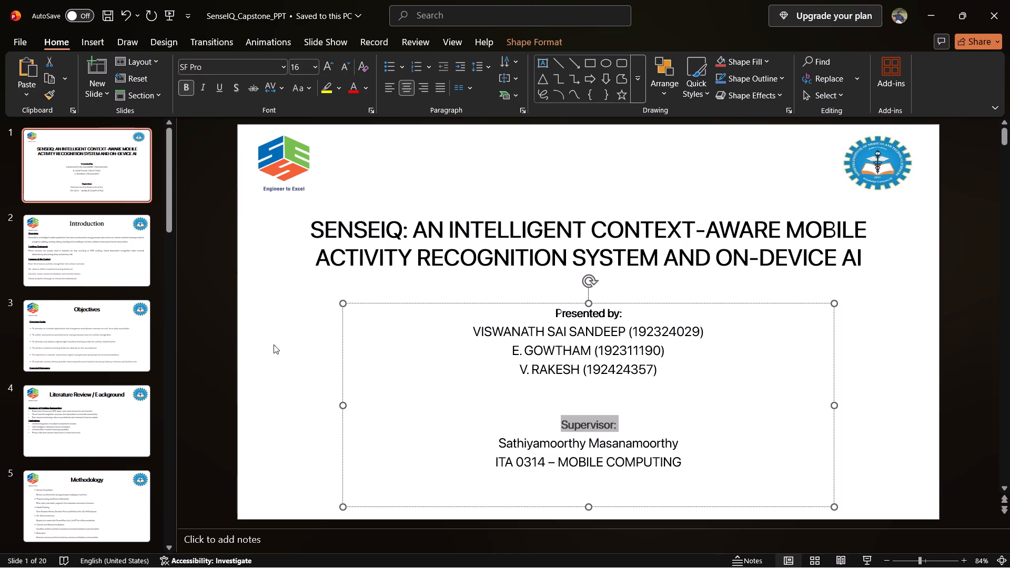
Set the Introduction slide's title to the SF Pro font and make it bold.
{"action": "left_click", "coordinate": [107, 232]}
{"action": "left_click", "coordinate": [587, 186]}
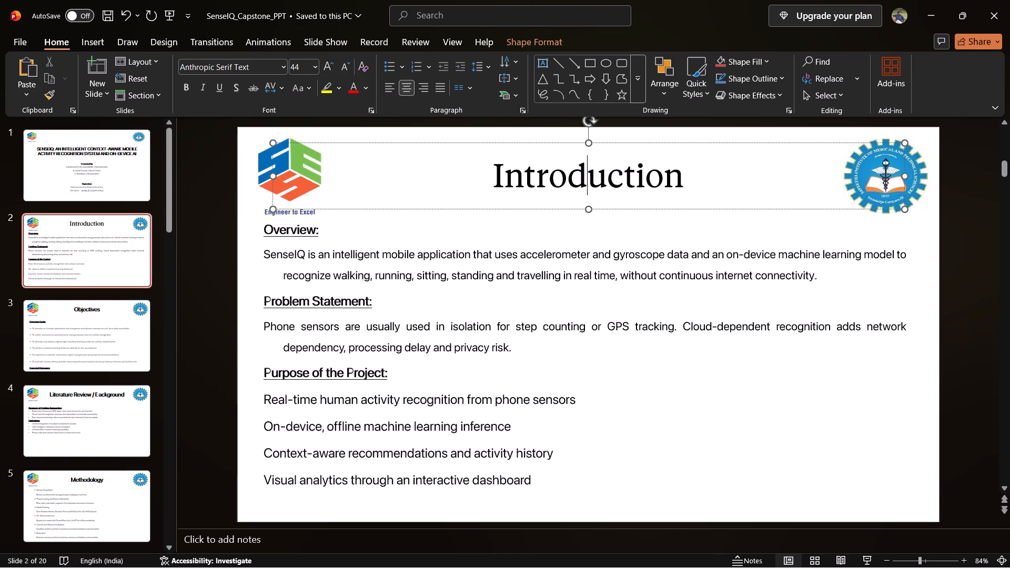
{"action": "left_click", "coordinate": [543, 139]}
{"action": "left_click", "coordinate": [285, 64]}
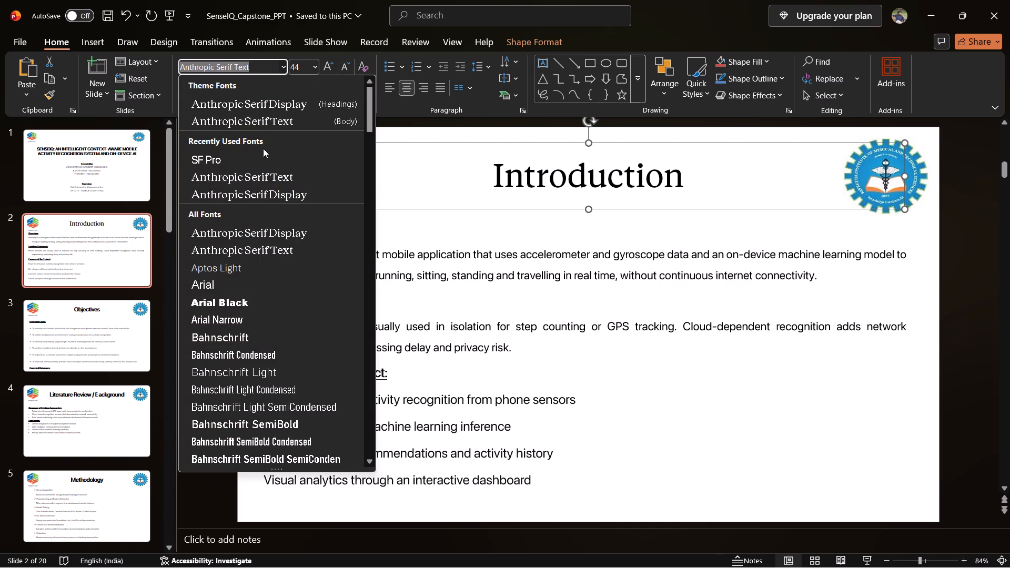
{"action": "left_click", "coordinate": [261, 156]}
{"action": "left_click", "coordinate": [191, 91]}
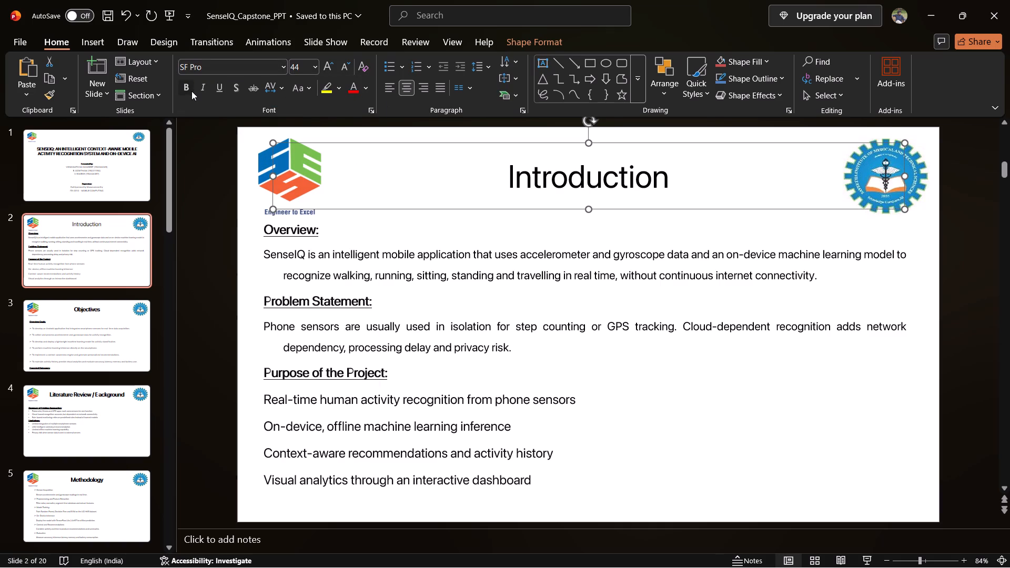
Set the Overview Goals bullets on the Objectives slide to 1.0 line spacing and 14 pt font size.
{"action": "left_click", "coordinate": [106, 336]}
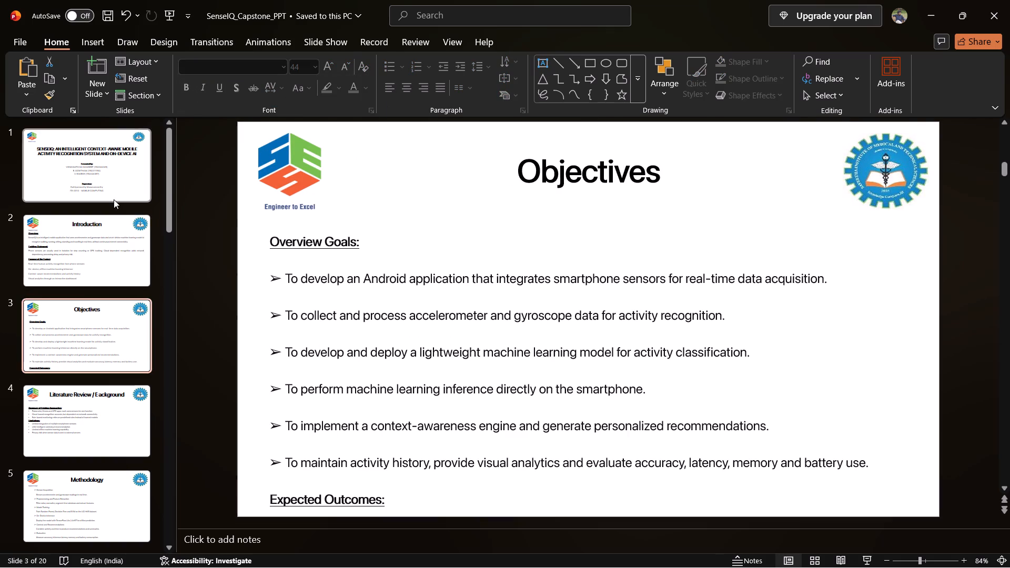
{"action": "left_click", "coordinate": [451, 351]}
{"action": "scroll", "coordinate": [451, 351], "scroll_direction": "down", "scroll_amount": 1}
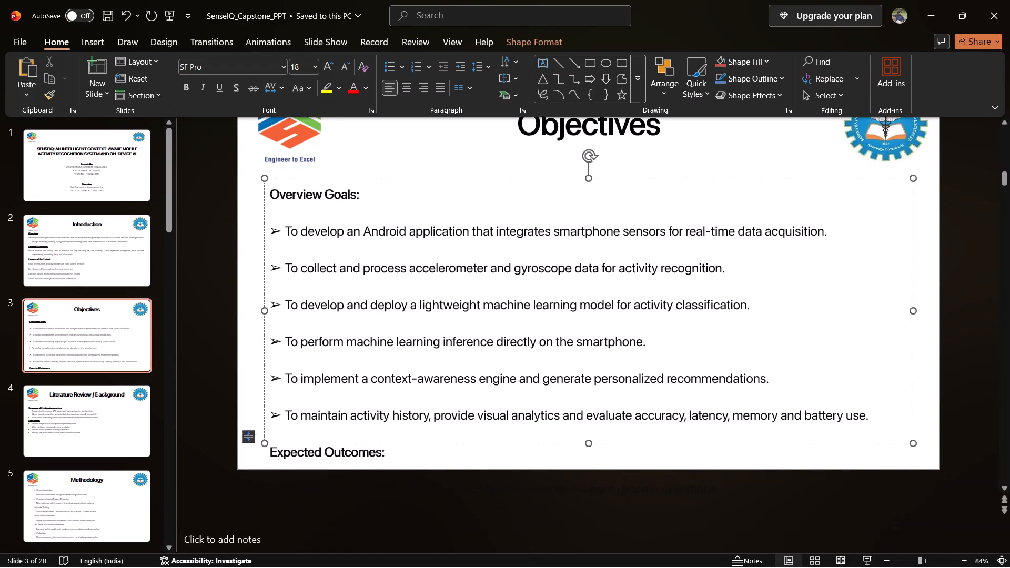
{"action": "scroll", "coordinate": [451, 351], "scroll_direction": "down", "scroll_amount": 1}
{"action": "left_click", "coordinate": [382, 495]}
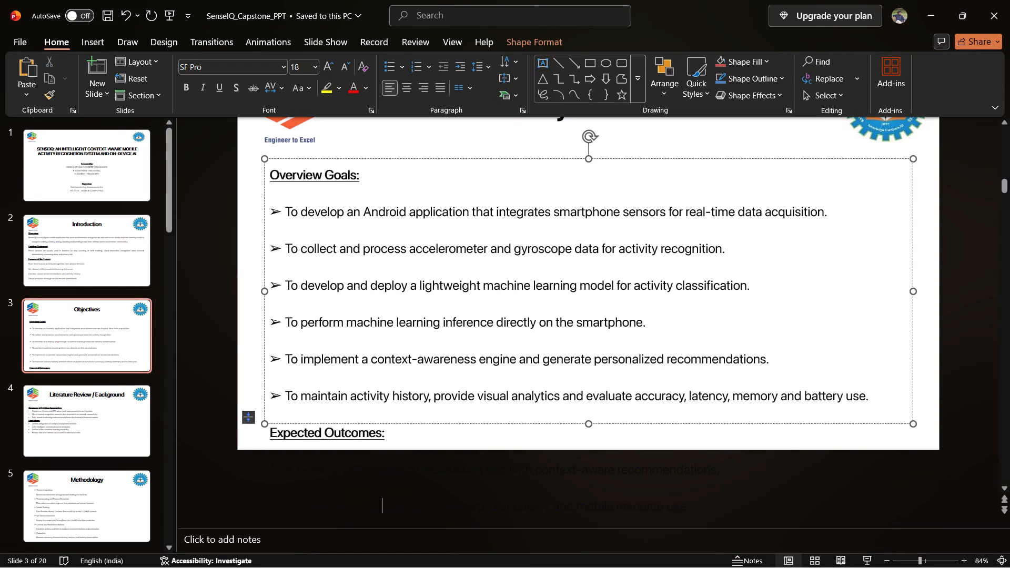
{"action": "left_click", "coordinate": [413, 434]}
{"action": "left_click", "coordinate": [430, 236]}
{"action": "left_click_drag", "start_coordinate": [869, 399], "coordinate": [259, 215]}
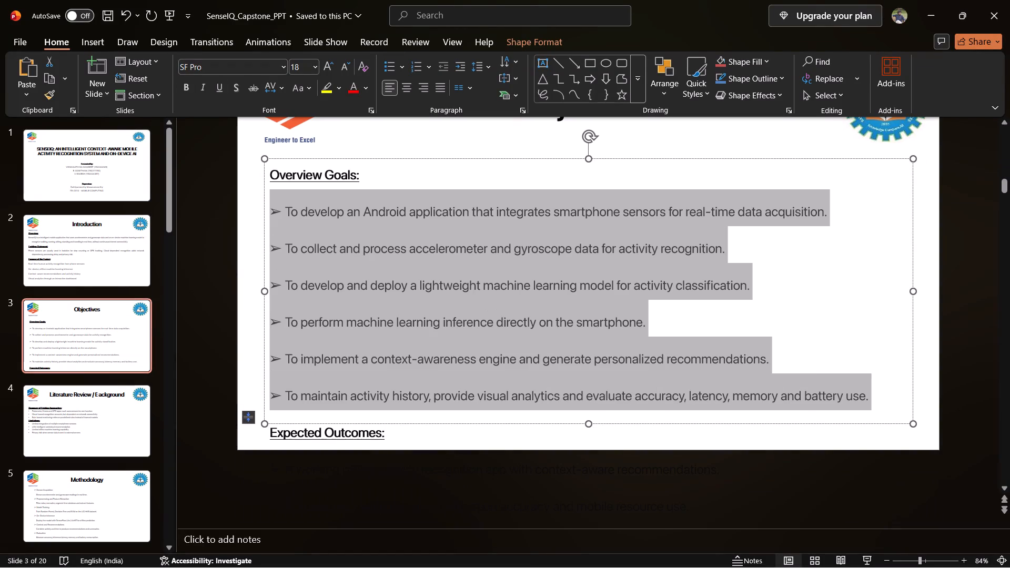
{"action": "left_click_drag", "start_coordinate": [259, 215], "coordinate": [259, 215]}
{"action": "left_click", "coordinate": [481, 64]}
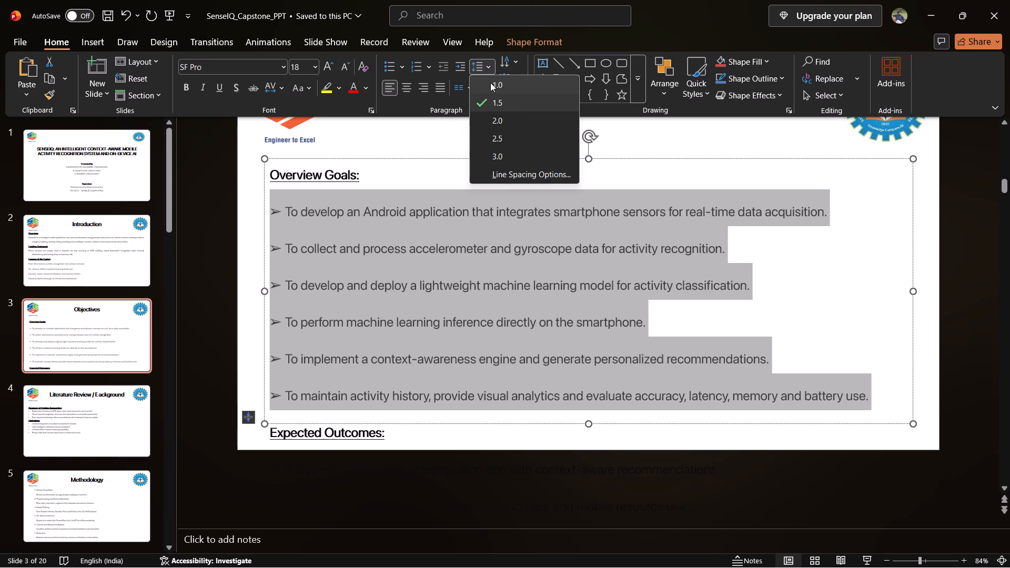
{"action": "left_click", "coordinate": [490, 83]}
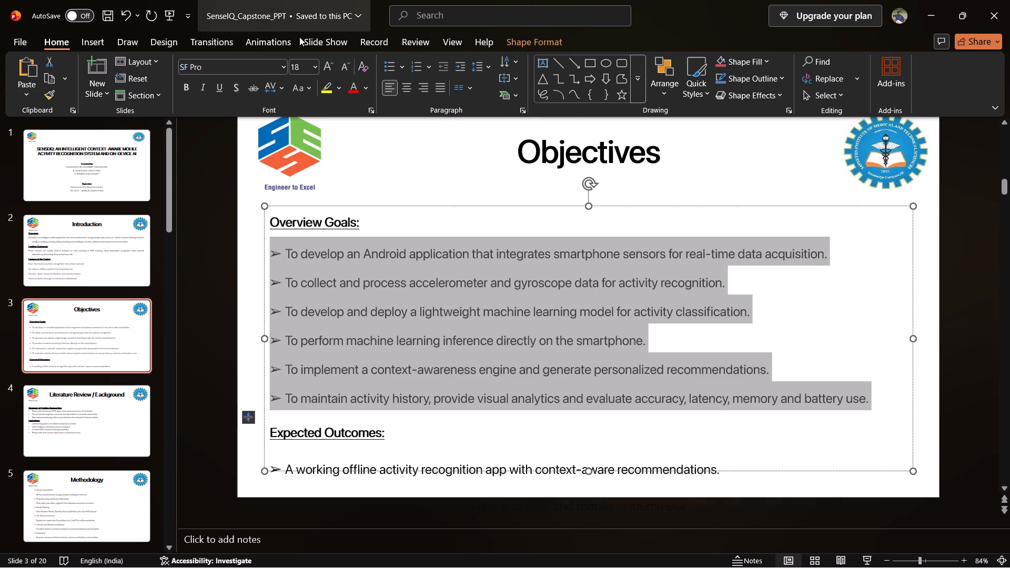
{"action": "left_click", "coordinate": [313, 64]}
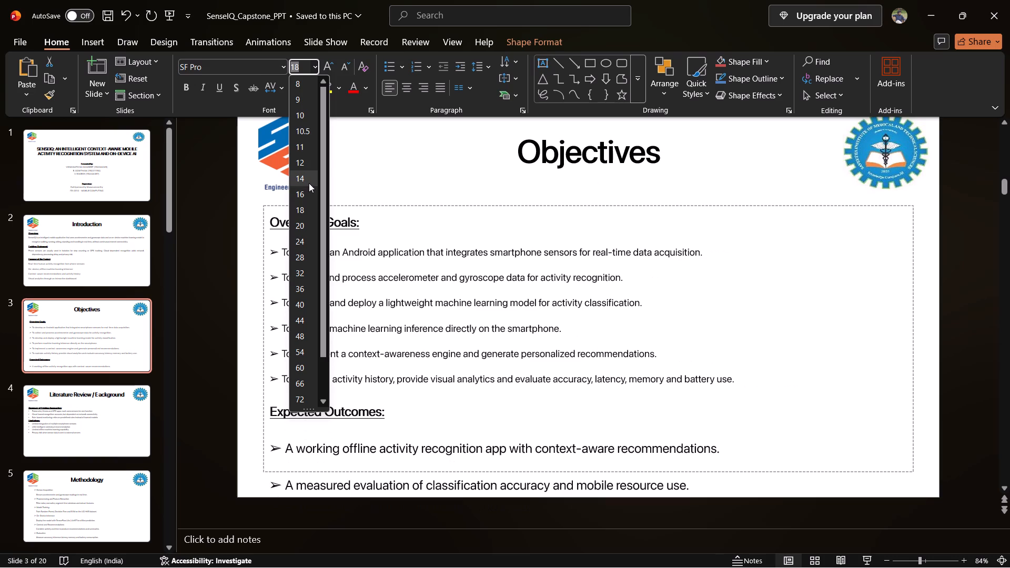
{"action": "left_click", "coordinate": [308, 183]}
Reduce the line spacing and text size of the two Expected Outcomes bullets to match the Overview Goals bullets.
{"action": "scroll", "coordinate": [516, 354], "scroll_direction": "down", "scroll_amount": 1}
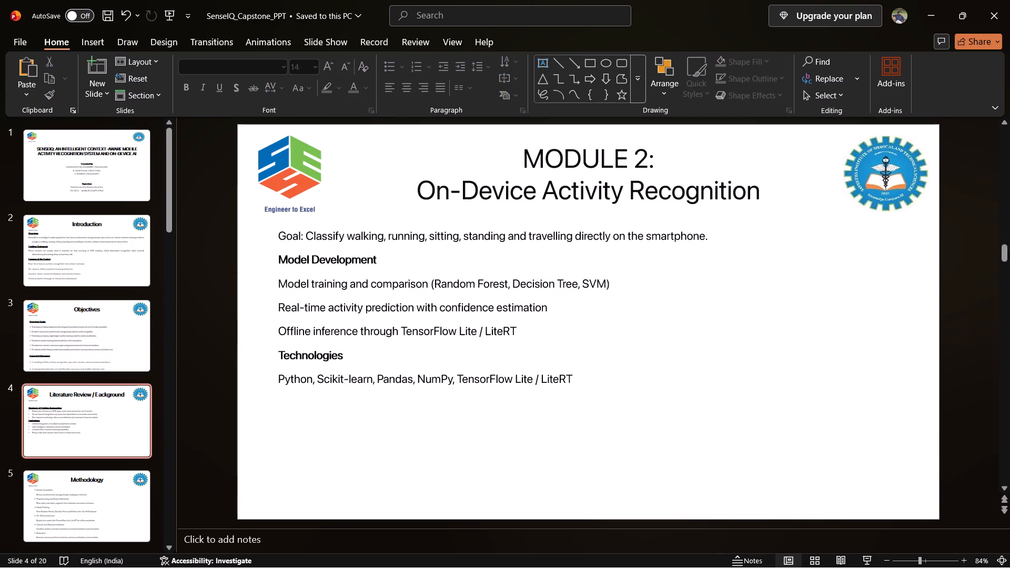
{"action": "scroll", "coordinate": [516, 354], "scroll_direction": "down", "scroll_amount": 1}
{"action": "scroll", "coordinate": [516, 354], "scroll_direction": "up", "scroll_amount": 2}
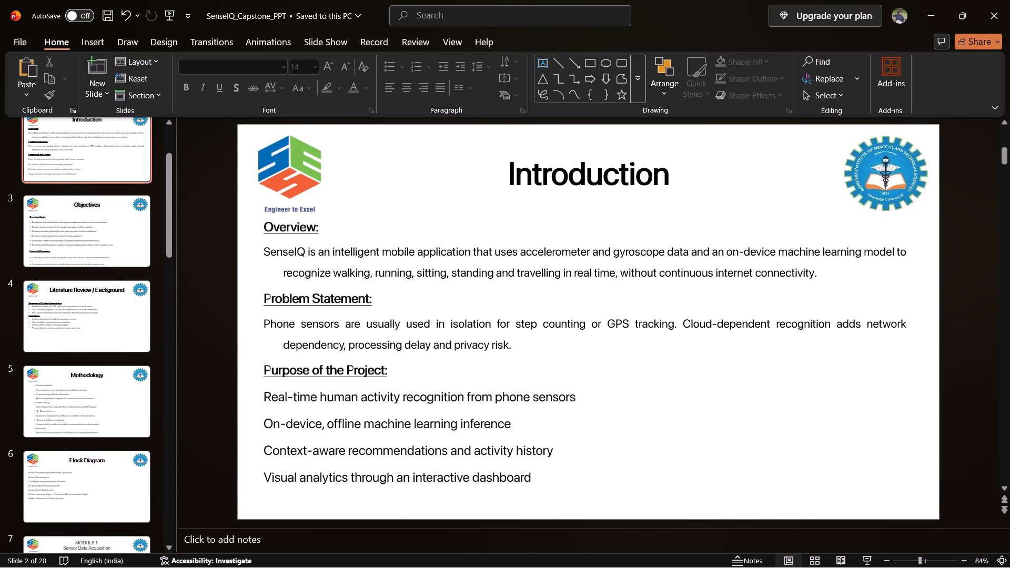
{"action": "scroll", "coordinate": [516, 354], "scroll_direction": "up", "scroll_amount": 3}
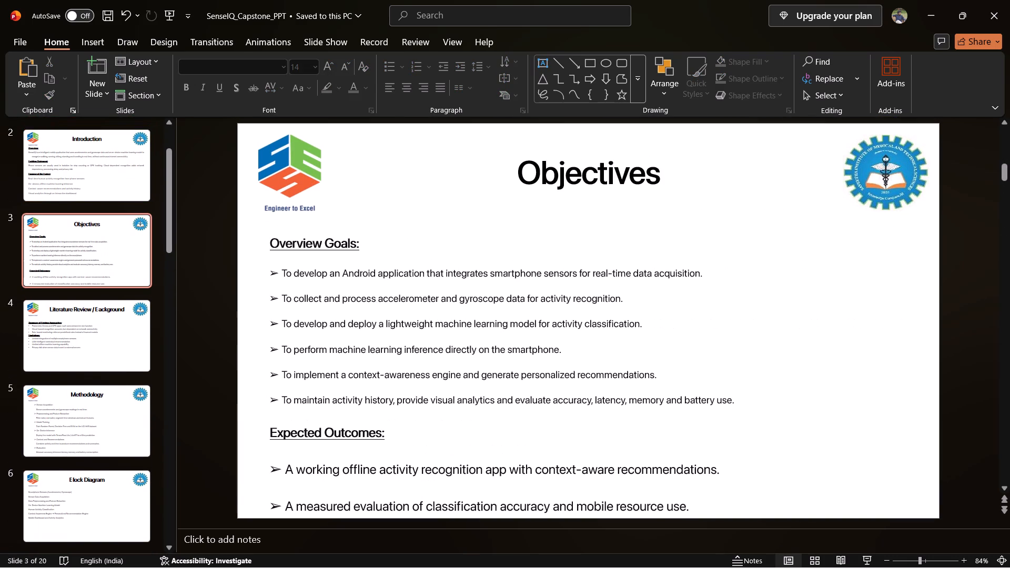
{"action": "left_click", "coordinate": [659, 520]}
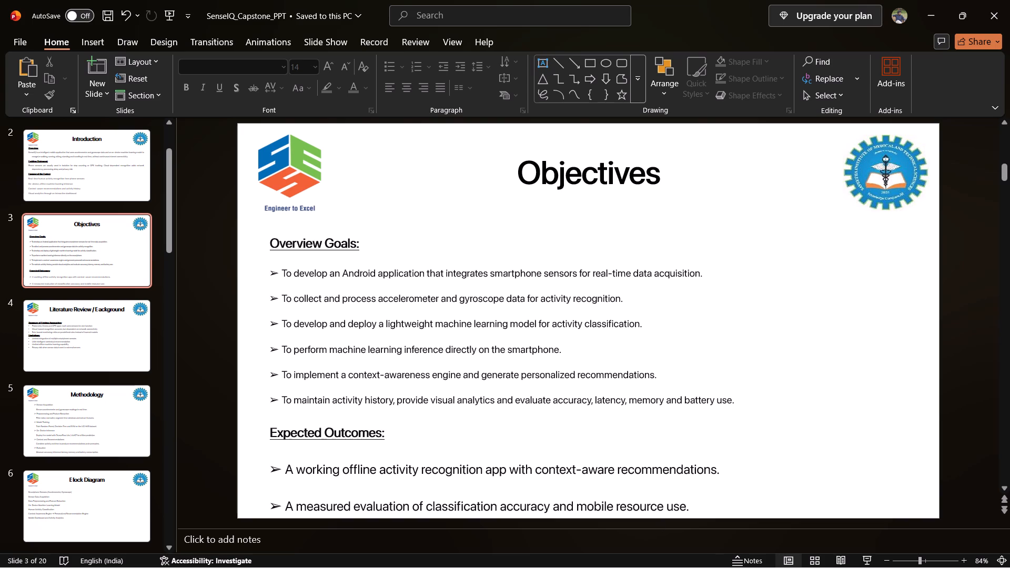
{"action": "left_click", "coordinate": [340, 462]}
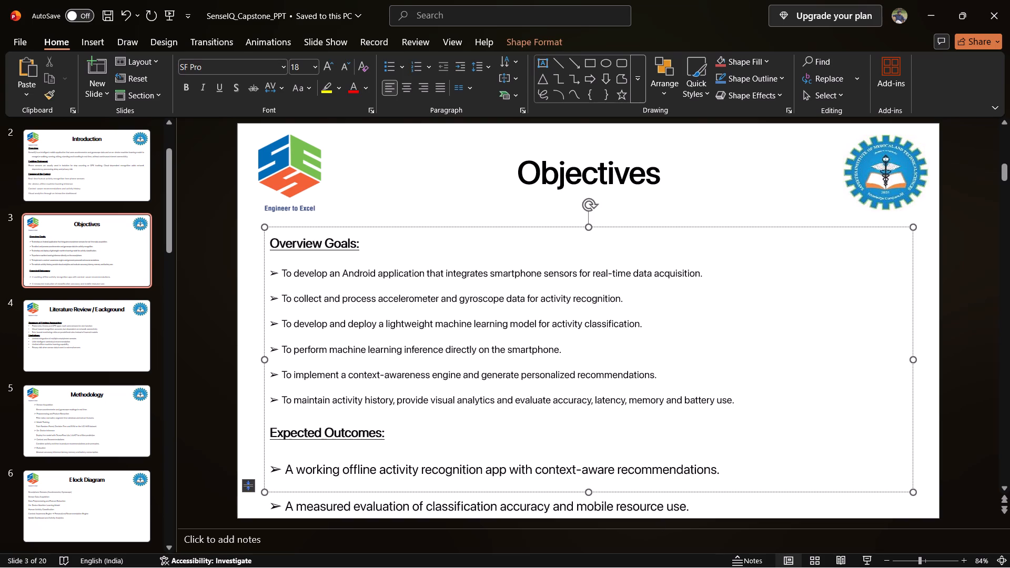
{"action": "left_click_drag", "start_coordinate": [271, 466], "coordinate": [582, 554]}
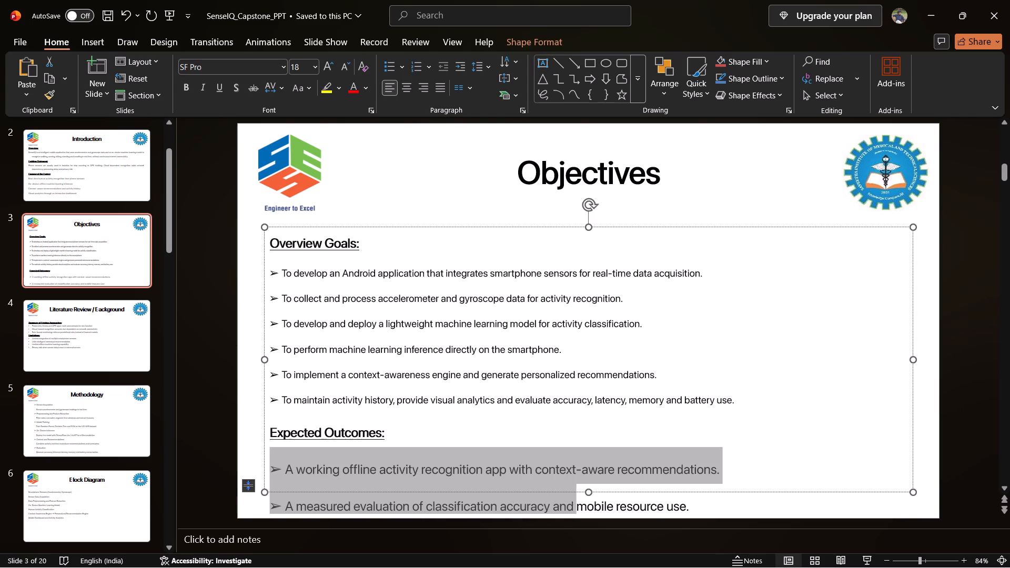
{"action": "left_click_drag", "start_coordinate": [582, 554], "coordinate": [770, 552]}
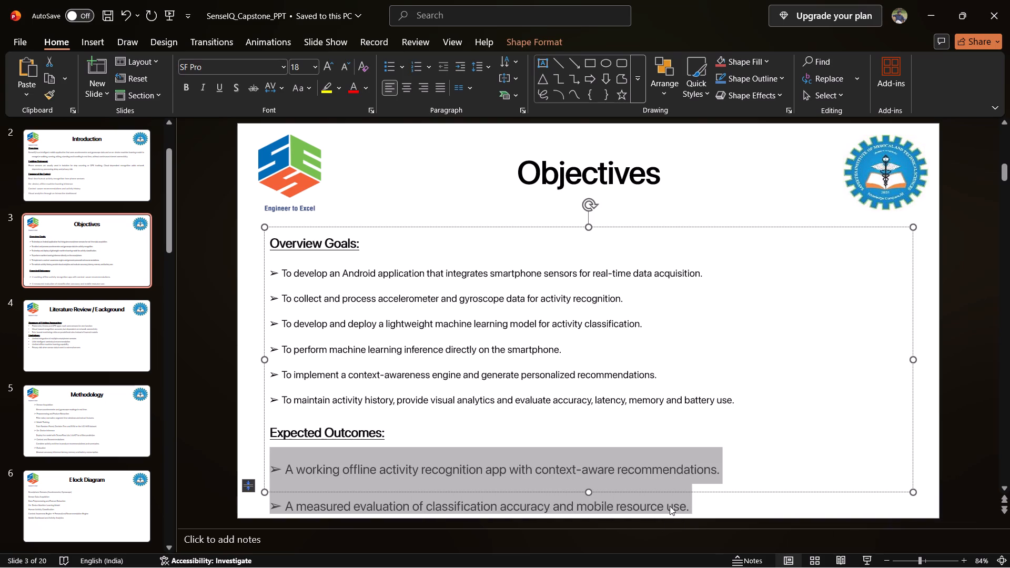
{"action": "scroll", "coordinate": [691, 521], "scroll_direction": "down", "scroll_amount": 1}
{"action": "scroll", "coordinate": [691, 521], "scroll_direction": "up", "scroll_amount": 1}
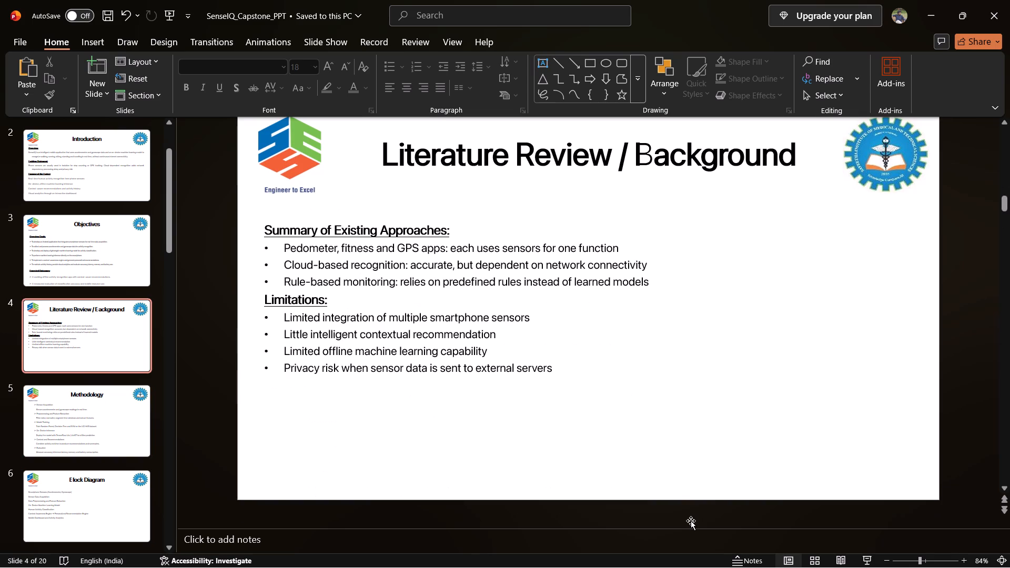
{"action": "scroll", "coordinate": [691, 521], "scroll_direction": "down", "scroll_amount": 2}
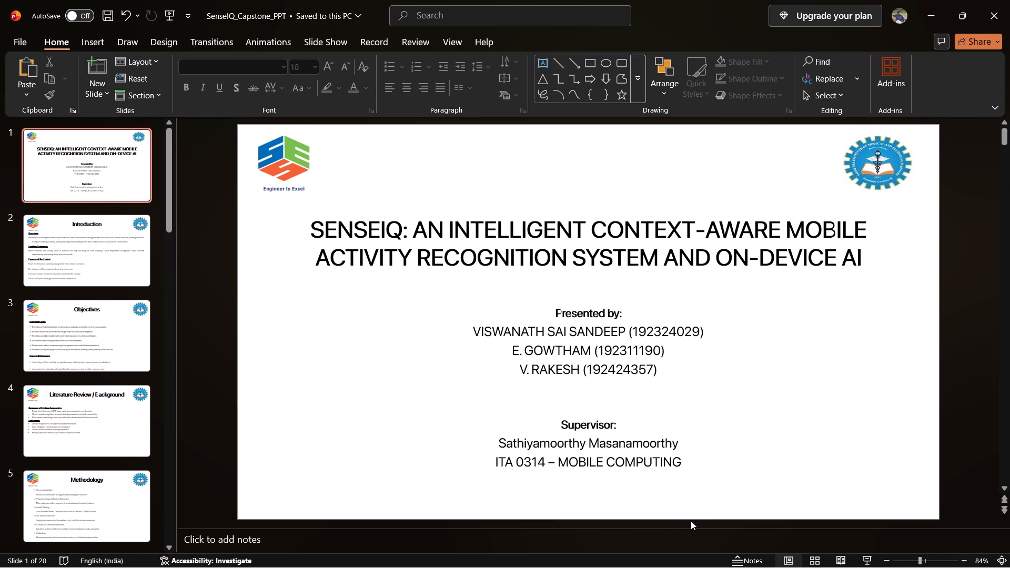
{"action": "scroll", "coordinate": [691, 521], "scroll_direction": "down", "scroll_amount": 2}
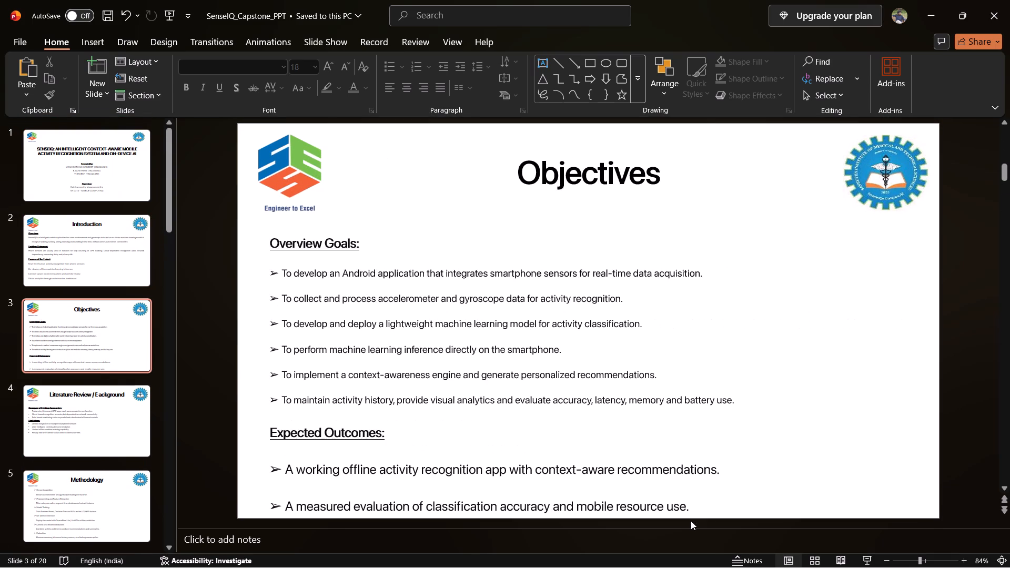
{"action": "scroll", "coordinate": [681, 443], "scroll_direction": "down", "scroll_amount": 1, "text": "ctrl"}
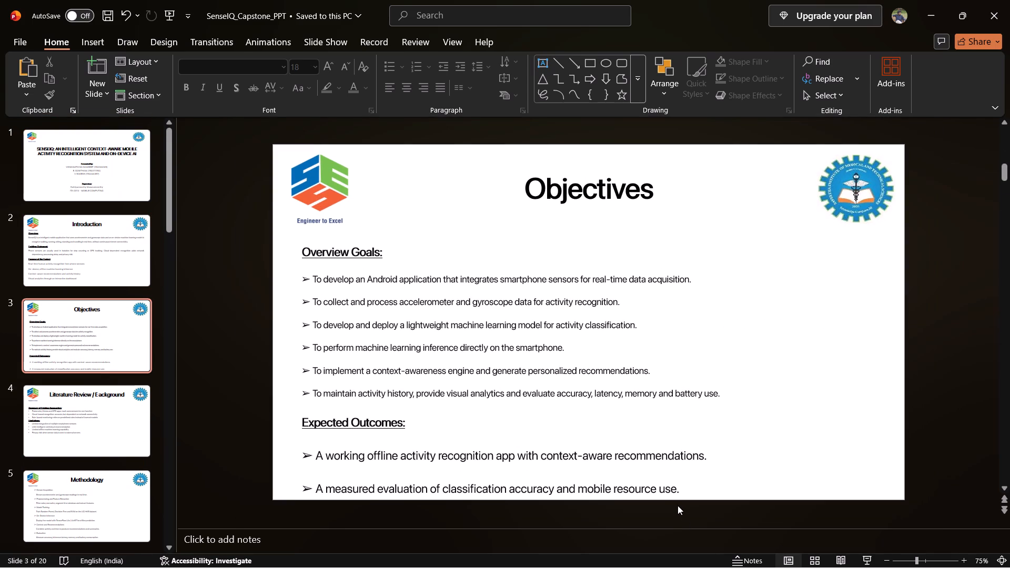
{"action": "left_click", "coordinate": [678, 505]}
{"action": "left_click", "coordinate": [685, 491]}
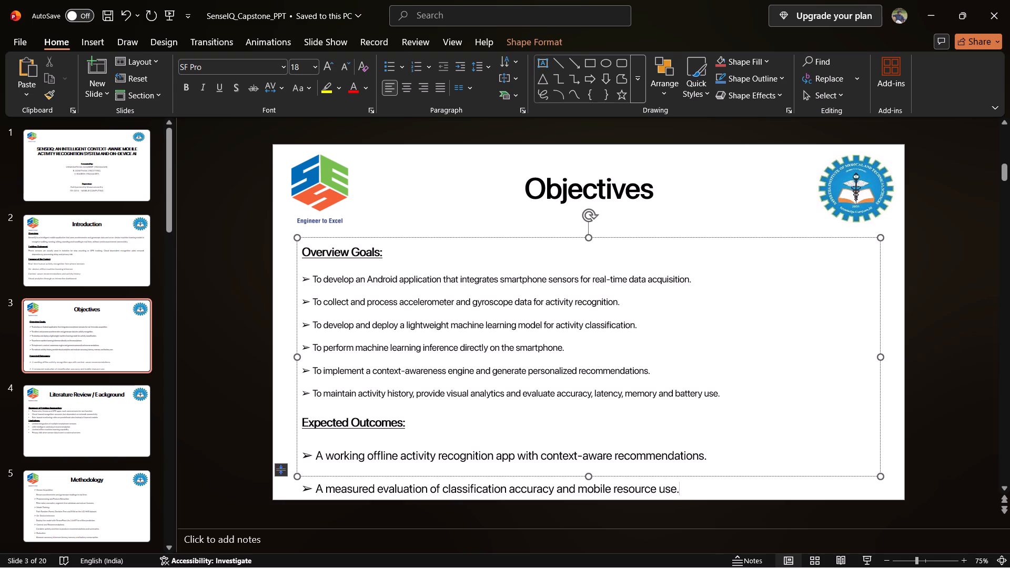
{"action": "left_click_drag", "start_coordinate": [685, 491], "coordinate": [300, 457]}
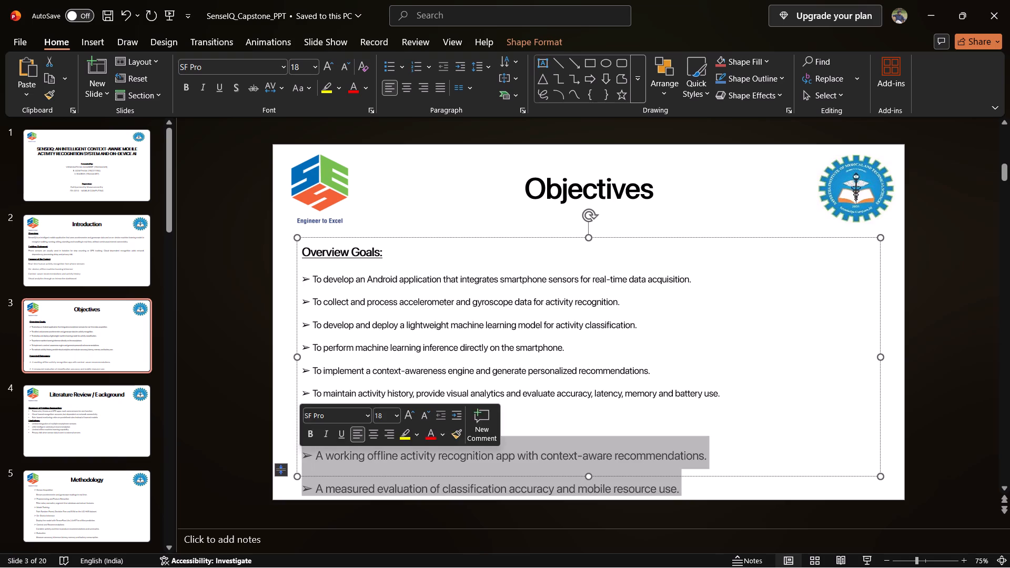
{"action": "left_click", "coordinate": [486, 66]}
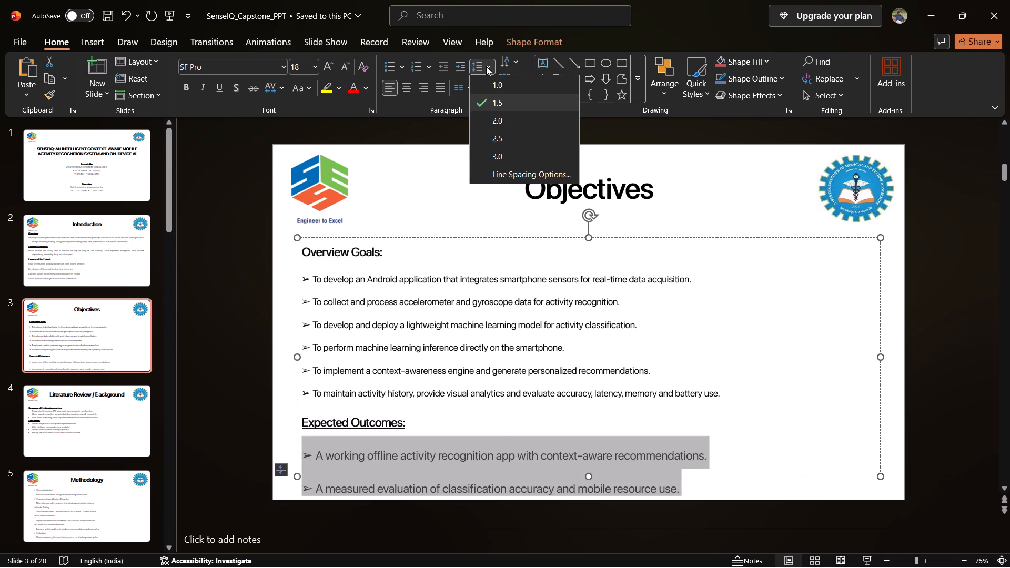
Set the two Expected Outcomes bullets on the Objectives slide to 1.0 line spacing and 16 pt font size.
{"action": "left_click", "coordinate": [506, 88]}
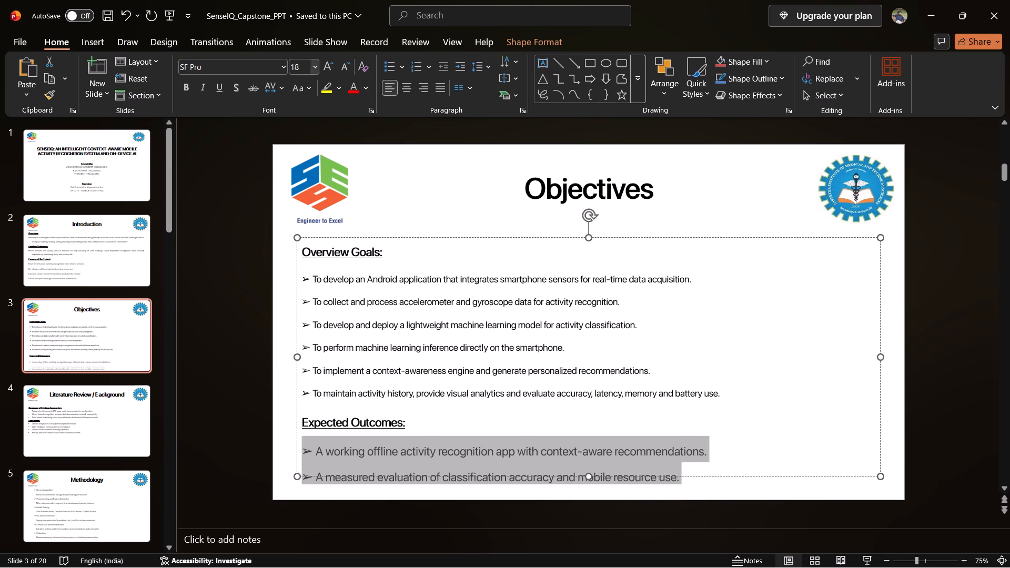
{"action": "left_click", "coordinate": [314, 66]}
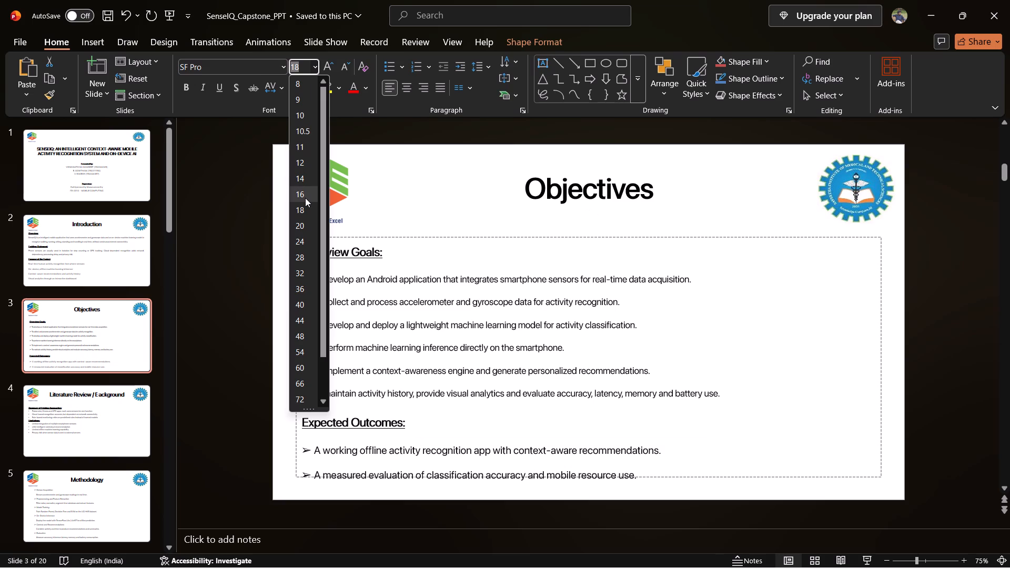
{"action": "left_click", "coordinate": [305, 198]}
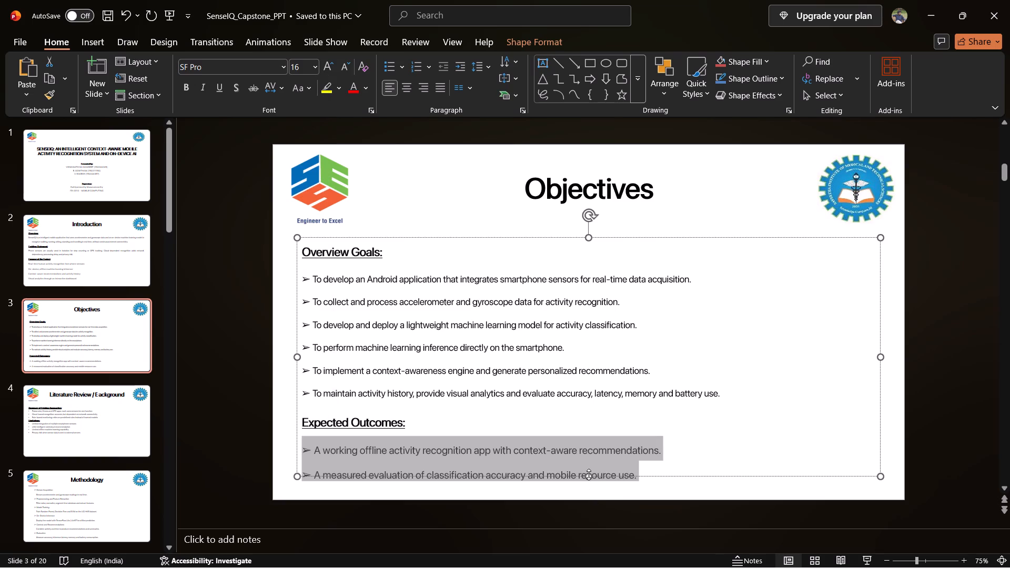
Extend the bottom edge of the Objectives body text box downward so it encloses the last Expected Outcomes bullet.
{"action": "left_click_drag", "start_coordinate": [589, 474], "coordinate": [591, 493]}
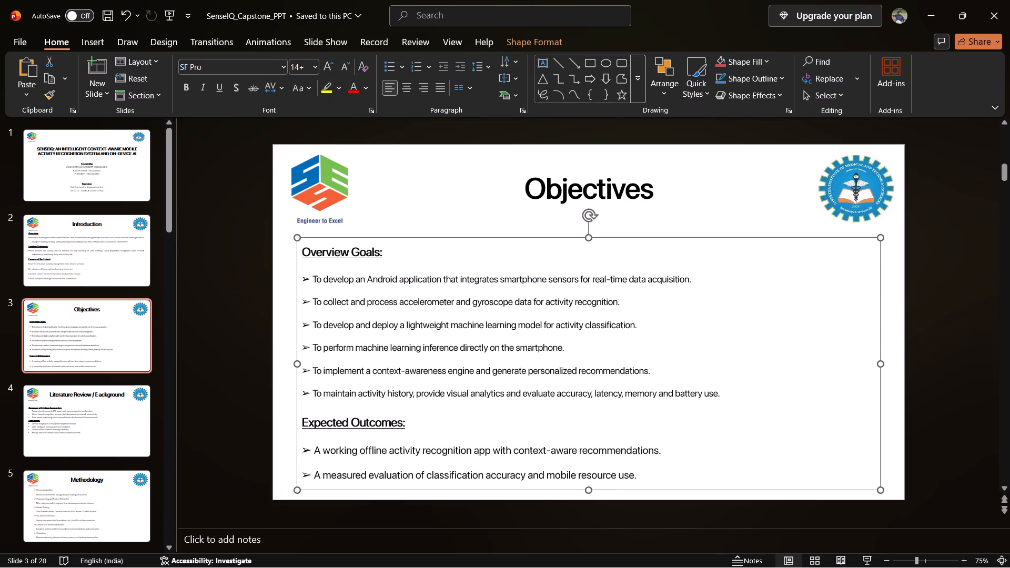
Reduce the two Expected Outcomes bullets to 14 pt font size.
{"action": "left_click_drag", "start_coordinate": [645, 475], "coordinate": [293, 446]}
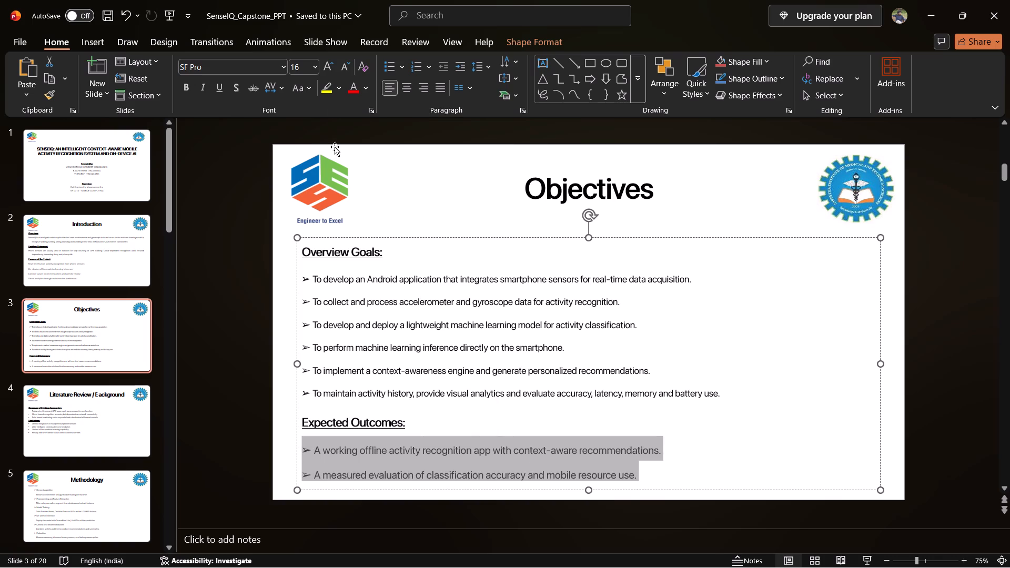
{"action": "left_click", "coordinate": [315, 70]}
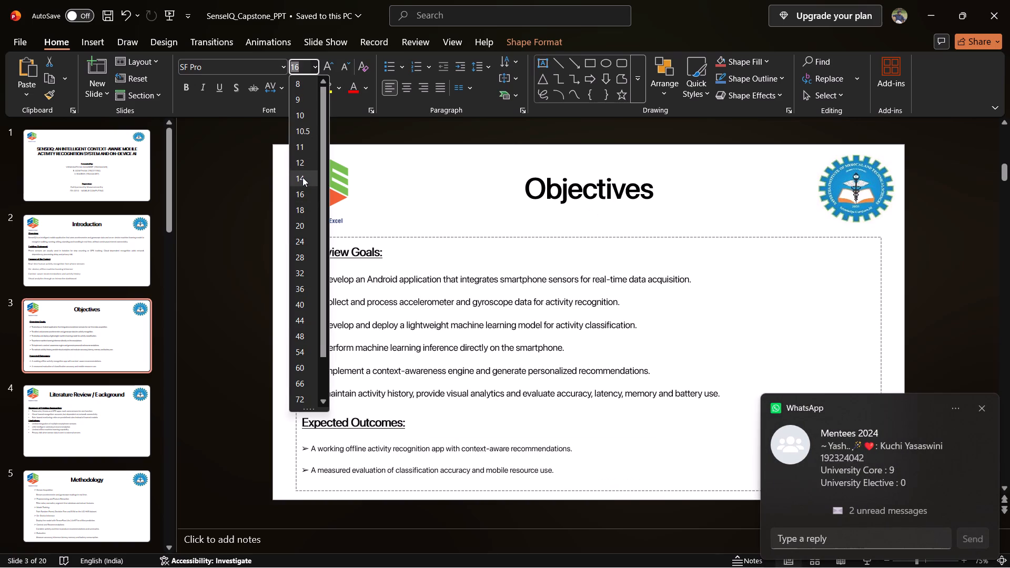
{"action": "left_click", "coordinate": [302, 177]}
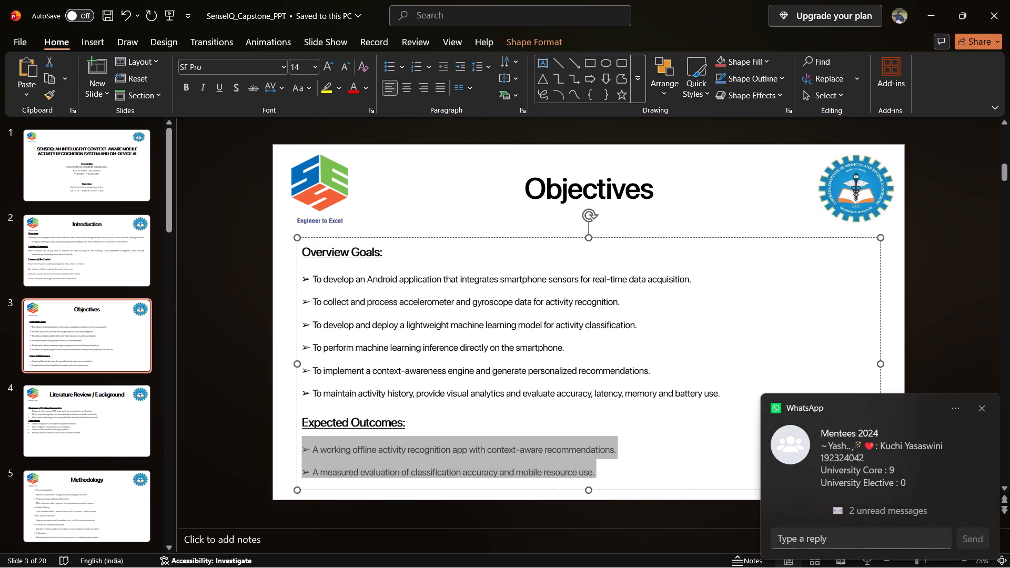
Set the "Expected Outcomes:" heading on the Objectives slide to 16 pt font size.
{"action": "left_click", "coordinate": [415, 429]}
{"action": "left_click_drag", "start_coordinate": [415, 429], "coordinate": [301, 418]}
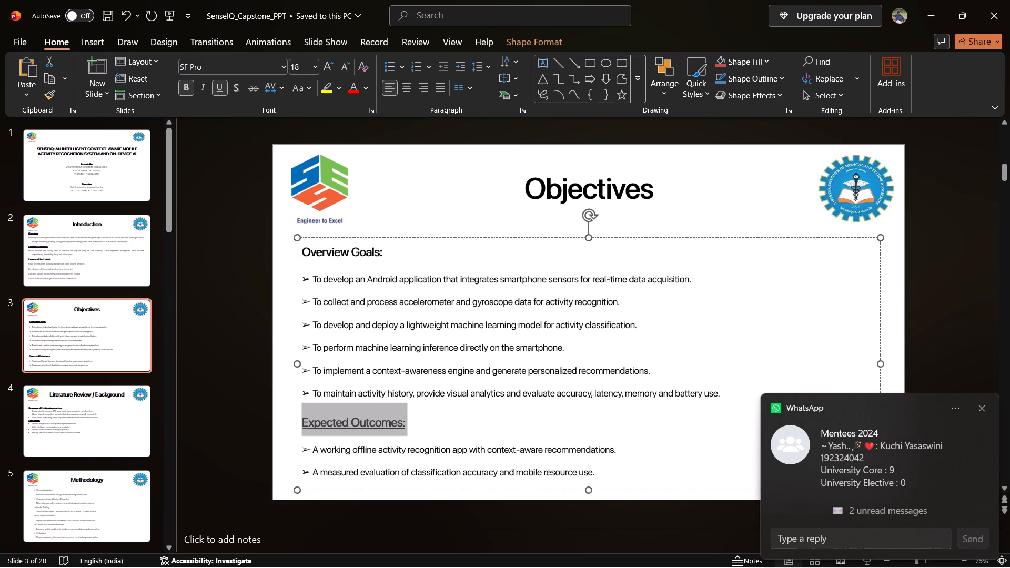
{"action": "left_click_drag", "start_coordinate": [301, 418], "coordinate": [298, 418]}
{"action": "left_click", "coordinate": [314, 60]}
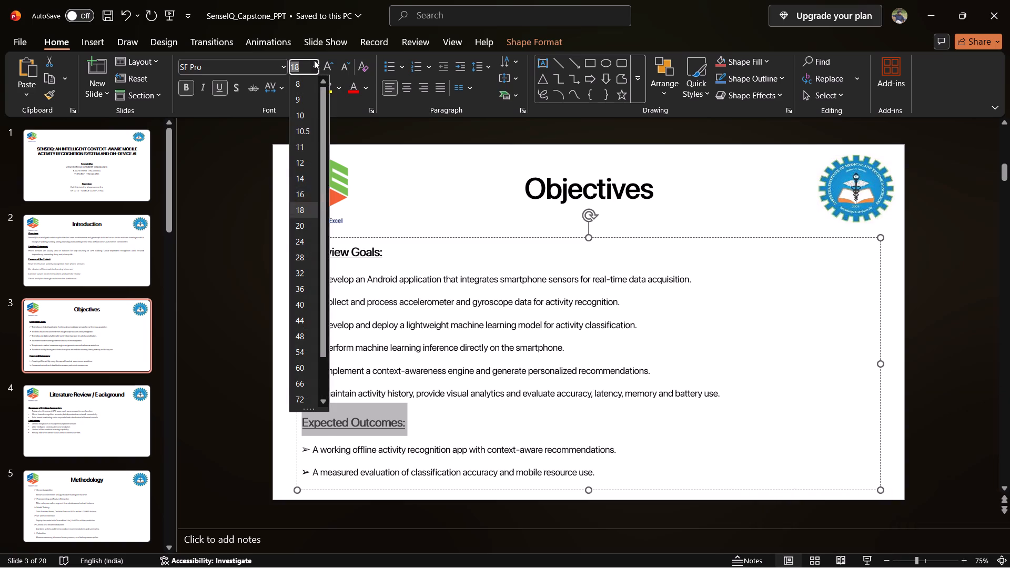
{"action": "left_click", "coordinate": [304, 197]}
Set the "Overview Goals:" heading to 16 pt font size and deselect the text box.
{"action": "left_click_drag", "start_coordinate": [412, 249], "coordinate": [307, 234]}
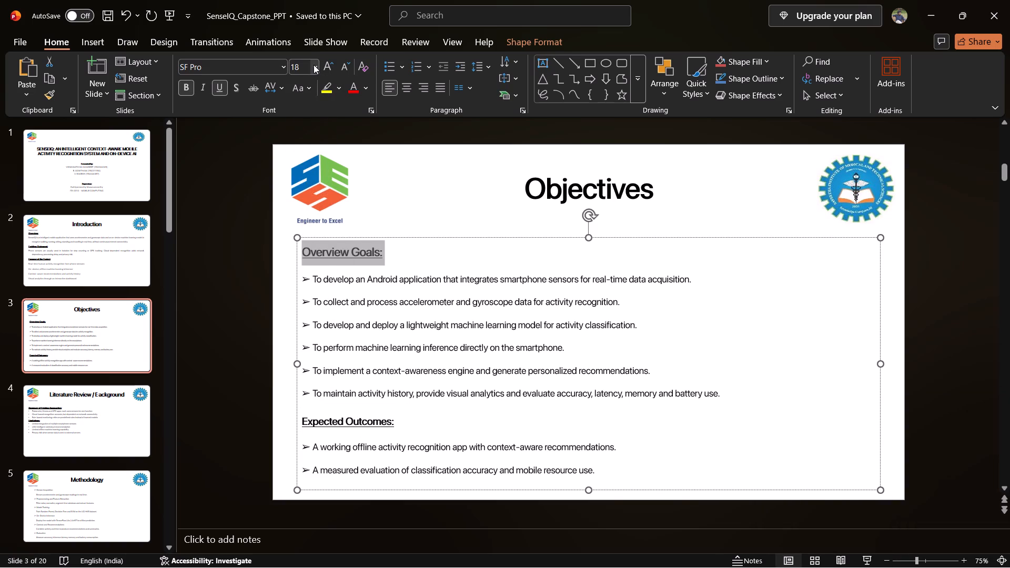
{"action": "left_click", "coordinate": [314, 65]}
{"action": "left_click", "coordinate": [308, 198]}
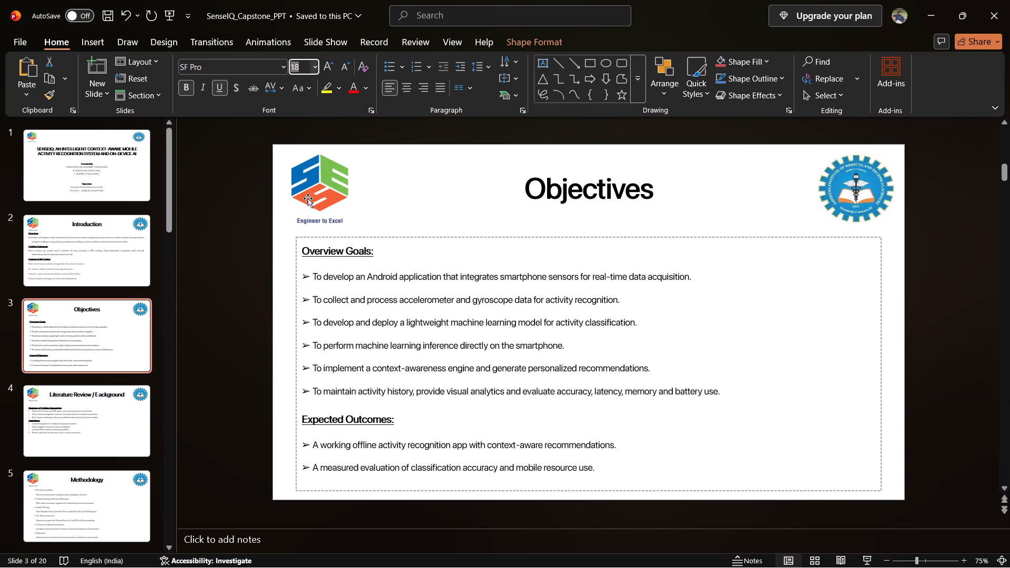
{"action": "left_click", "coordinate": [701, 401]}
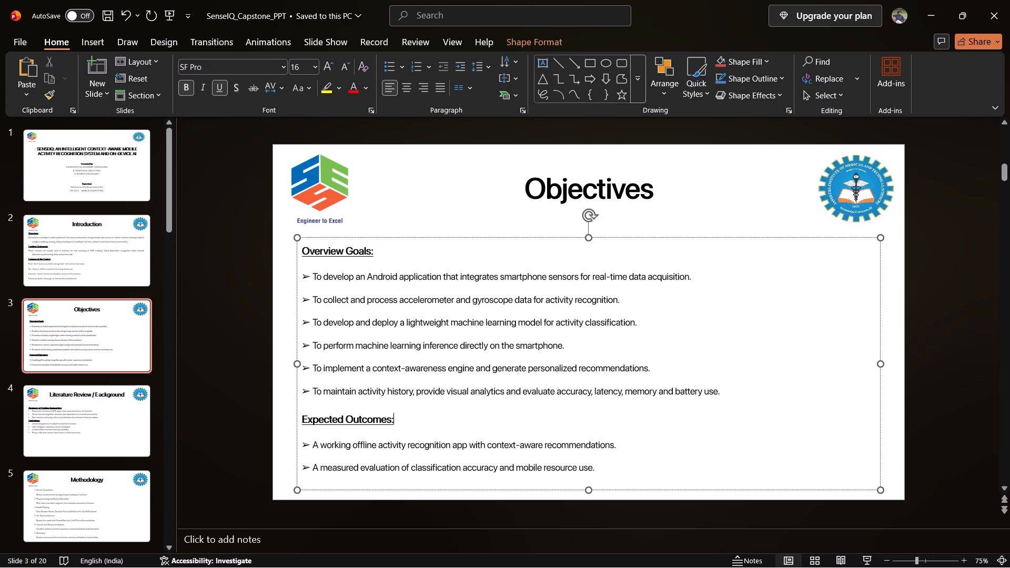
{"action": "left_click", "coordinate": [758, 389]}
{"action": "left_click", "coordinate": [968, 384]}
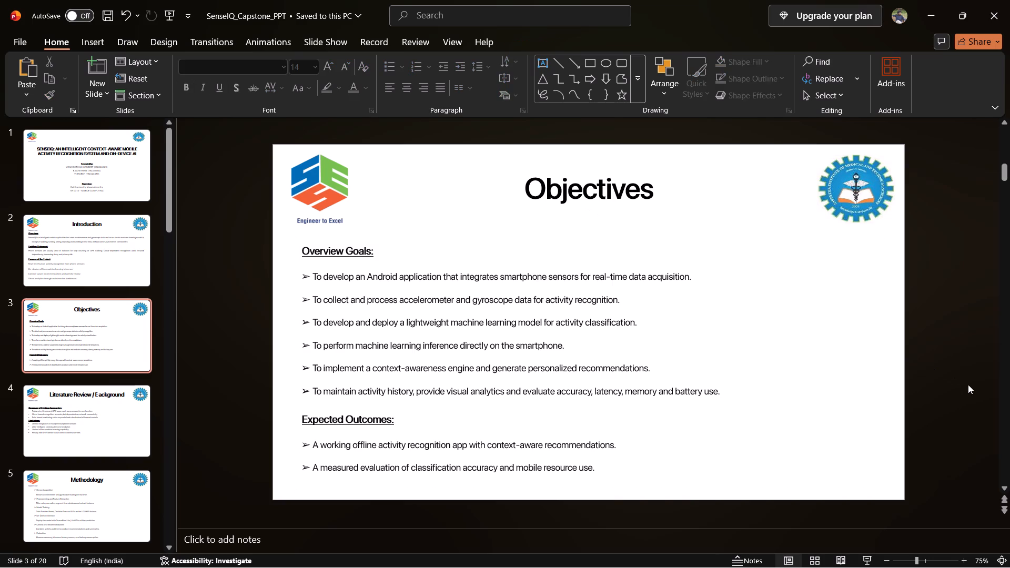
Indent the first line of the Overview paragraph on the Introduction slide with spaces, aligning it with its second line.
{"action": "left_click", "coordinate": [66, 246]}
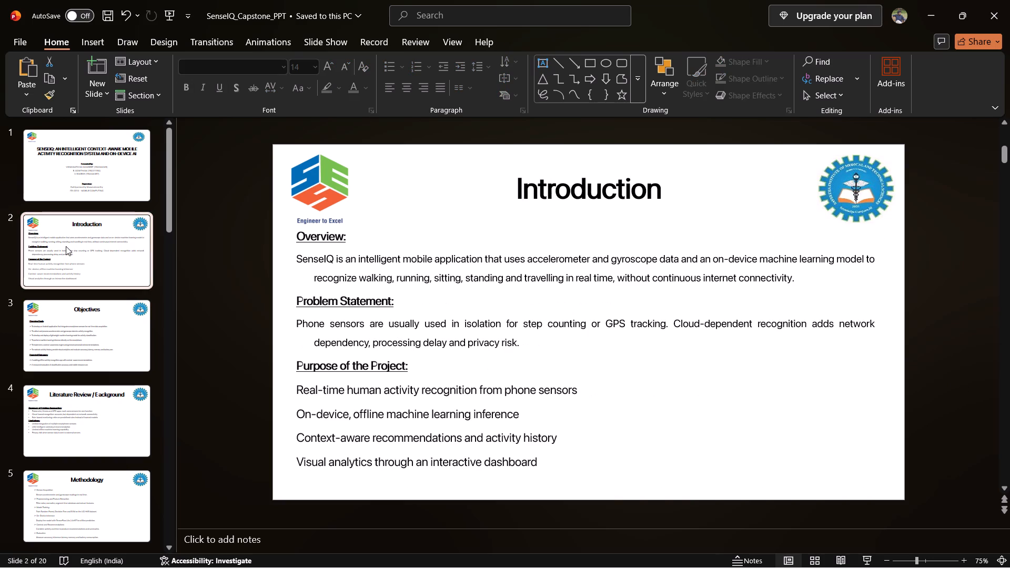
{"action": "left_click", "coordinate": [349, 260]}
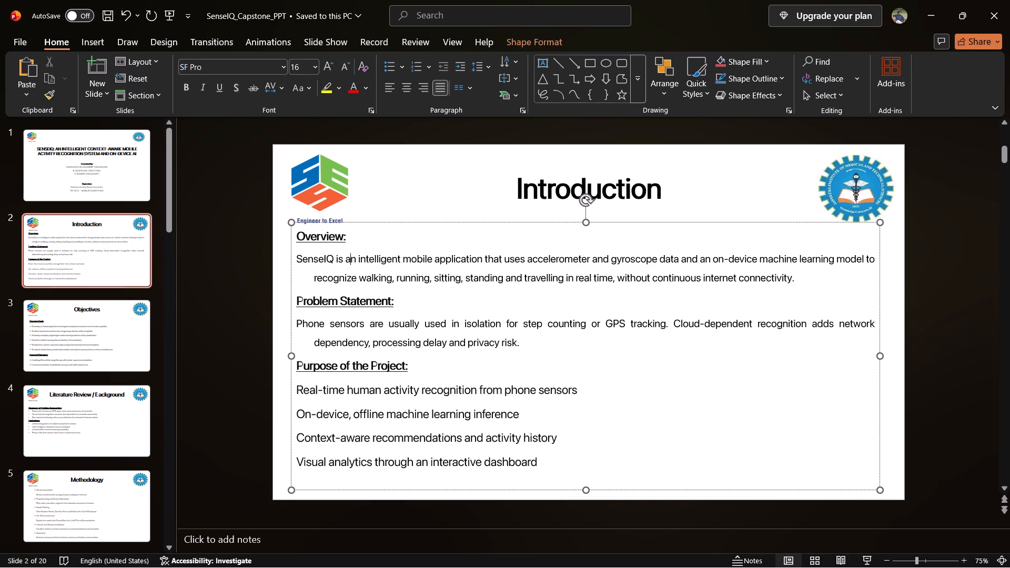
{"action": "left_click", "coordinate": [314, 276]}
{"action": "key", "text": "BackSpace"}
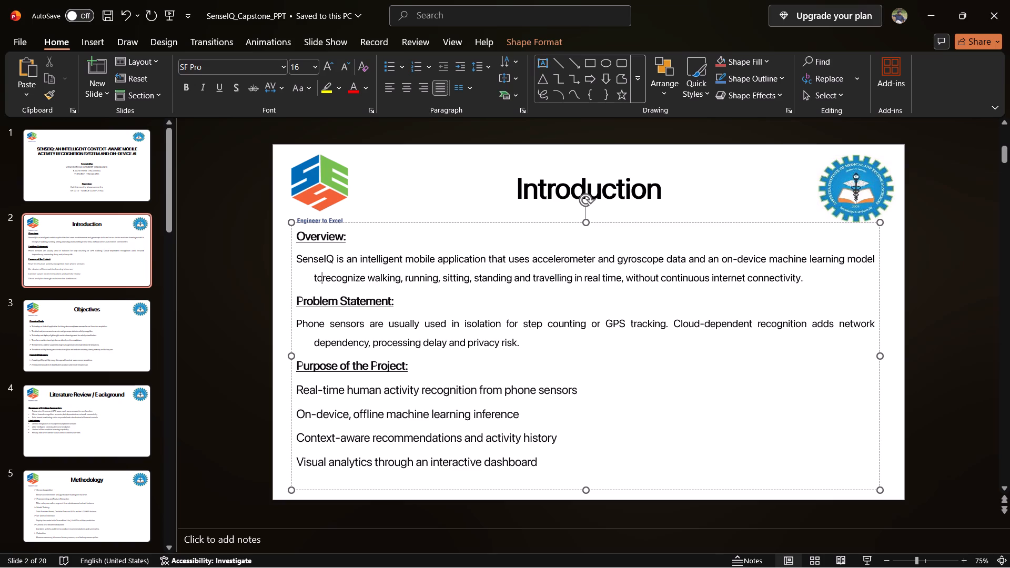
{"action": "key", "text": "space"}
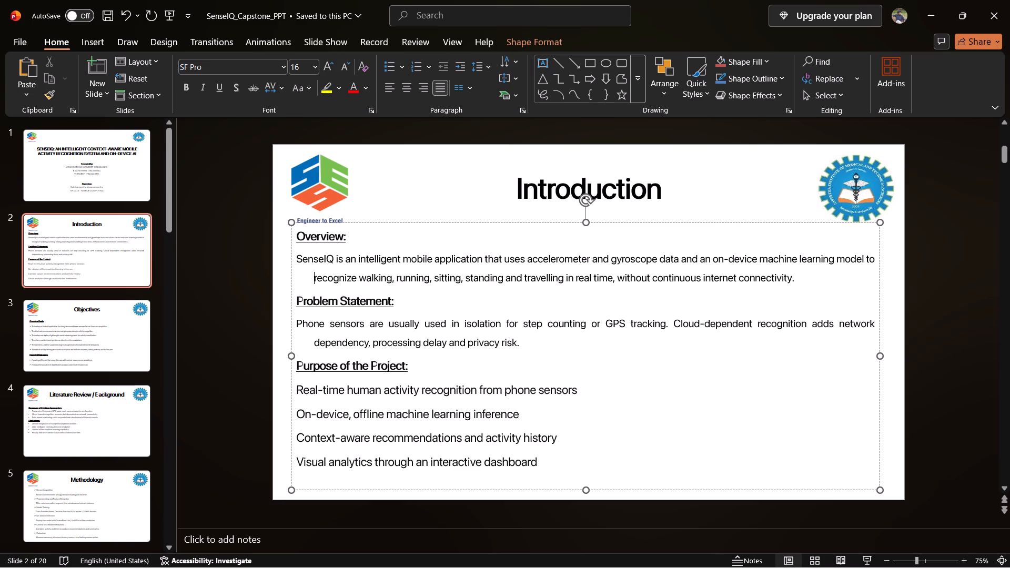
{"action": "left_click", "coordinate": [297, 256]}
{"action": "key", "text": "space"}
{"action": "key", "text": "space"}
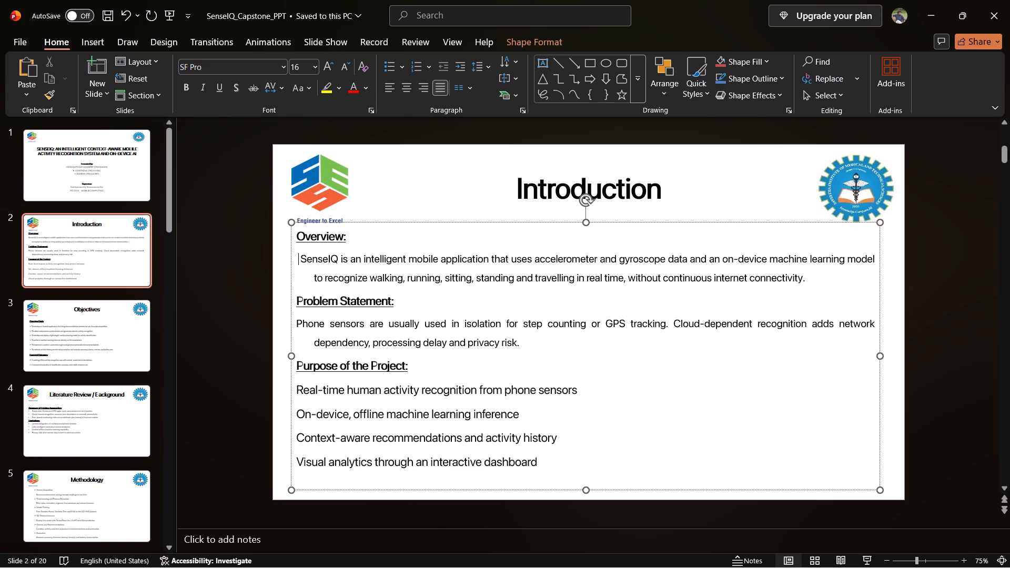
{"action": "key", "text": "space"}
{"action": "key", "text": "space"}
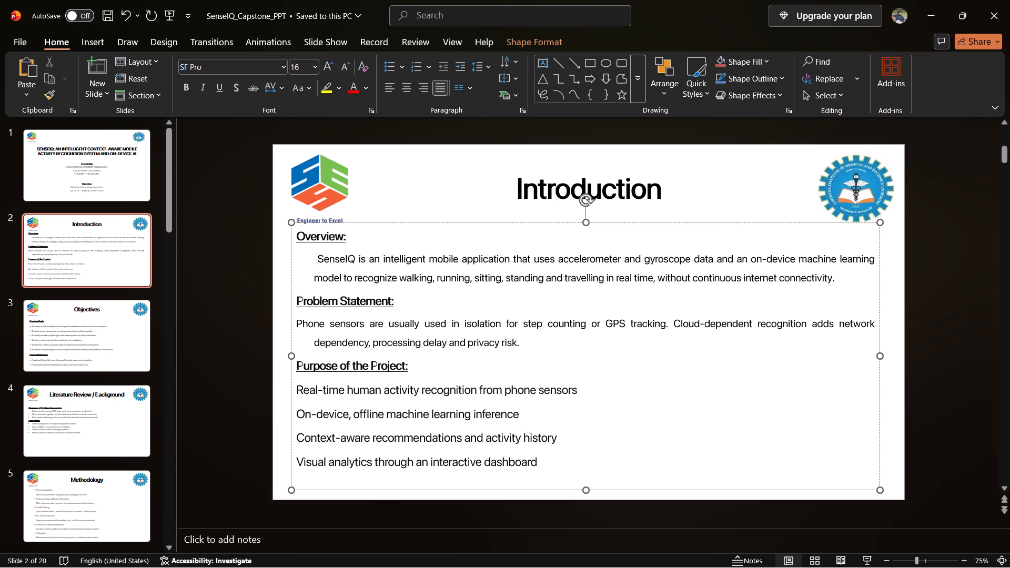
{"action": "key", "text": "BackSpace"}
{"action": "key", "text": "BackSpace"}
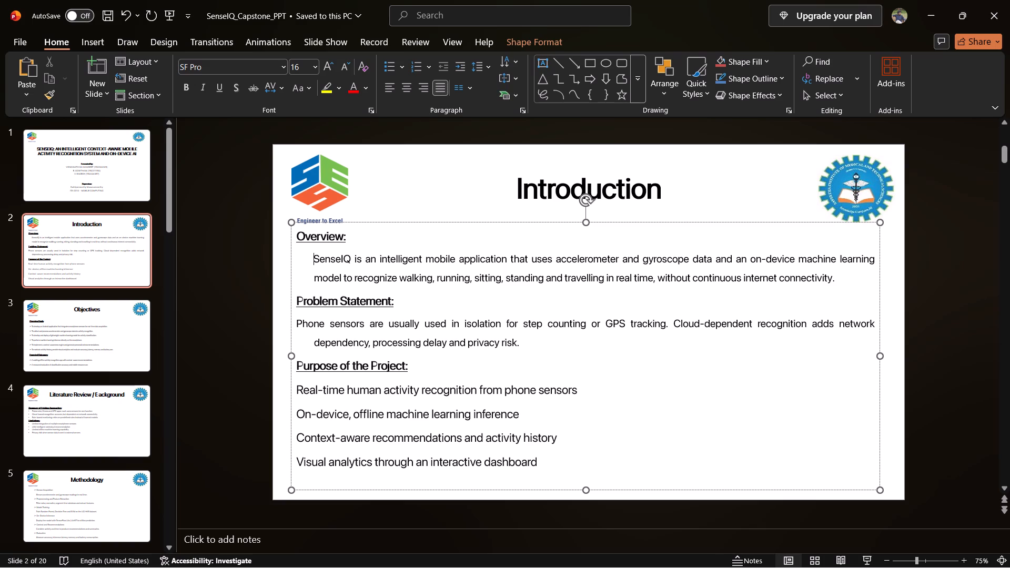
Indent the first line of the Problem Statement paragraph with spaces, aligning it with its second line.
{"action": "left_click", "coordinate": [296, 323]}
{"action": "key", "text": "space"}
{"action": "key", "text": "space"}
{"action": "key", "text": "space"}
{"action": "key", "text": "space"}
{"action": "key", "text": "space"}
{"action": "key", "text": "space"}
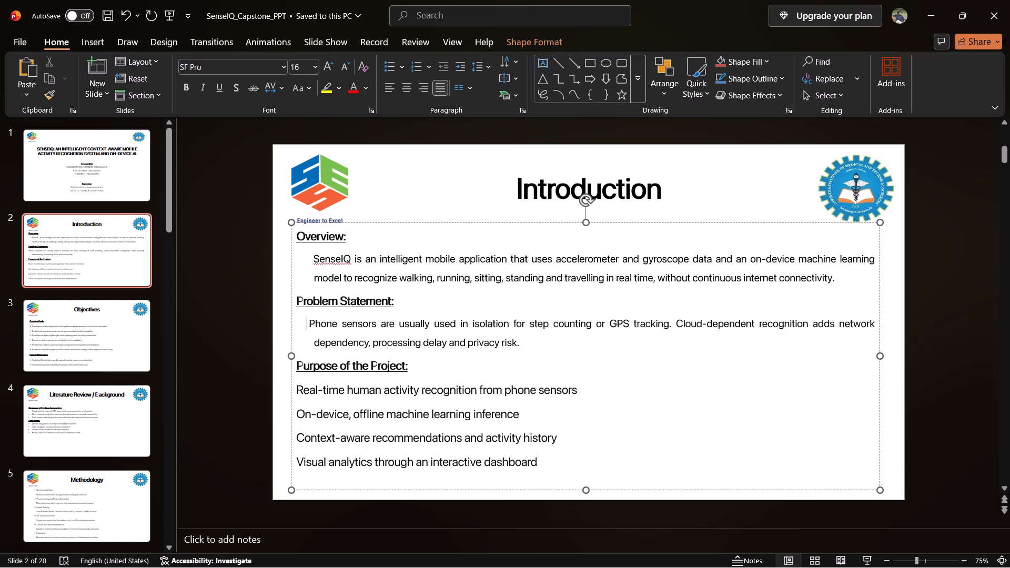
{"action": "key", "text": "space"}
{"action": "key", "text": "space"}
{"action": "key", "text": "space"}
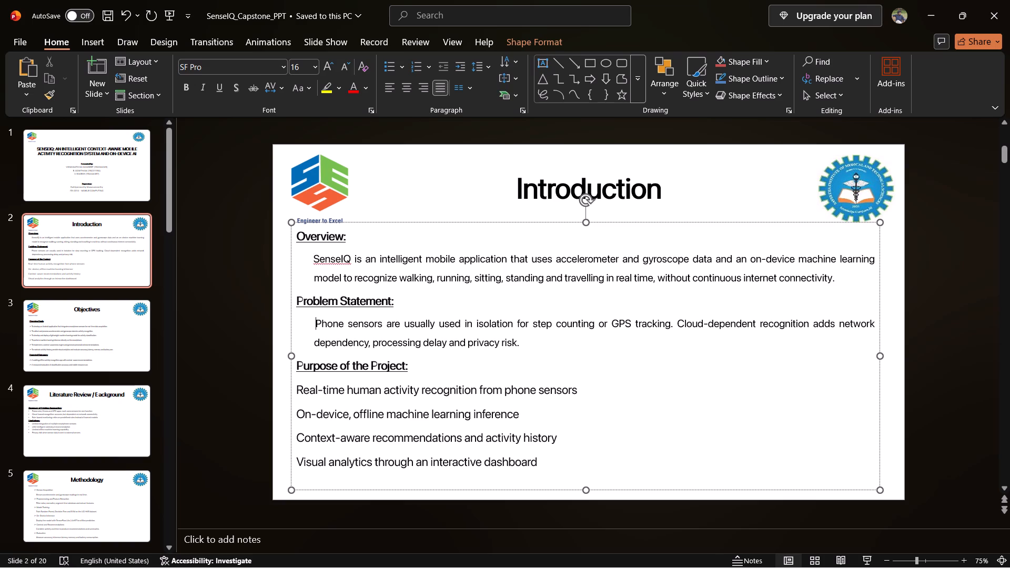
{"action": "key", "text": "BackSpace"}
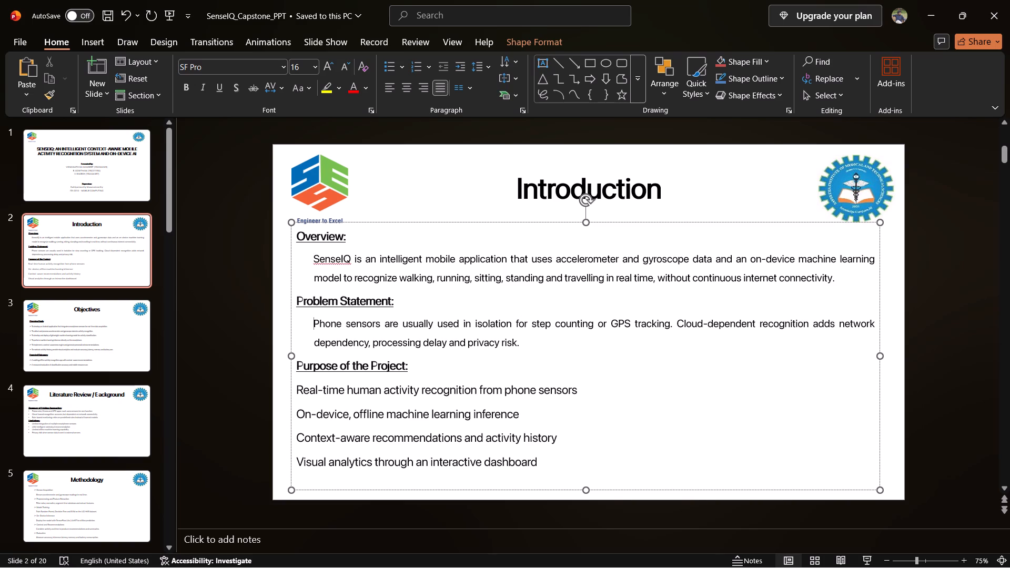
Format the four lines under Purpose of the Project as a round-bulleted list.
{"action": "left_click_drag", "start_coordinate": [542, 465], "coordinate": [308, 390]}
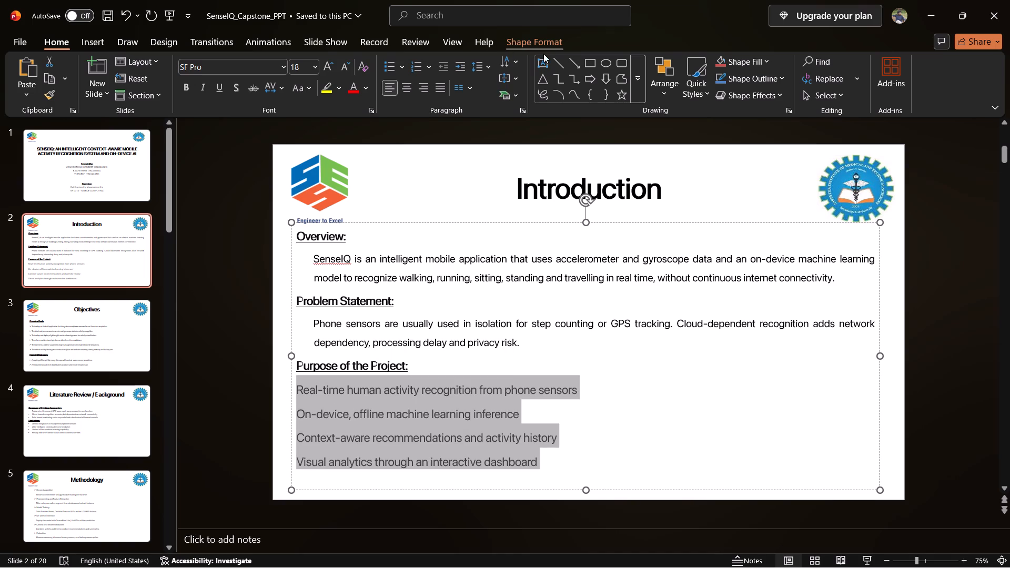
{"action": "left_click", "coordinate": [393, 69]}
Format the Problem Statement paragraph as a round bullet and delete the spaces before its first word.
{"action": "left_click_drag", "start_coordinate": [529, 344], "coordinate": [318, 321]}
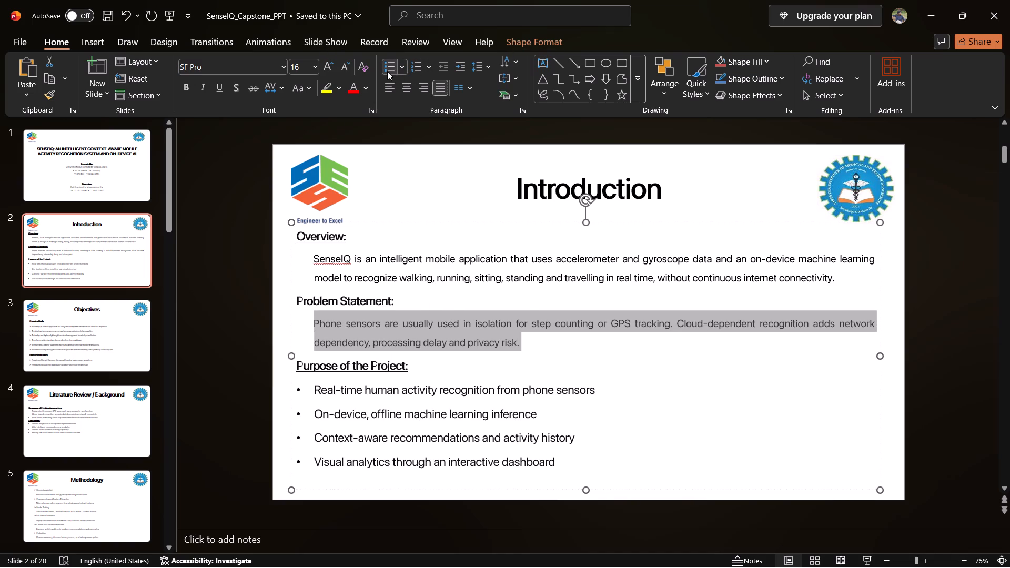
{"action": "left_click", "coordinate": [387, 71]}
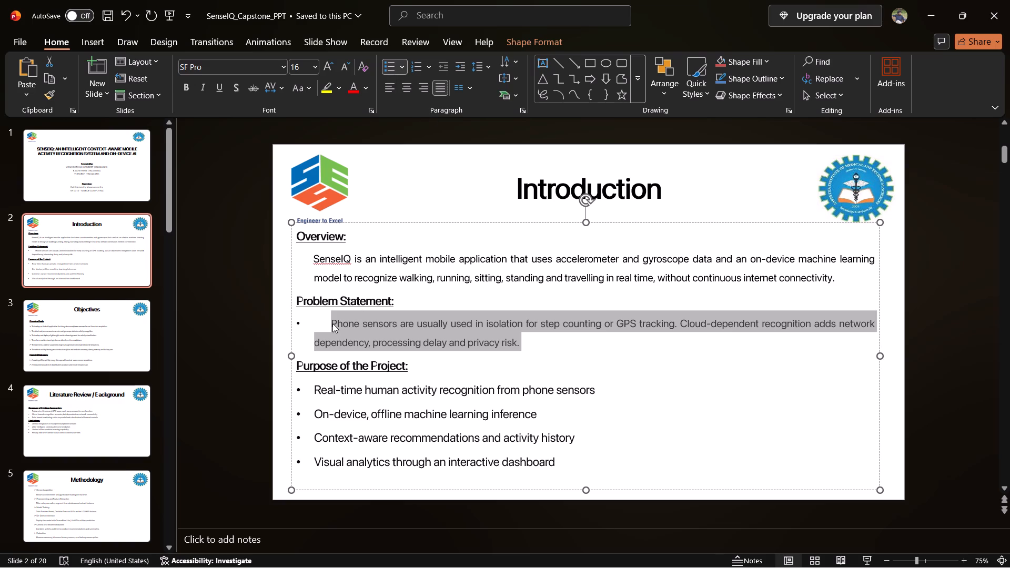
{"action": "left_click", "coordinate": [332, 323]}
{"action": "key", "text": "BackSpace"}
{"action": "key", "text": "BackSpace"}
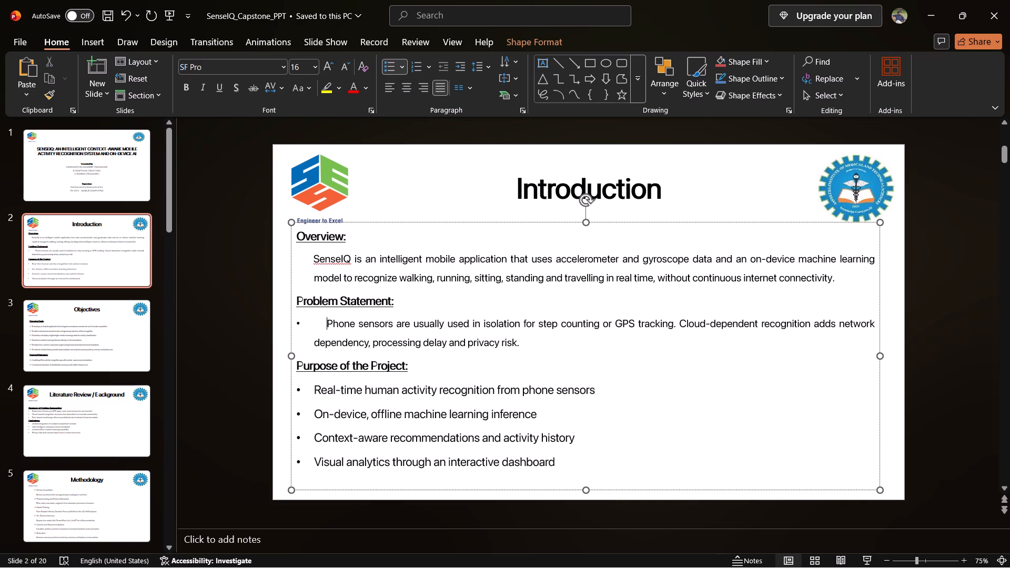
{"action": "key", "text": "BackSpace"}
{"action": "key", "text": "BackSpace"}
{"action": "key", "text": "BackSpace"}
{"action": "key", "text": "BackSpace"}
{"action": "key", "text": "BackSpace"}
{"action": "key", "text": "BackSpace"}
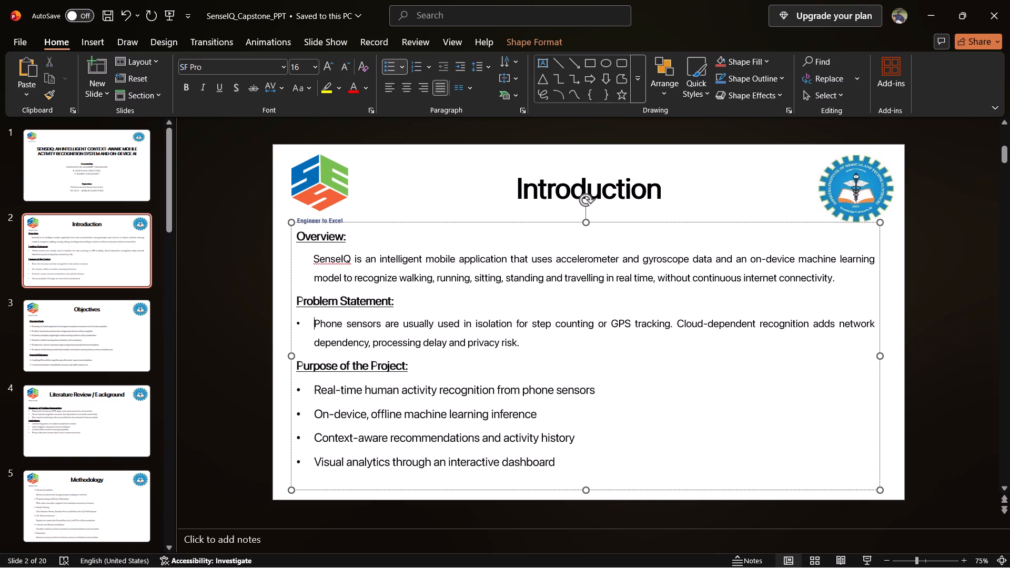
{"action": "key", "text": "BackSpace"}
{"action": "key", "text": "ctrl+z"}
Remove the leading spaces from the Overview paragraph and format it as a round bullet.
{"action": "left_click_drag", "start_coordinate": [314, 258], "coordinate": [280, 255]}
{"action": "key", "text": "BackSpace"}
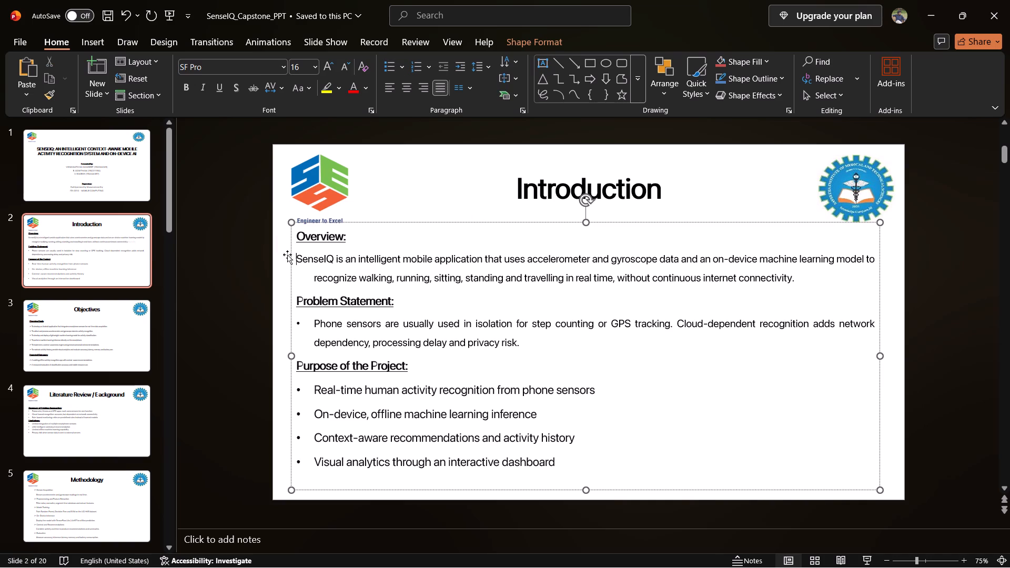
{"action": "left_click", "coordinate": [391, 65]}
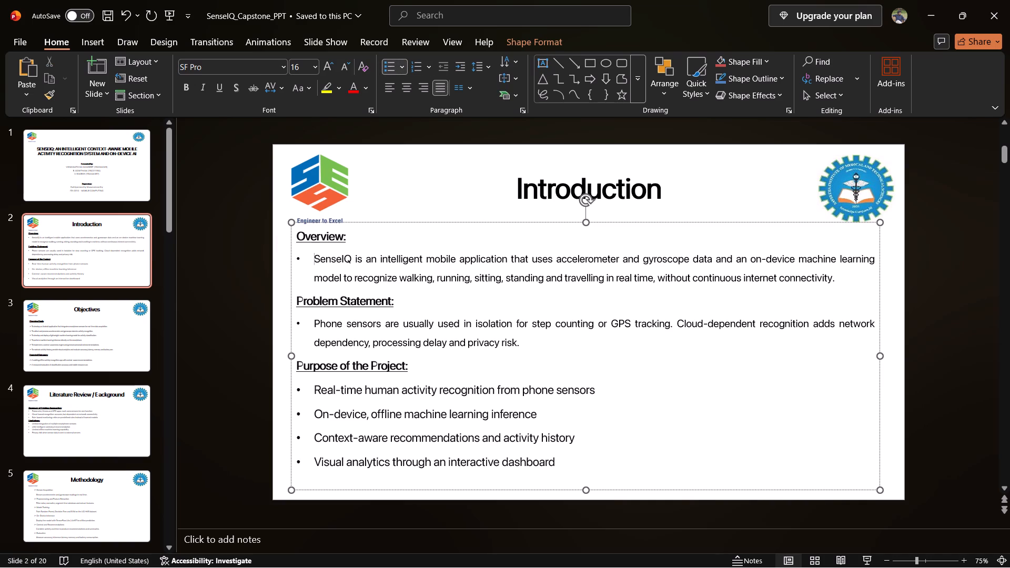
{"action": "left_click", "coordinate": [282, 378]}
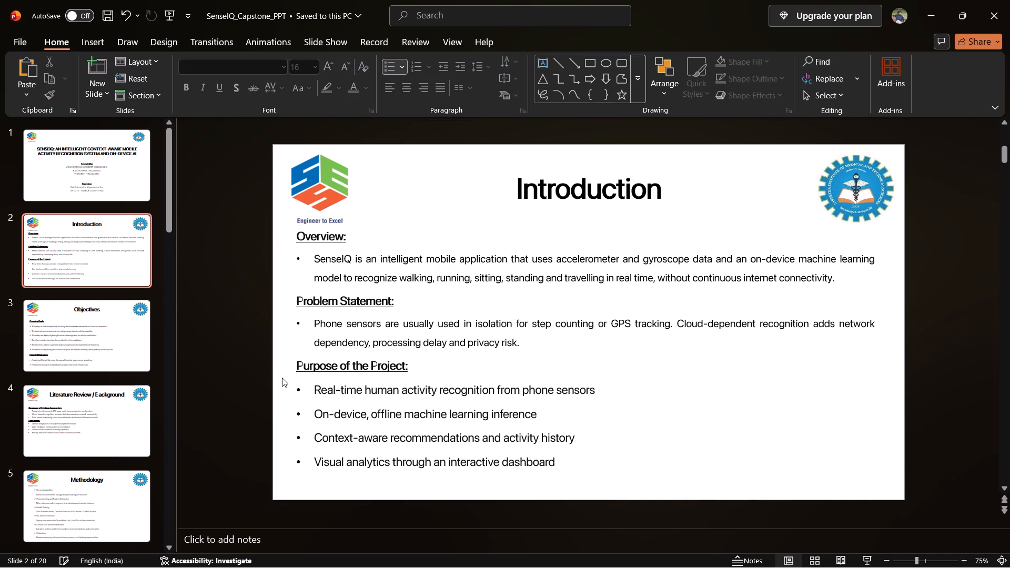
On the Literature Review / Background slide, insert two blank lines above the Limitations heading.
{"action": "left_click", "coordinate": [98, 327]}
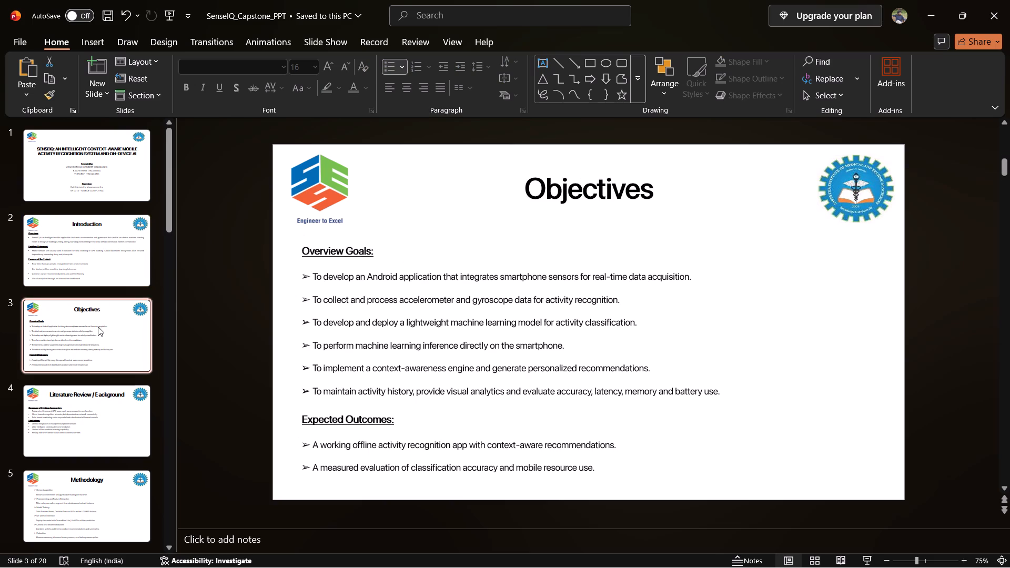
{"action": "left_click", "coordinate": [117, 410]}
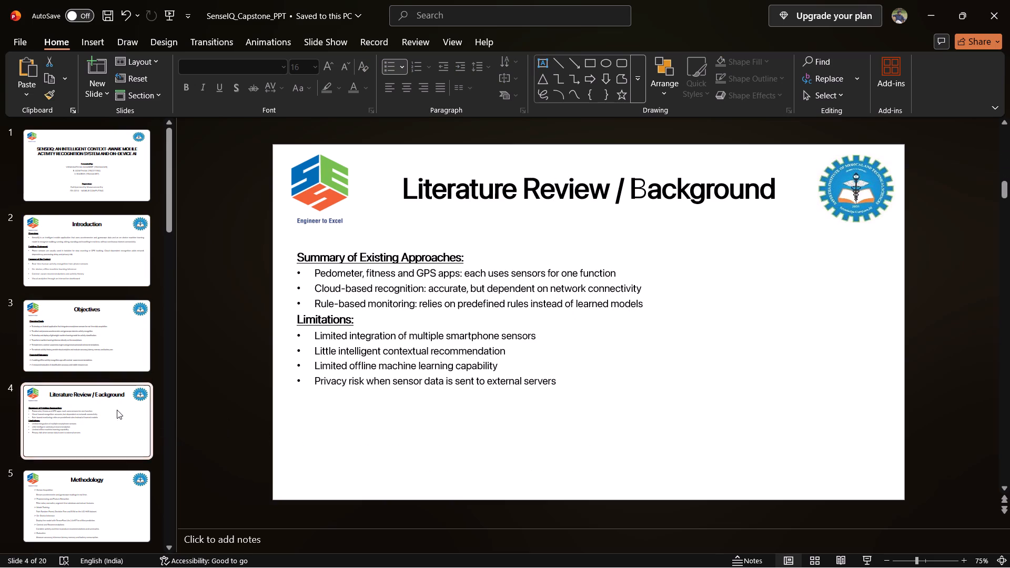
{"action": "left_click", "coordinate": [503, 328]}
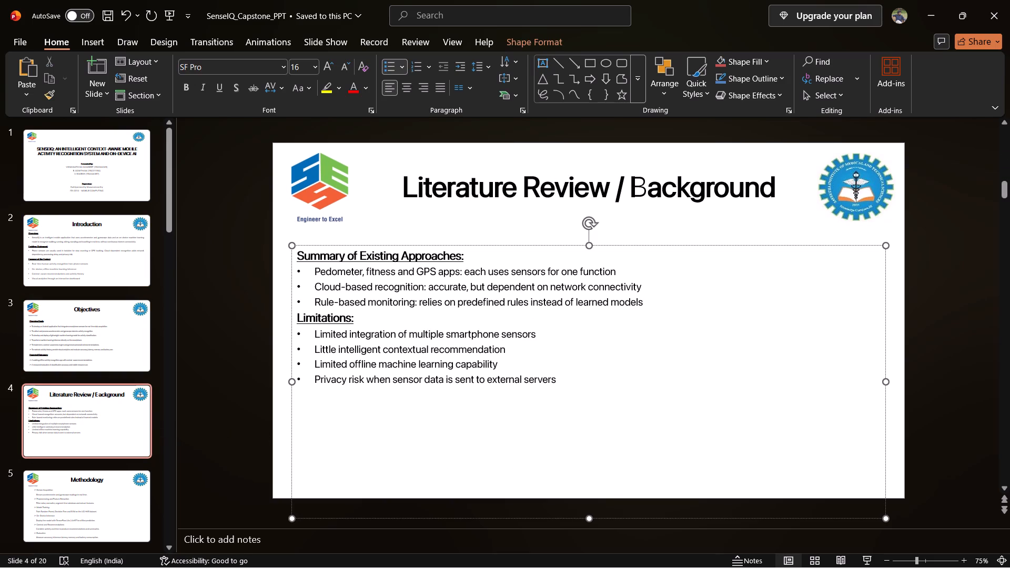
{"action": "left_click", "coordinate": [649, 305]}
{"action": "key", "text": "Return"}
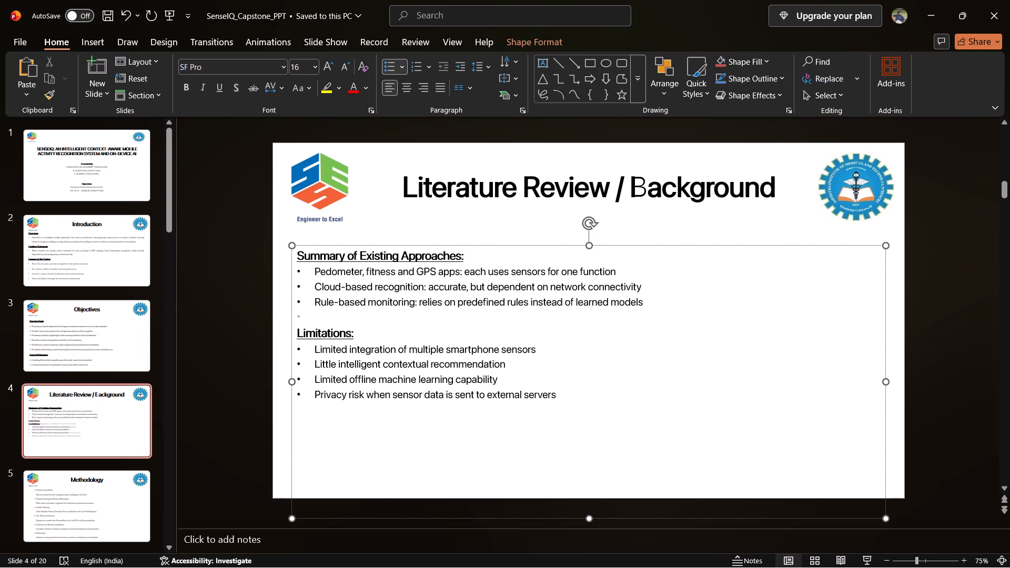
{"action": "key", "text": "Return"}
{"action": "key", "text": "BackSpace"}
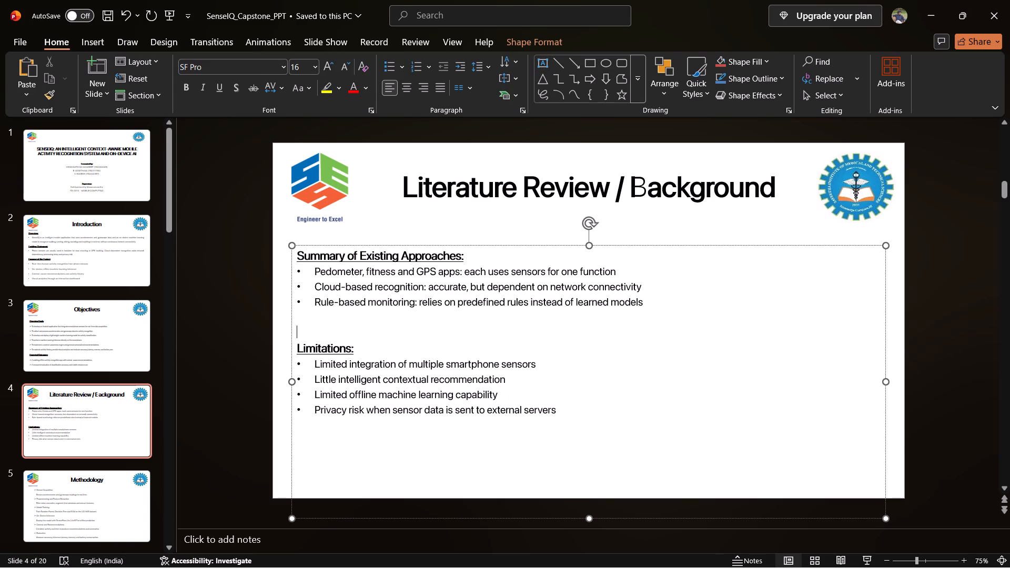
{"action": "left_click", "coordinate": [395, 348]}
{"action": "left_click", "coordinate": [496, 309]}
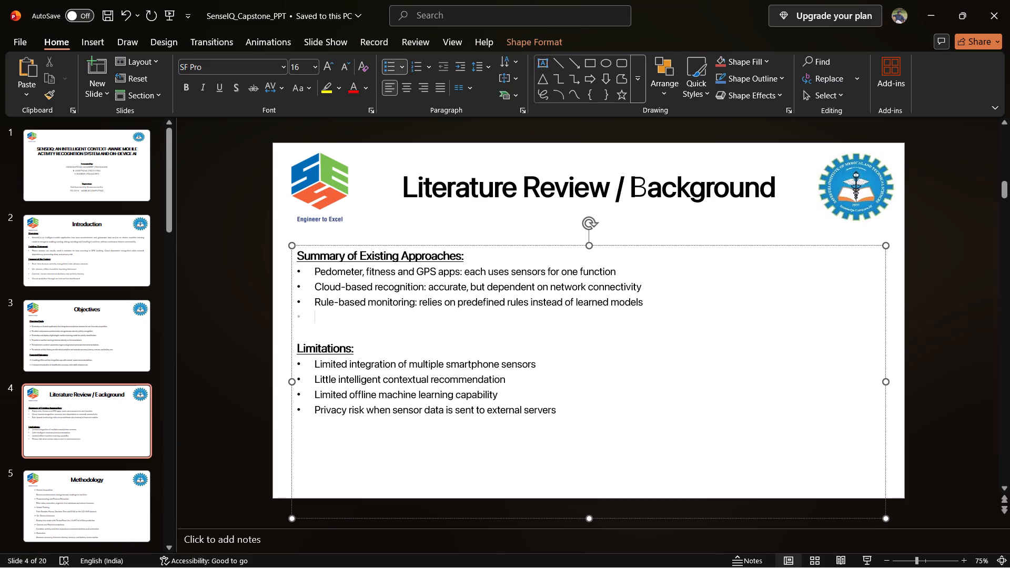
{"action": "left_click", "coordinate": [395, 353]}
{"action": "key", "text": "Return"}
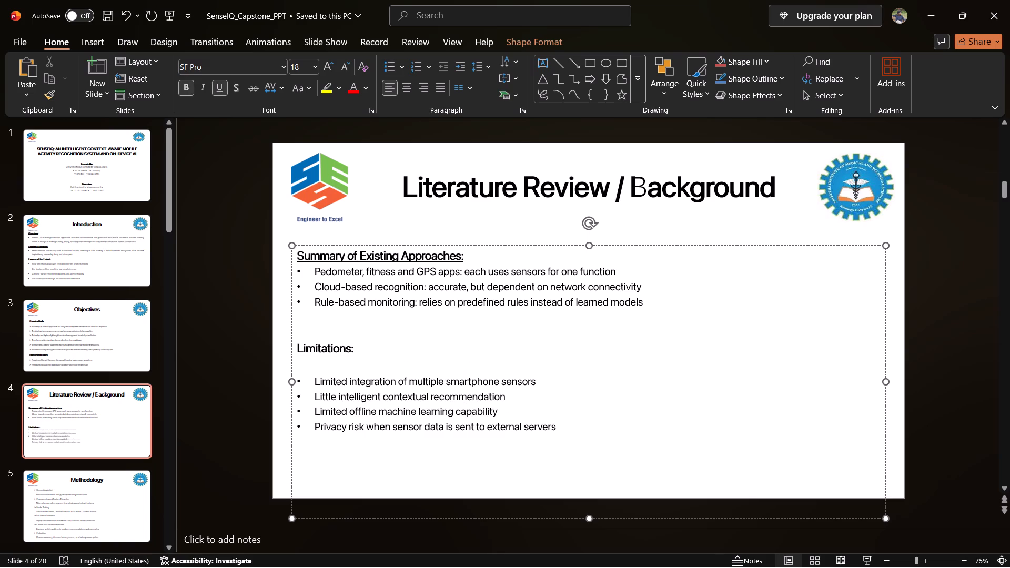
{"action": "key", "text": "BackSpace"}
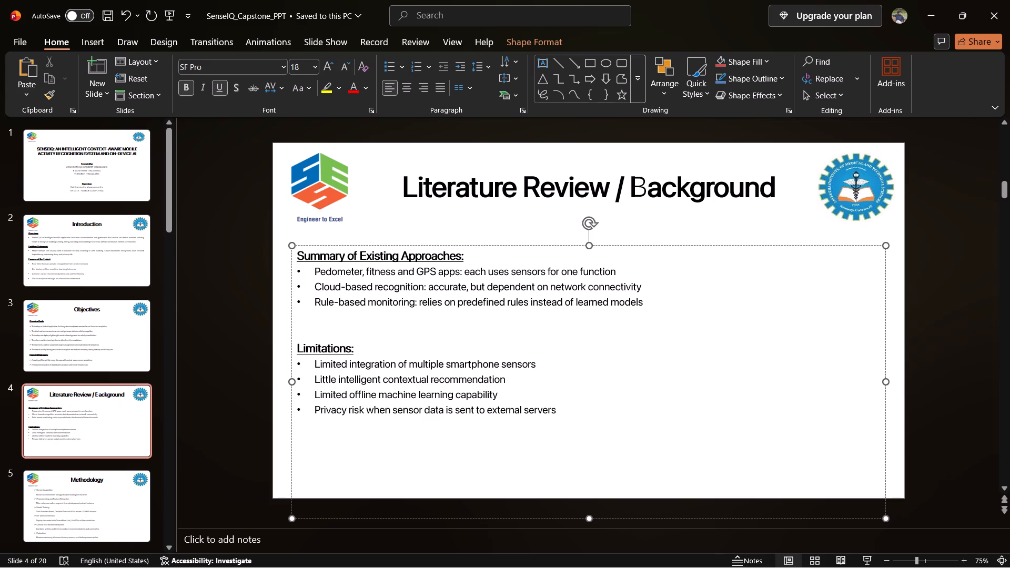
Set the line spacing of the three bullets under Summary of Existing Approaches to 1.5.
{"action": "left_click_drag", "start_coordinate": [656, 297], "coordinate": [326, 270]}
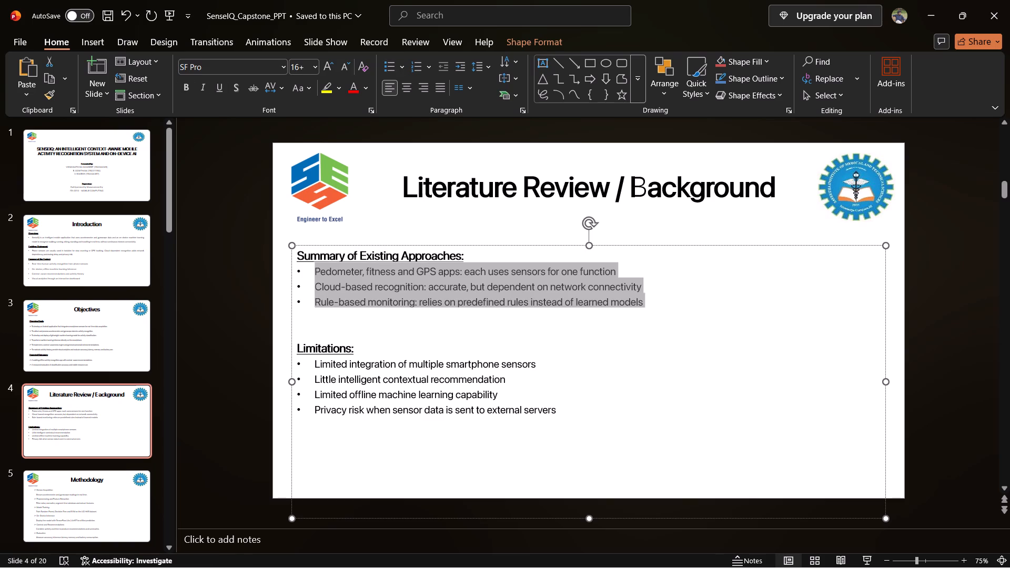
{"action": "left_click_drag", "start_coordinate": [326, 270], "coordinate": [315, 276]}
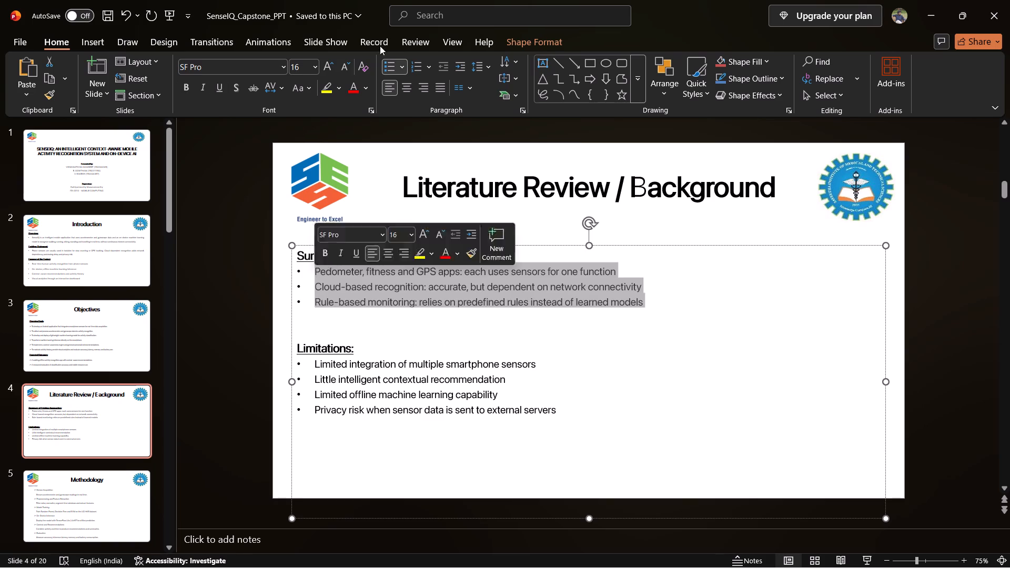
{"action": "left_click", "coordinate": [476, 62]}
{"action": "left_click", "coordinate": [486, 103]}
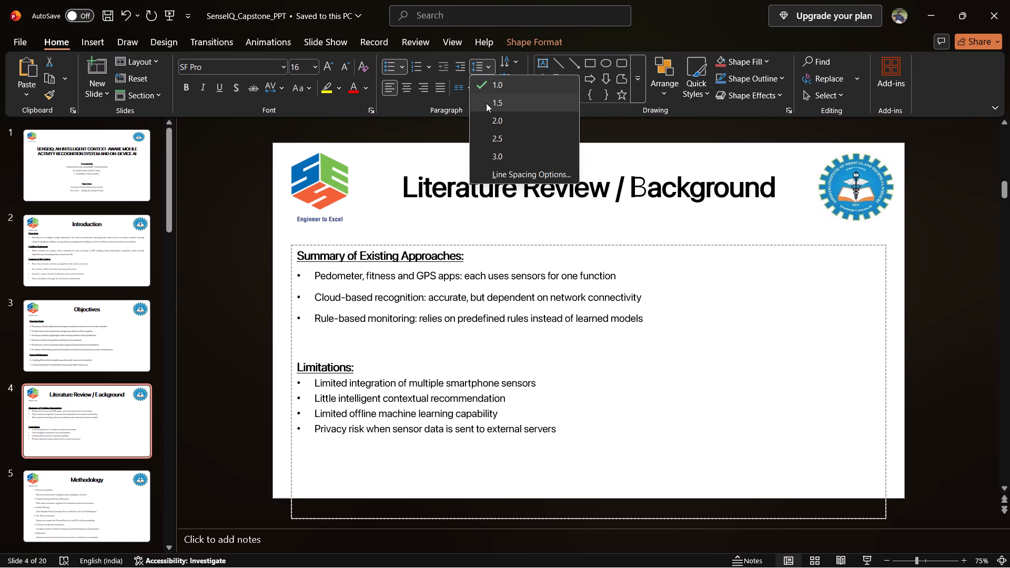
Set the line spacing of the four bullets under Limitations to 1.5.
{"action": "left_click_drag", "start_coordinate": [562, 432], "coordinate": [331, 384]}
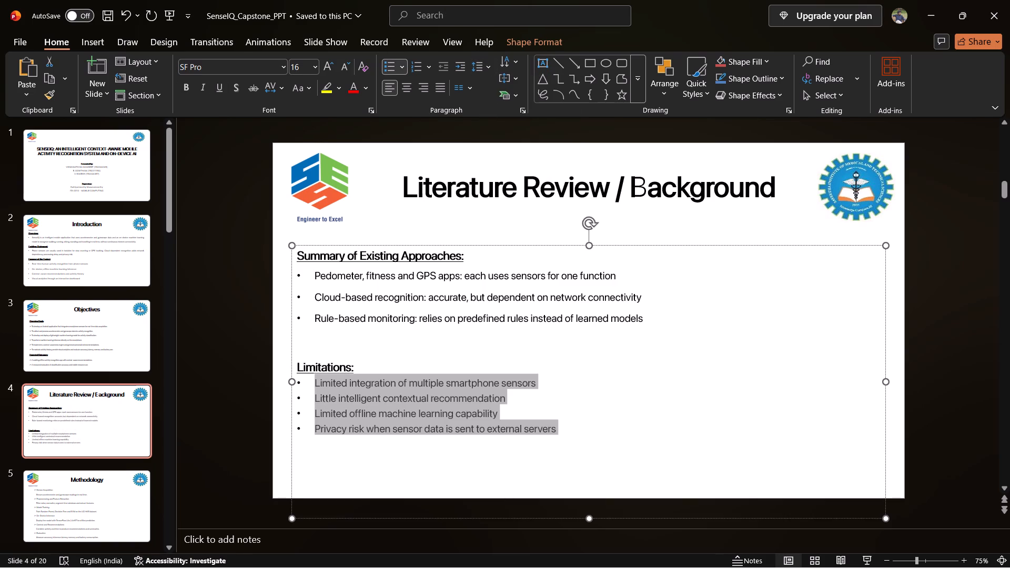
{"action": "left_click_drag", "start_coordinate": [331, 384], "coordinate": [320, 384]}
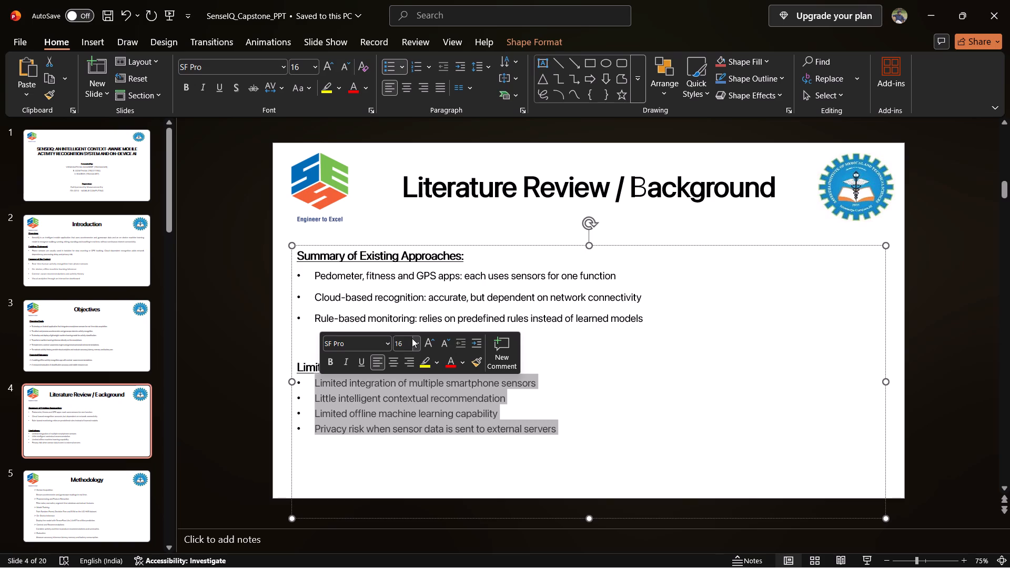
{"action": "left_click", "coordinate": [416, 339]}
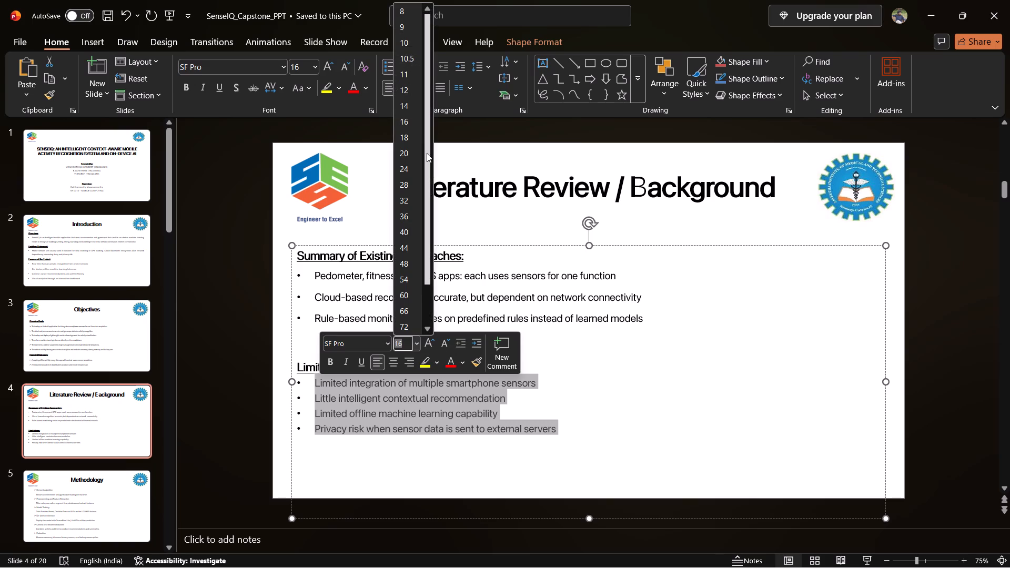
{"action": "left_click", "coordinate": [349, 105]}
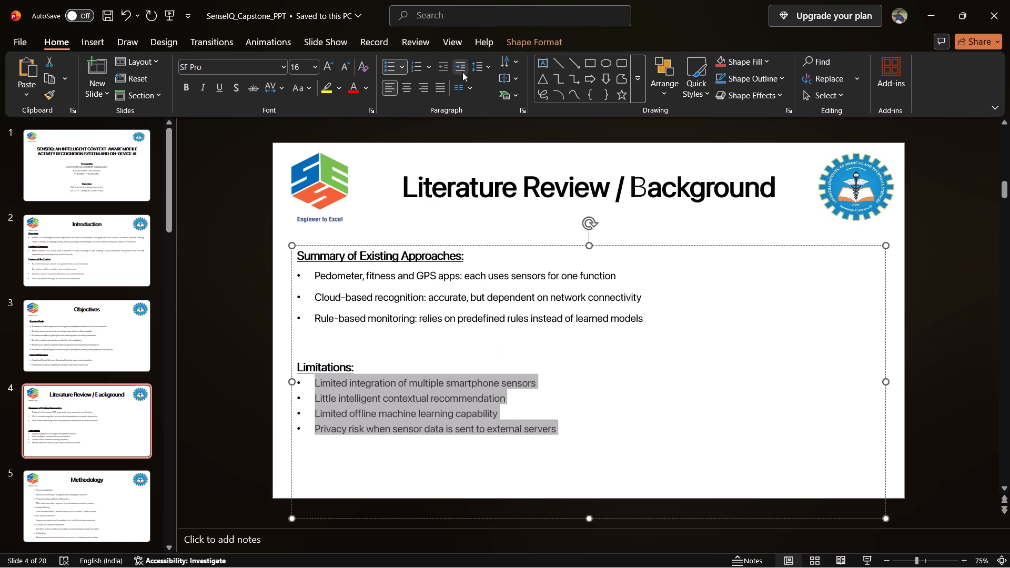
{"action": "left_click", "coordinate": [478, 66]}
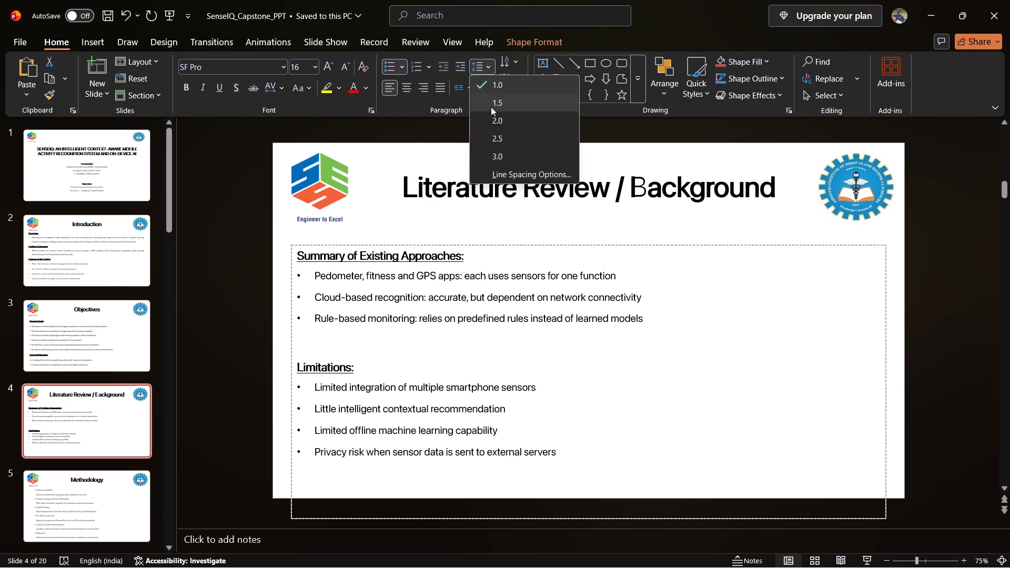
{"action": "left_click", "coordinate": [491, 107]}
{"action": "left_click", "coordinate": [369, 359]}
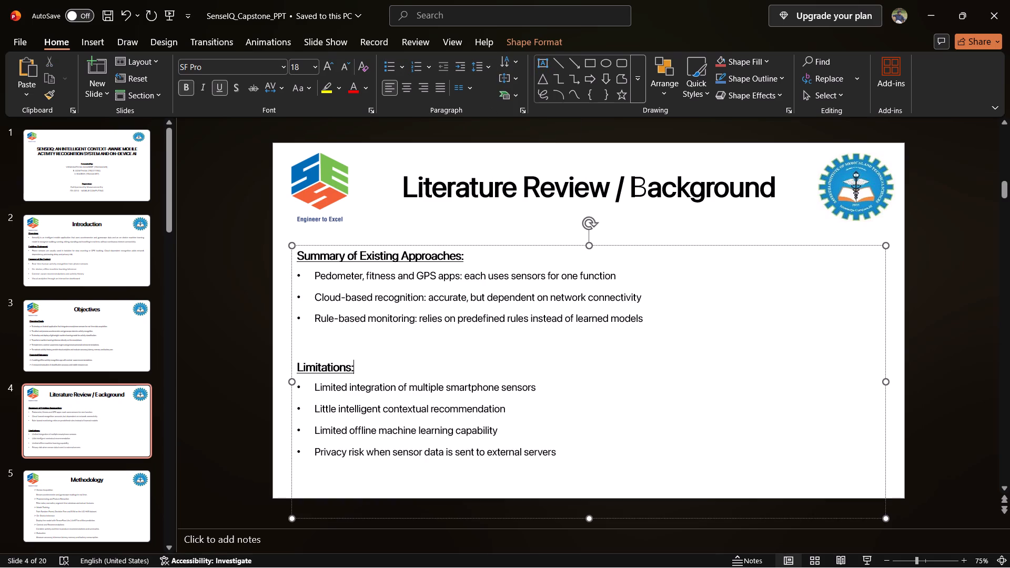
On the Methodology slide, bold the six arrow-bulleted headings, from Sensor Acquisition through Evaluation.
{"action": "left_click", "coordinate": [222, 303]}
{"action": "left_click", "coordinate": [105, 485]}
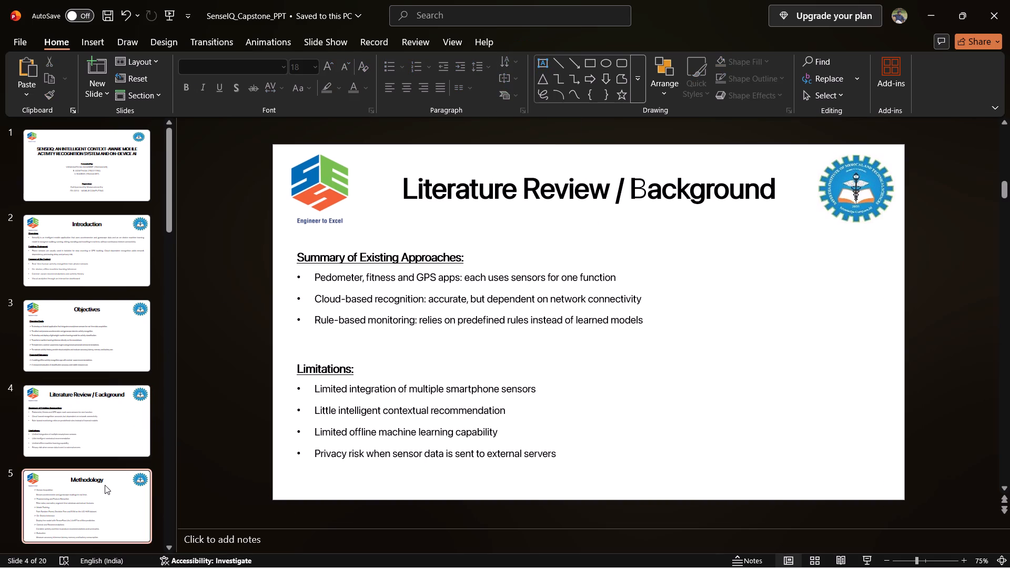
{"action": "left_click", "coordinate": [473, 320]}
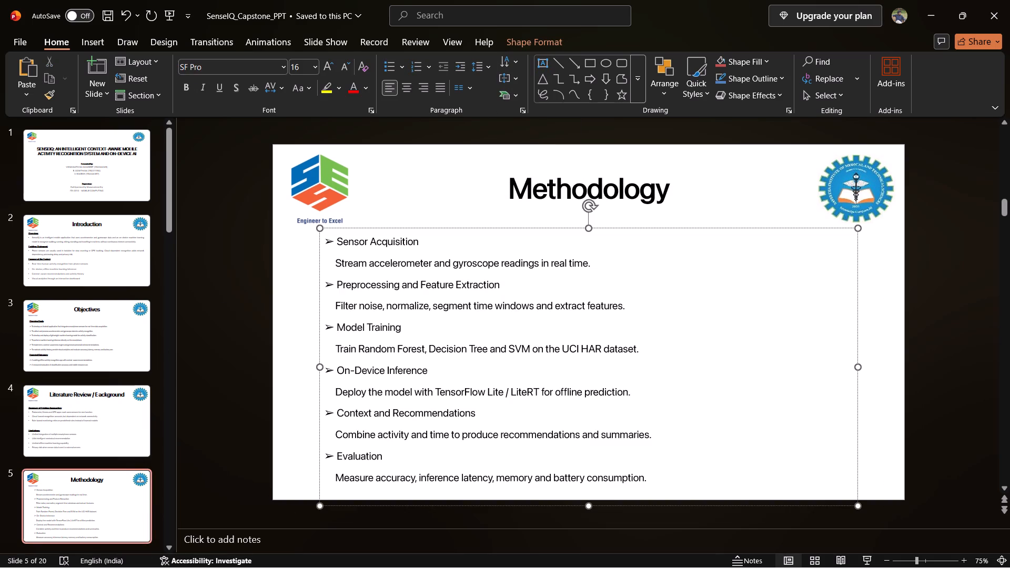
{"action": "left_click_drag", "start_coordinate": [429, 248], "coordinate": [347, 245]}
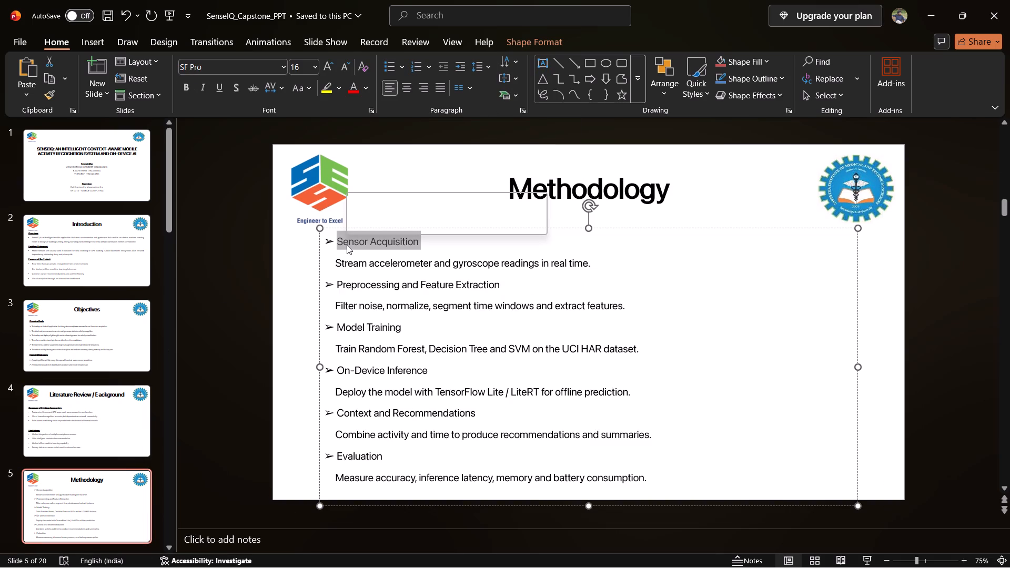
{"action": "key", "text": "ctrl+b"}
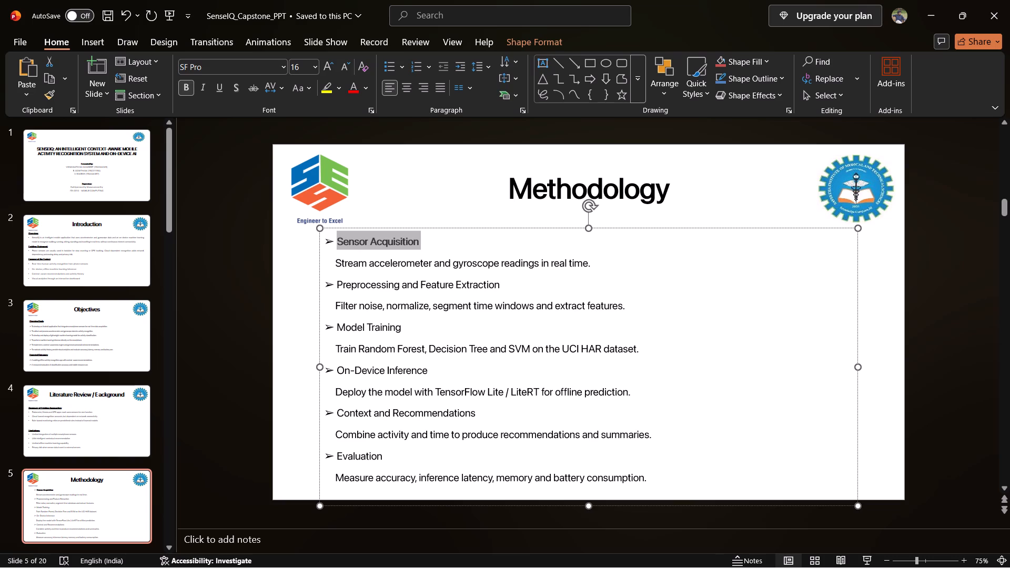
{"action": "left_click_drag", "start_coordinate": [500, 283], "coordinate": [362, 283]}
{"action": "key", "text": "ctrl+b"}
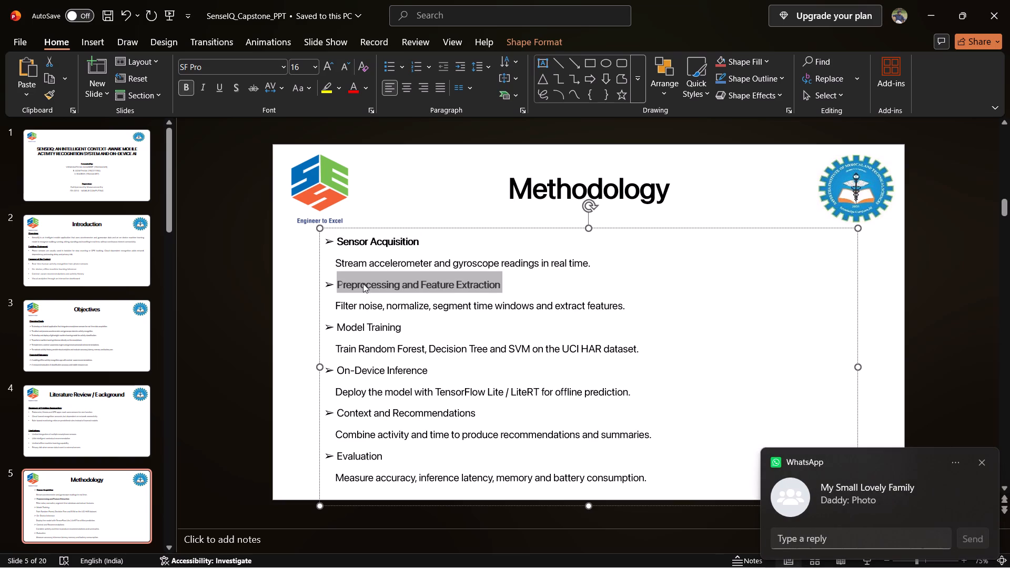
{"action": "left_click_drag", "start_coordinate": [416, 333], "coordinate": [352, 330]}
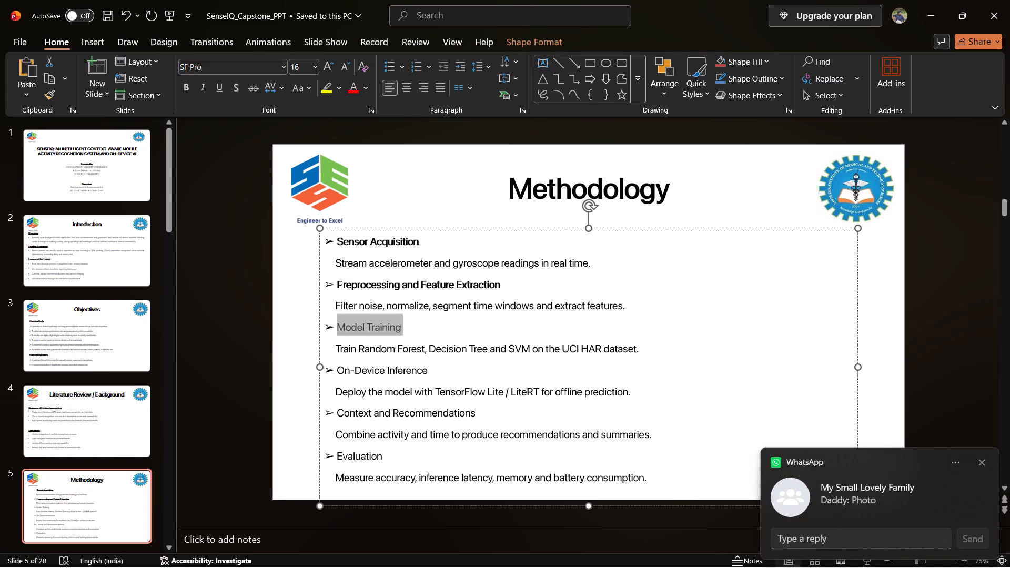
{"action": "left_click_drag", "start_coordinate": [352, 330], "coordinate": [347, 330]}
{"action": "key", "text": "ctrl+b"}
{"action": "left_click_drag", "start_coordinate": [431, 372], "coordinate": [367, 372]}
{"action": "key", "text": "ctrl+b"}
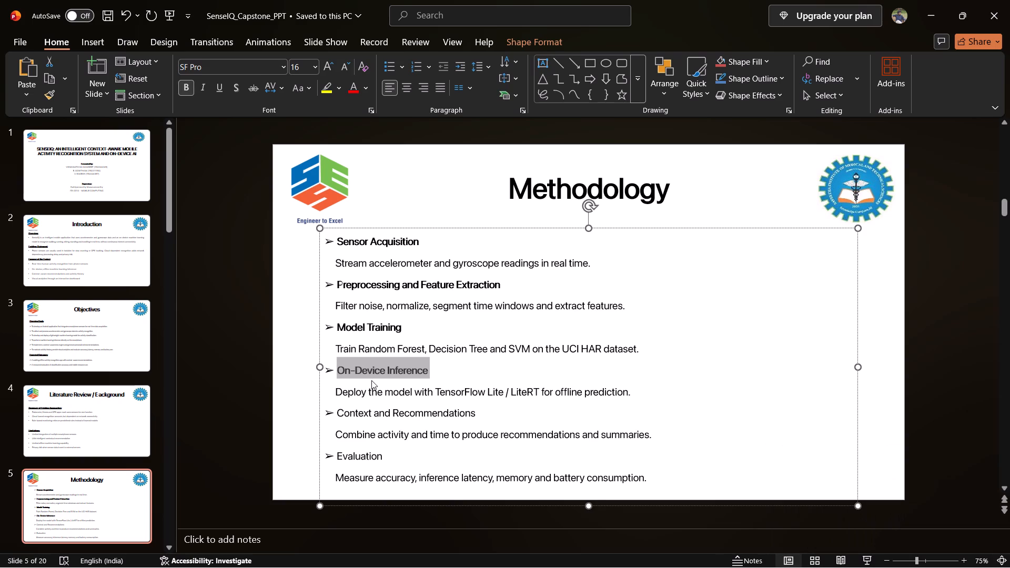
{"action": "left_click_drag", "start_coordinate": [494, 413], "coordinate": [353, 413]}
{"action": "key", "text": "ctrl+b"}
{"action": "left_click_drag", "start_coordinate": [382, 457], "coordinate": [356, 454]}
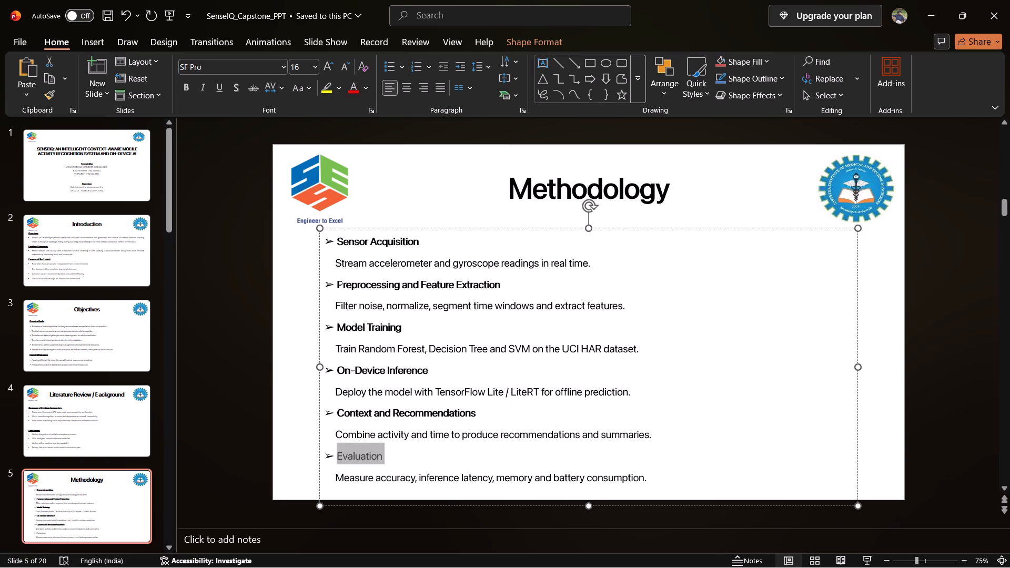
{"action": "left_click_drag", "start_coordinate": [356, 454], "coordinate": [348, 454]}
{"action": "key", "text": "ctrl+b"}
Append a space and a colon to each of the six bold headings on the Methodology slide.
{"action": "left_click", "coordinate": [647, 463]}
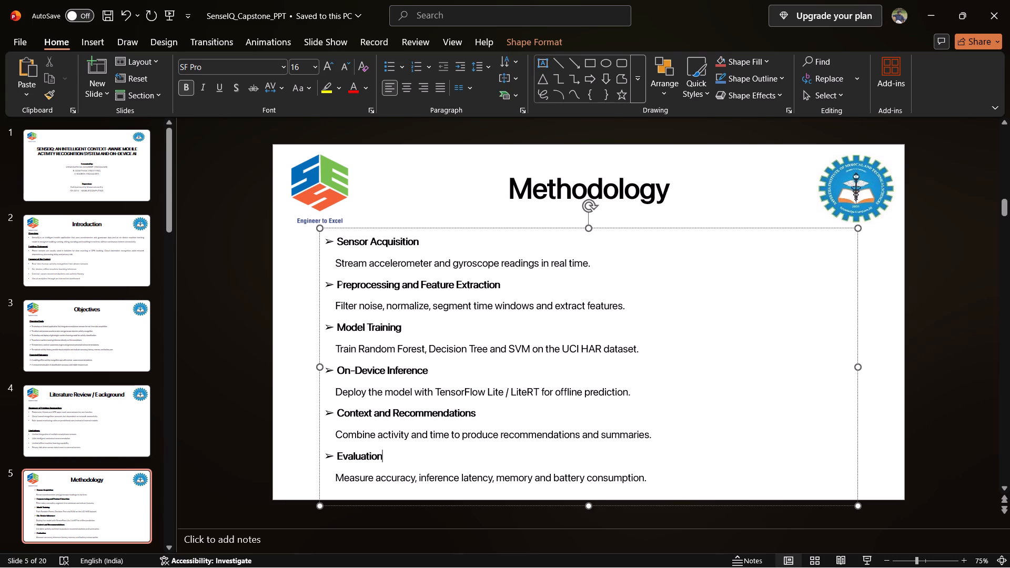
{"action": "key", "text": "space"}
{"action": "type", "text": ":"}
On the Methodology slide, add a space and colon after the Context and Recommendations, On-Device Inference and Model Training headings.
{"action": "left_click", "coordinate": [523, 412]}
{"action": "key", "text": "space"}
{"action": "key", "text": "shift+colon"}
{"action": "left_click", "coordinate": [462, 370]}
{"action": "key", "text": "space"}
{"action": "type", "text": ":"}
{"action": "left_click", "coordinate": [418, 330]}
{"action": "key", "text": "space"}
{"action": "type", "text": ":"}
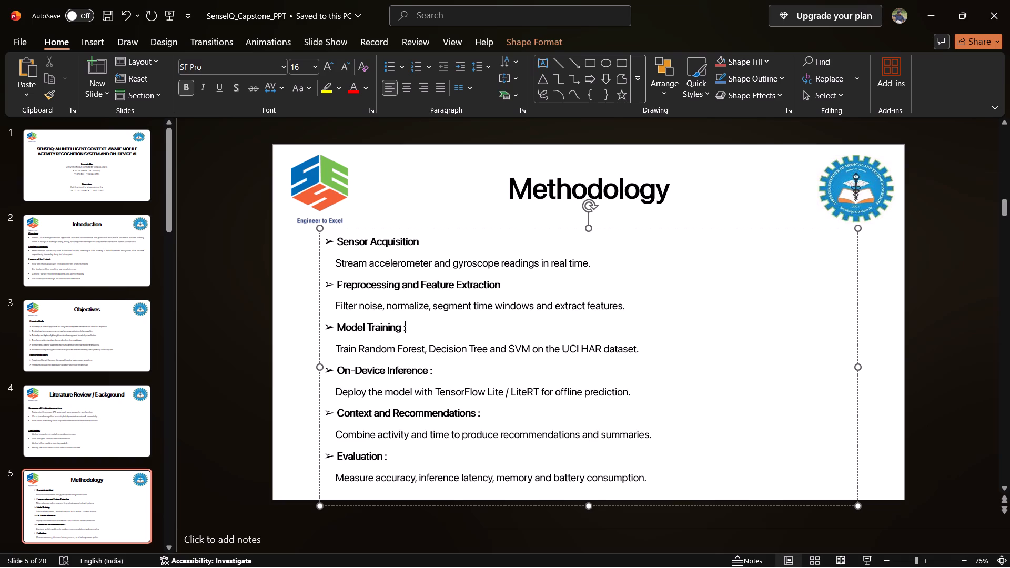
{"action": "left_click", "coordinate": [509, 286]}
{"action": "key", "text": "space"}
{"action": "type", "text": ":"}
{"action": "left_click", "coordinate": [448, 241]}
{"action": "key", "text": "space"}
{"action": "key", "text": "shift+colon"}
Copy all the body text on the Block Diagram slide, from Smartphone Sensors to Mobile Dashboard and Activity Analytics.
{"action": "scroll", "coordinate": [105, 500], "scroll_direction": "down", "scroll_amount": 2}
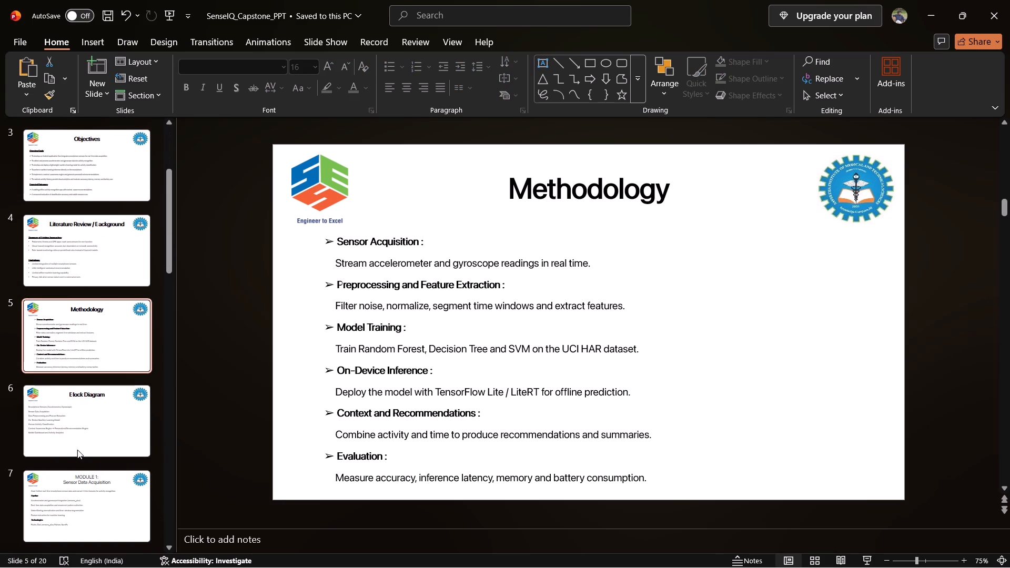
{"action": "left_click", "coordinate": [77, 445]}
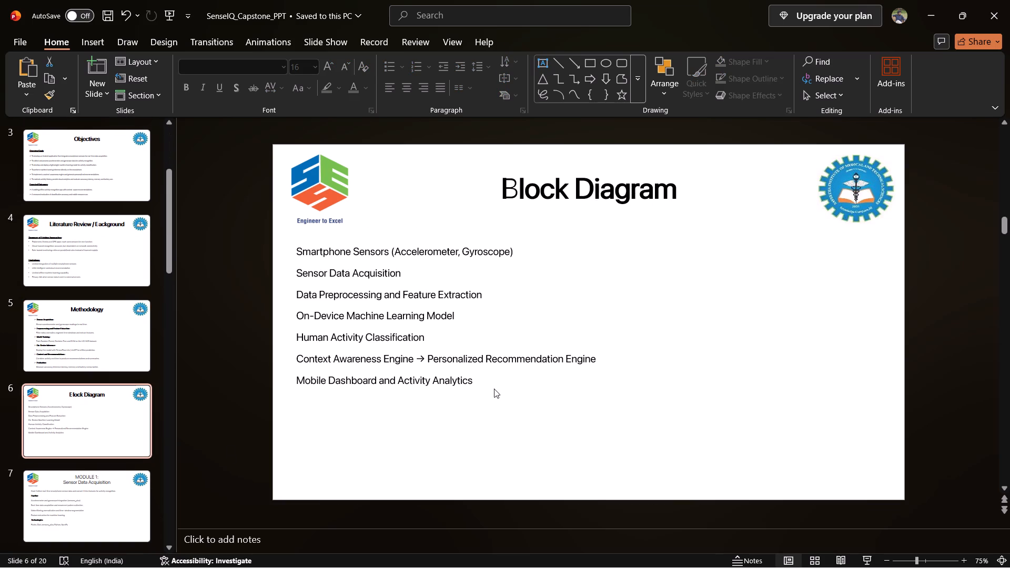
{"action": "left_click", "coordinate": [494, 389]}
{"action": "left_click", "coordinate": [473, 384]}
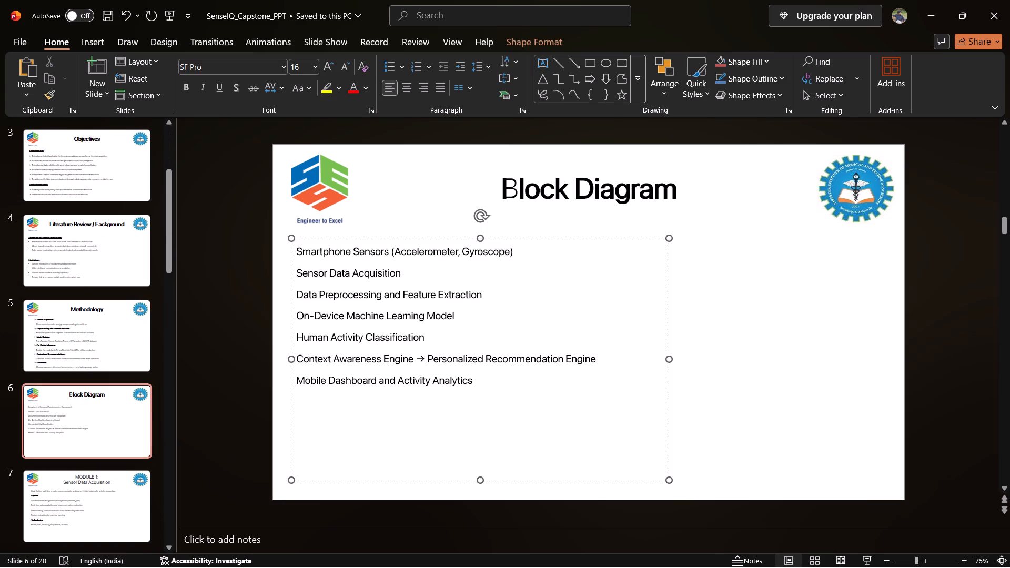
{"action": "left_click_drag", "start_coordinate": [484, 384], "coordinate": [247, 241]}
{"action": "key", "text": "ctrl+c"}
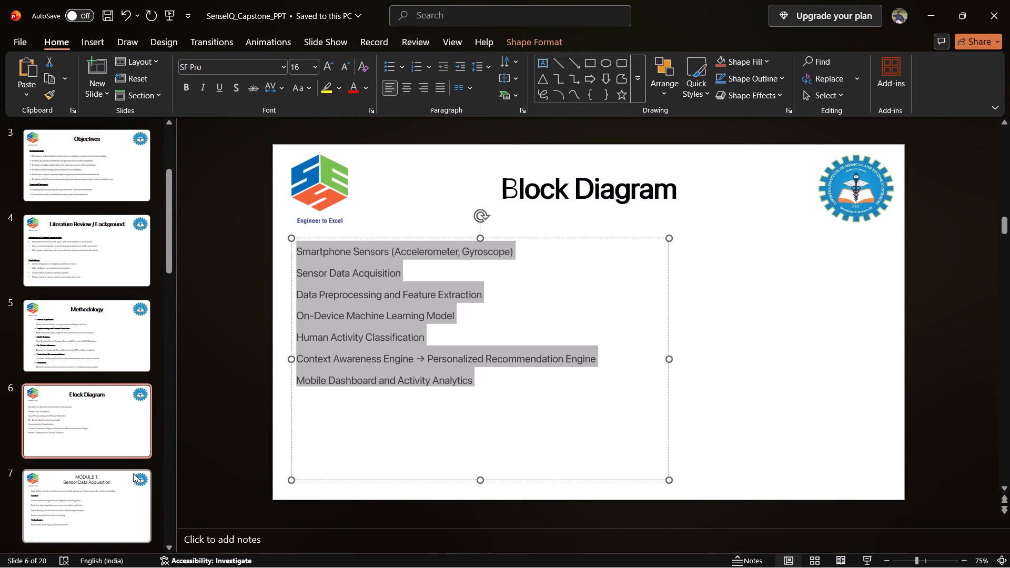
{"action": "left_click", "coordinate": [700, 210]}
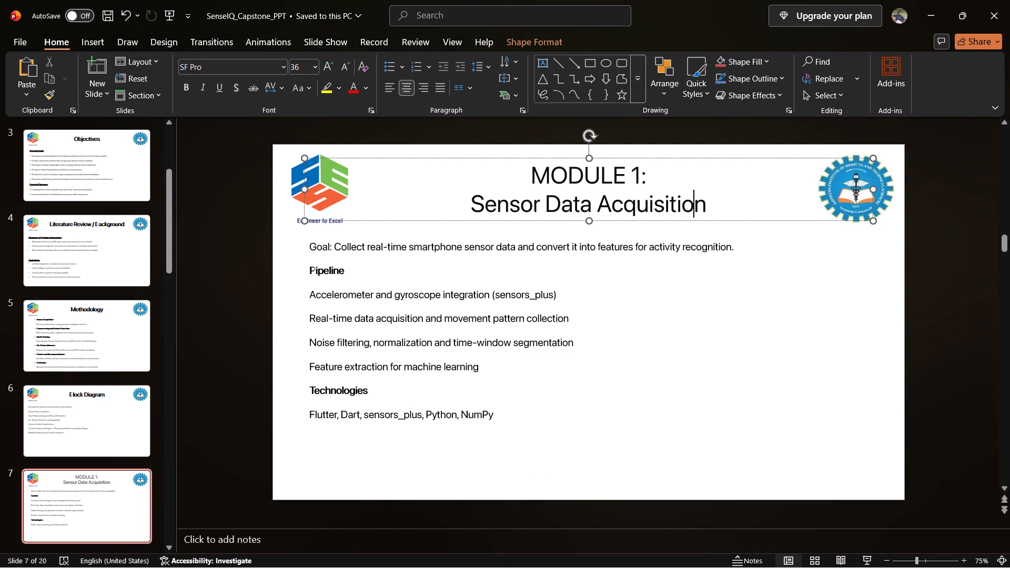
{"action": "left_click", "coordinate": [695, 221]}
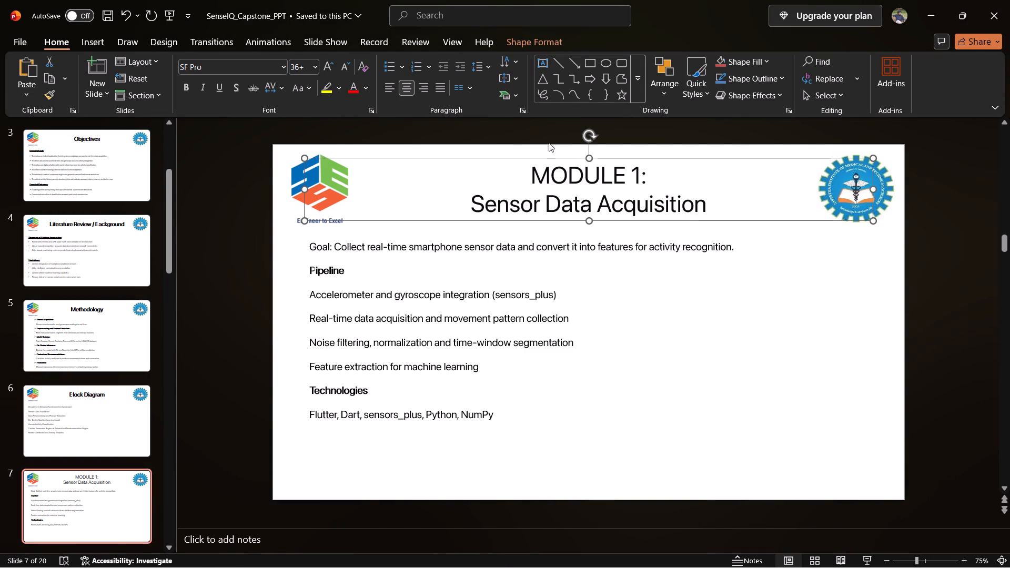
{"action": "left_click", "coordinate": [187, 87]}
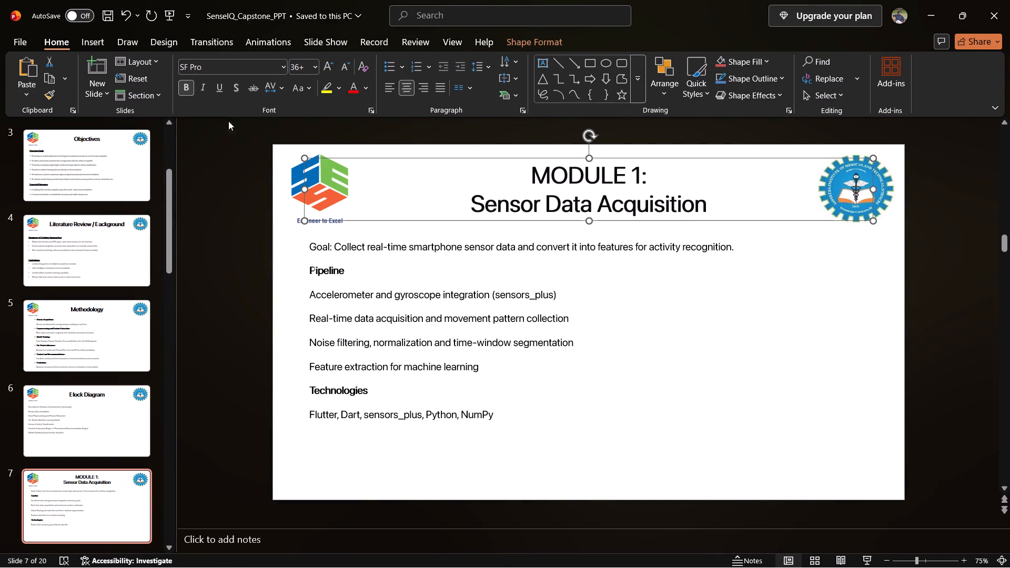
Make the "Goal:" label at the start of the Module 1 body text bold.
{"action": "left_click", "coordinate": [330, 246]}
{"action": "left_click_drag", "start_coordinate": [331, 246], "coordinate": [329, 246]}
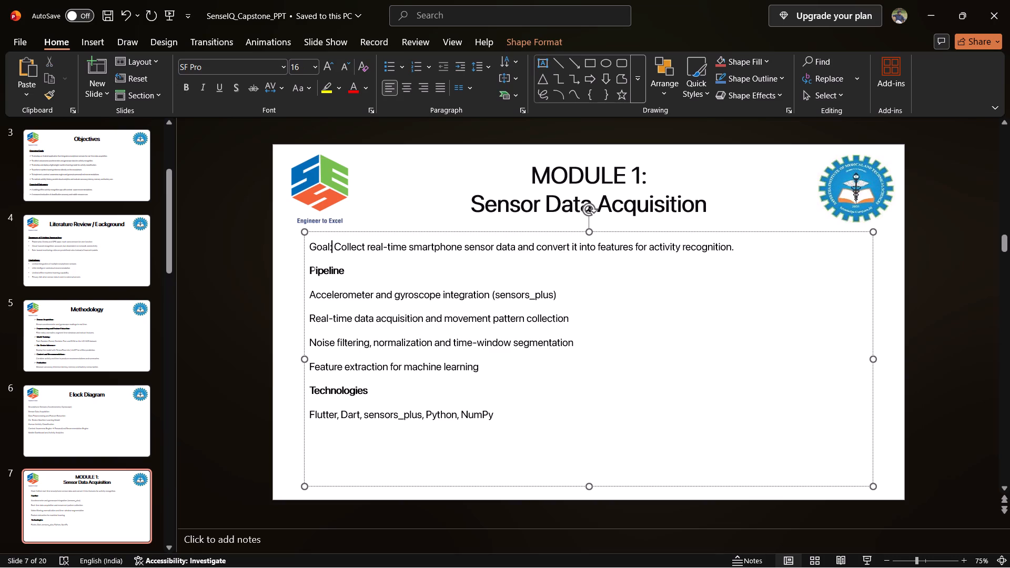
{"action": "left_click_drag", "start_coordinate": [329, 246], "coordinate": [304, 246]}
{"action": "key", "text": "ctrl+b"}
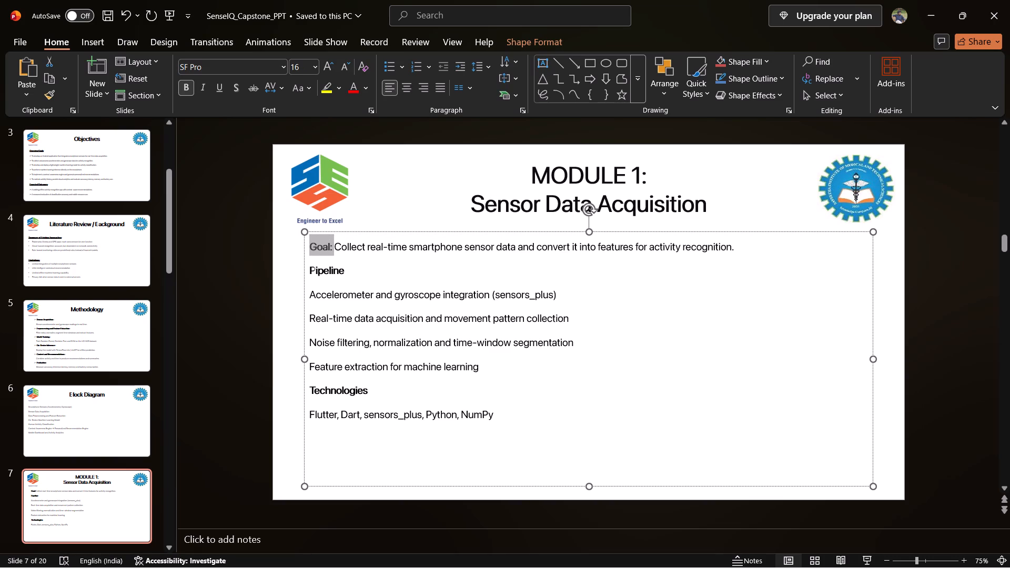
Add bullets to the four lines under Pipeline, from accelerometer and gyroscope integration to feature extraction.
{"action": "left_click_drag", "start_coordinate": [497, 362], "coordinate": [341, 292]}
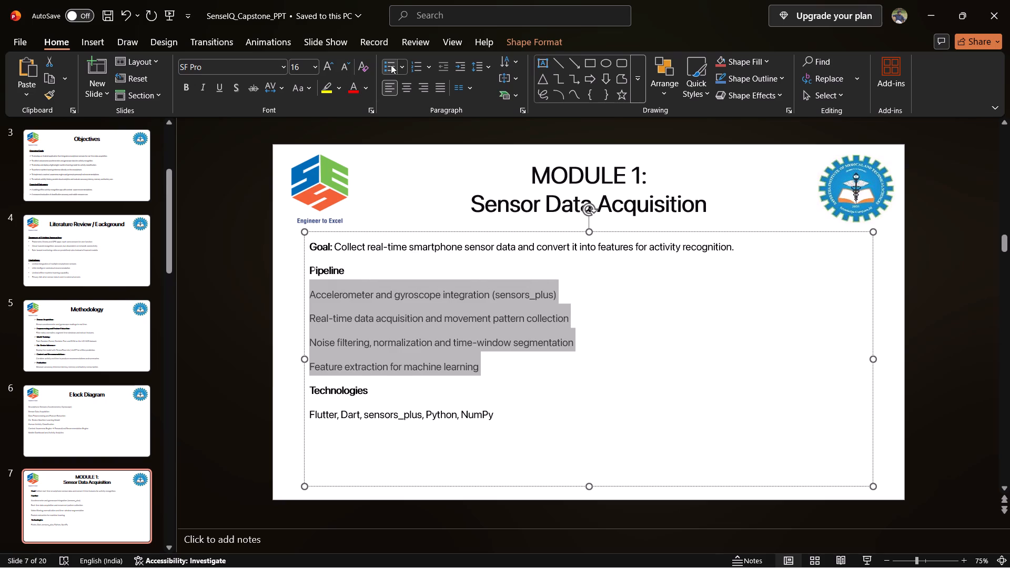
{"action": "left_click", "coordinate": [391, 65]}
{"action": "left_click", "coordinate": [578, 380]}
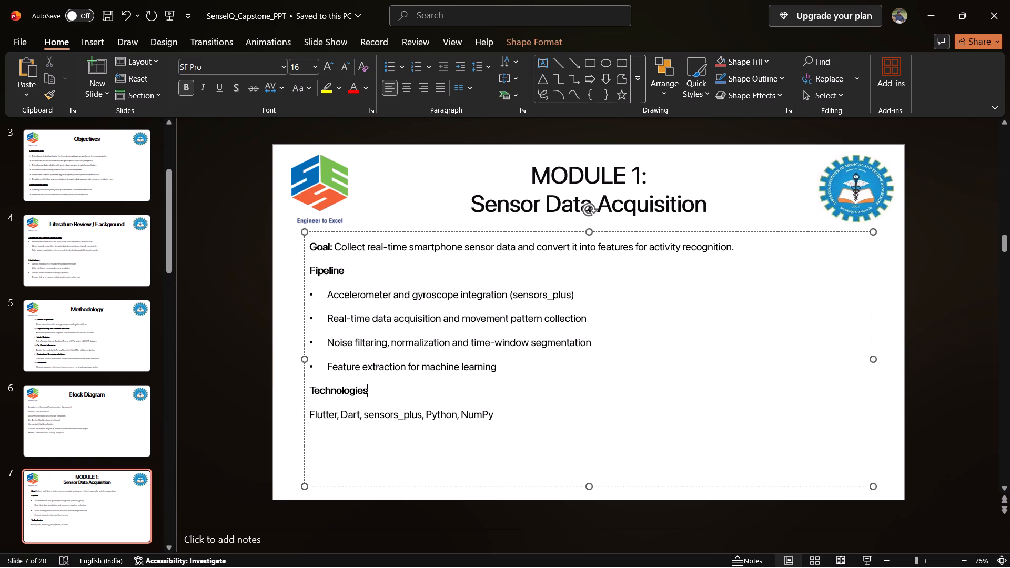
Set the font size of the Technologies and Pipeline headings on the Module 1 slide to 18.
{"action": "left_click", "coordinate": [359, 392]}
{"action": "left_click_drag", "start_coordinate": [371, 392], "coordinate": [314, 392]}
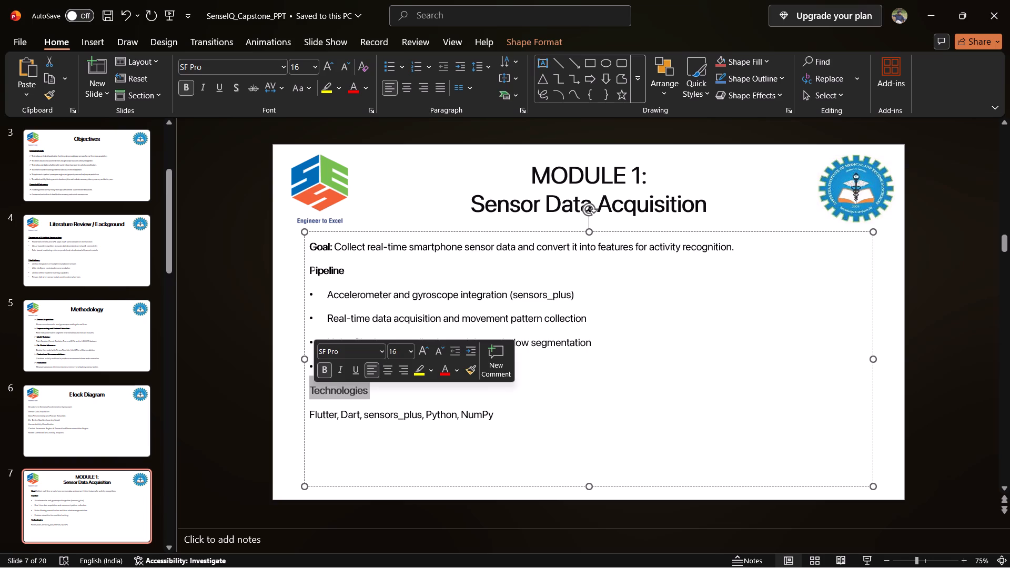
{"action": "left_click", "coordinate": [411, 347]}
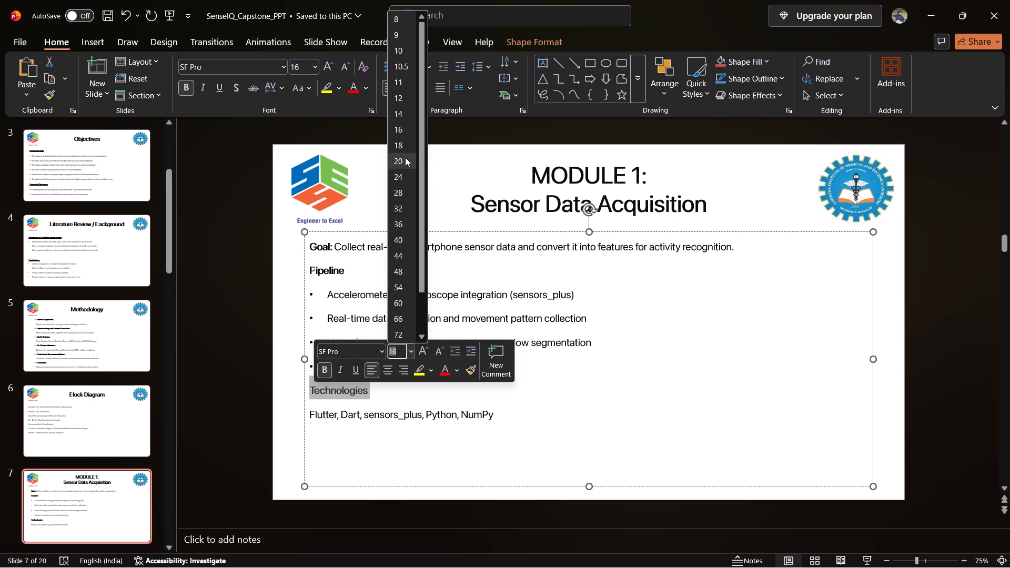
{"action": "left_click", "coordinate": [400, 146]}
{"action": "left_click_drag", "start_coordinate": [356, 276], "coordinate": [327, 276]}
{"action": "left_click", "coordinate": [422, 235]}
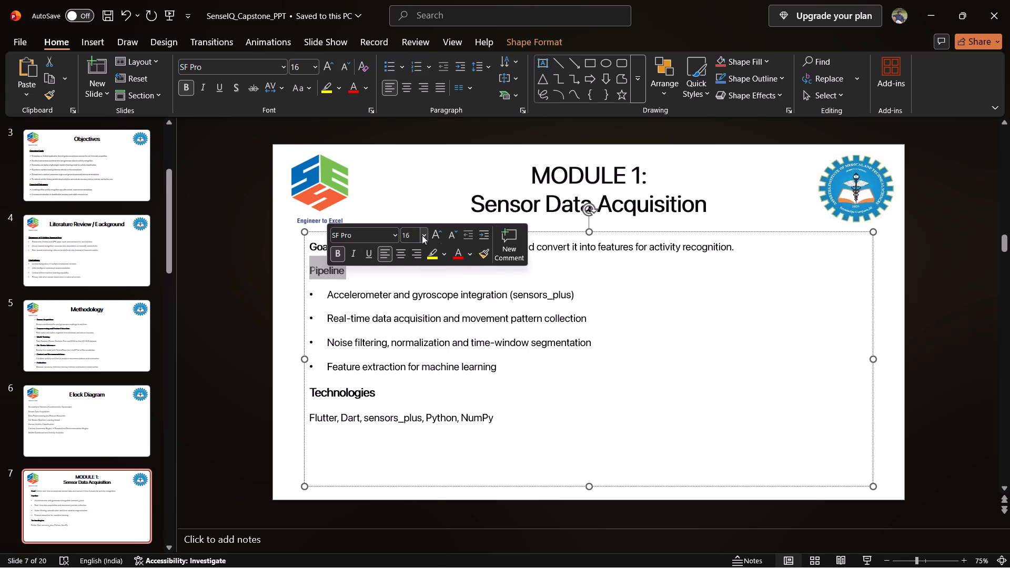
{"action": "left_click_drag", "start_coordinate": [413, 374], "coordinate": [410, 382]}
{"action": "left_click", "coordinate": [410, 382]}
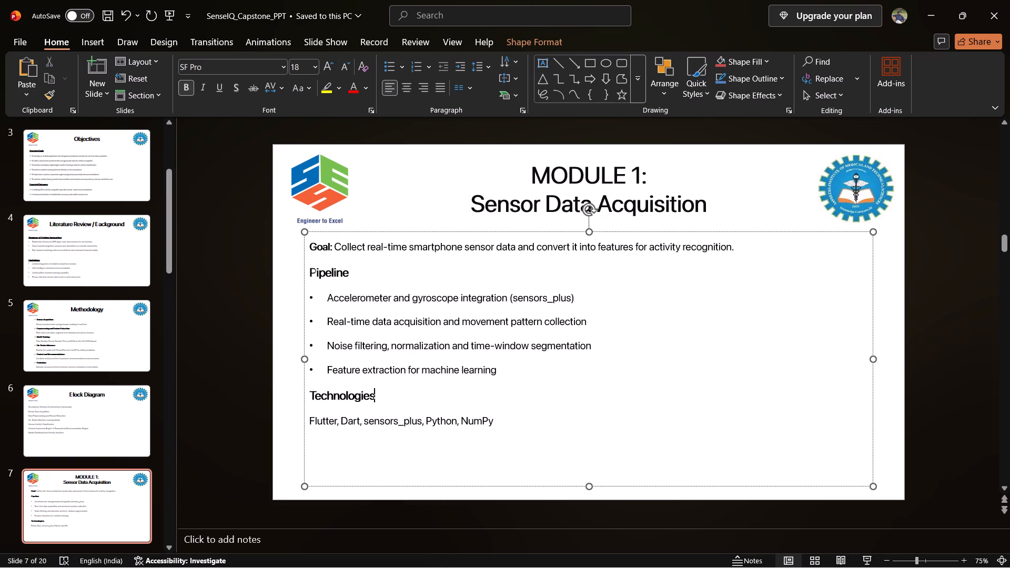
Remove the colon after Goal, move its description onto a new line below and make that line a bullet.
{"action": "left_click", "coordinate": [334, 249]}
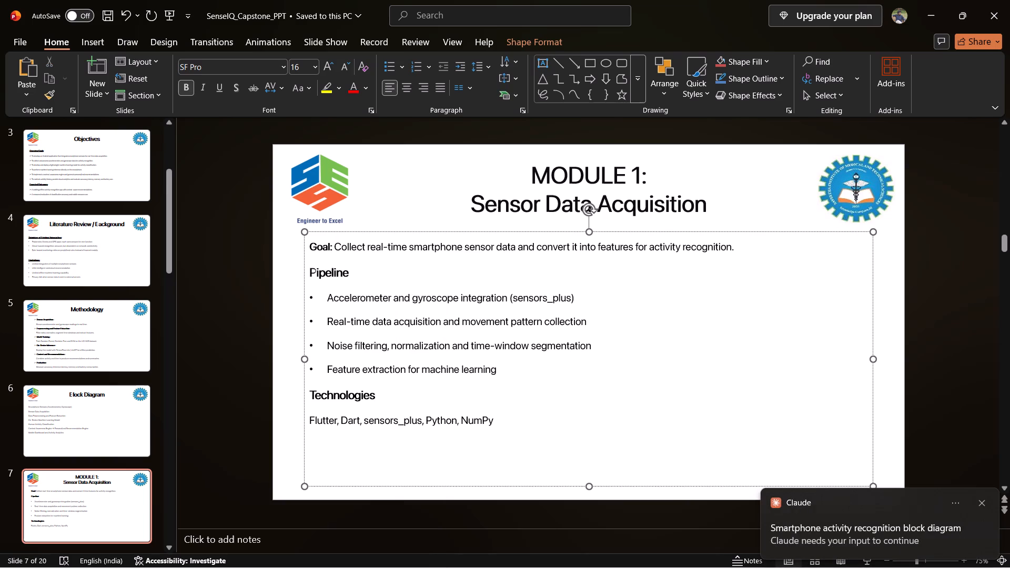
{"action": "key", "text": "BackSpace"}
{"action": "key", "text": "BackSpace"}
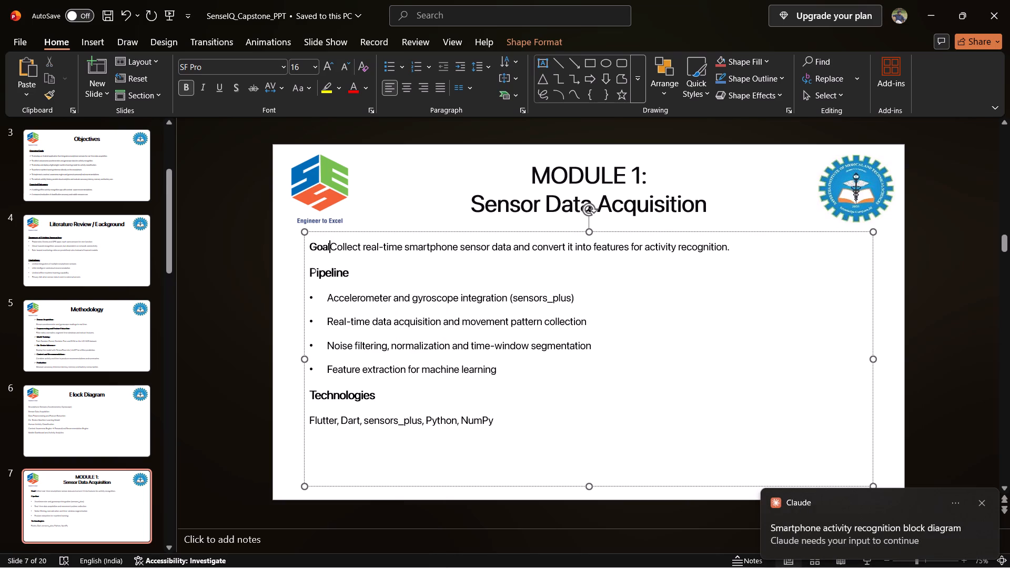
{"action": "key", "text": "Return"}
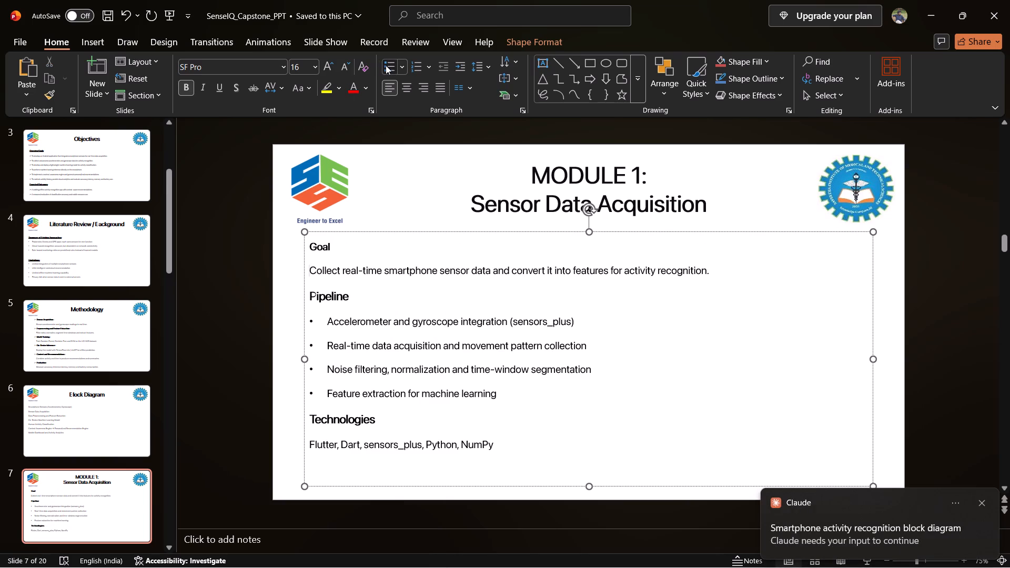
{"action": "left_click", "coordinate": [386, 65]}
Set the font size of the Goal heading to 18.
{"action": "left_click_drag", "start_coordinate": [337, 250], "coordinate": [308, 247]}
{"action": "left_click", "coordinate": [403, 206]}
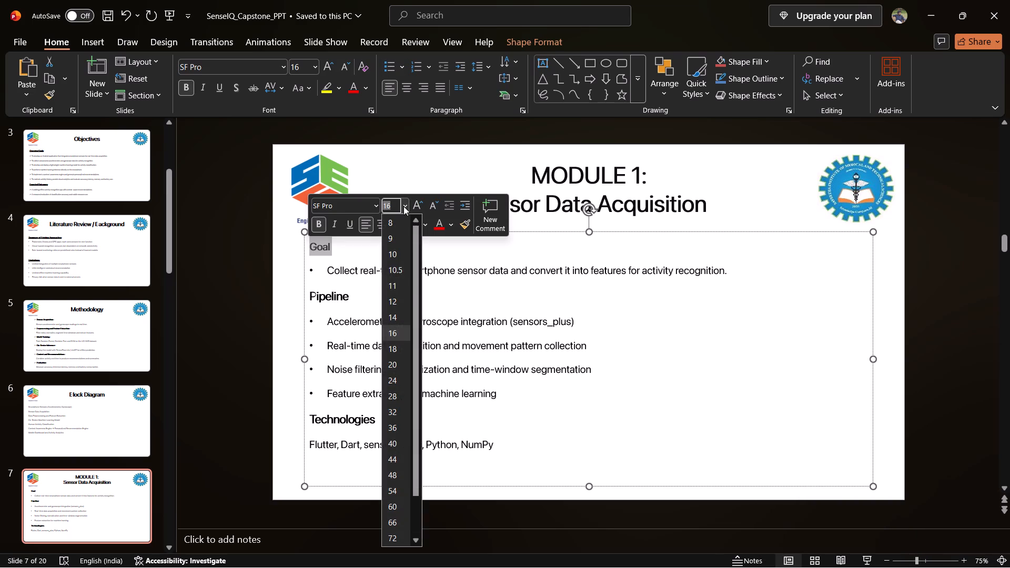
{"action": "left_click", "coordinate": [406, 346]}
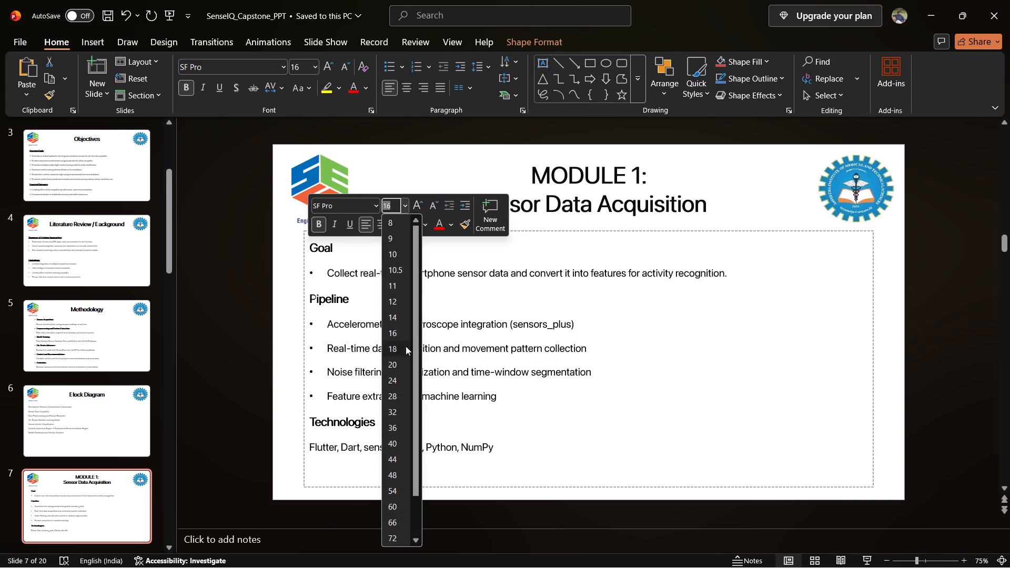
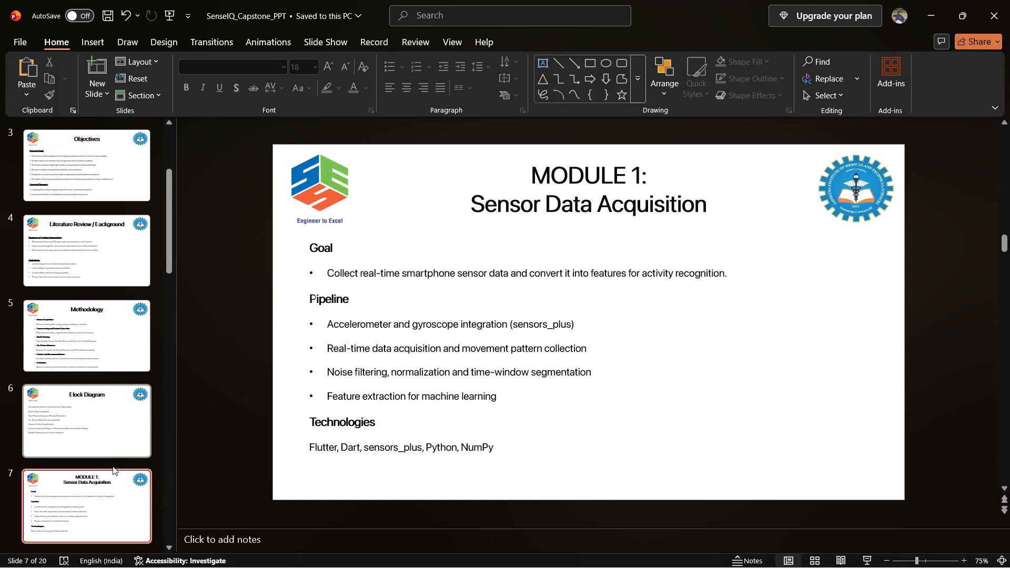
Make the title of the Module 2 On-Device Activity Recognition slide bold.
{"action": "scroll", "coordinate": [113, 466], "scroll_direction": "down", "scroll_amount": 2}
{"action": "left_click", "coordinate": [101, 398]}
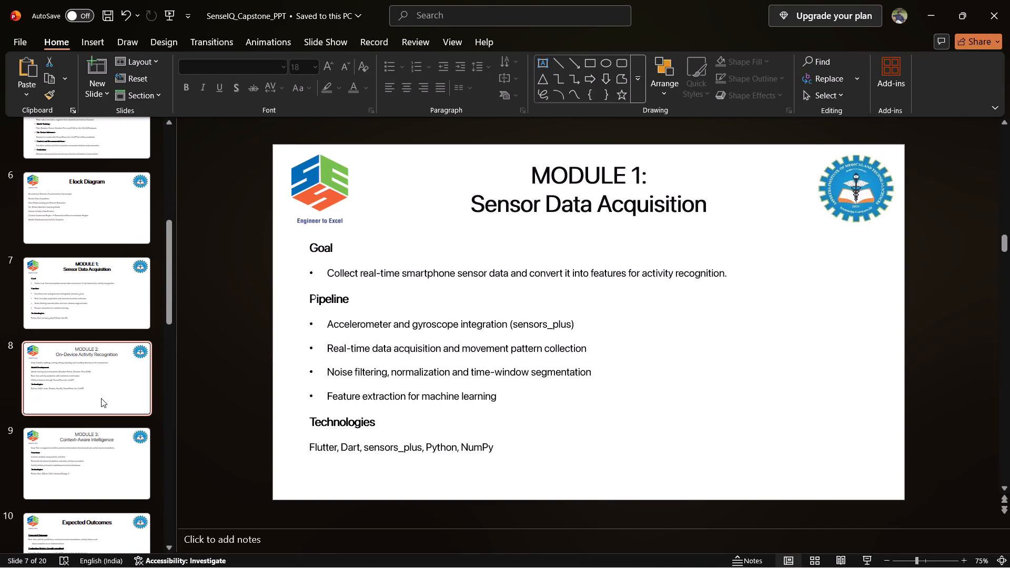
{"action": "left_click", "coordinate": [481, 205]}
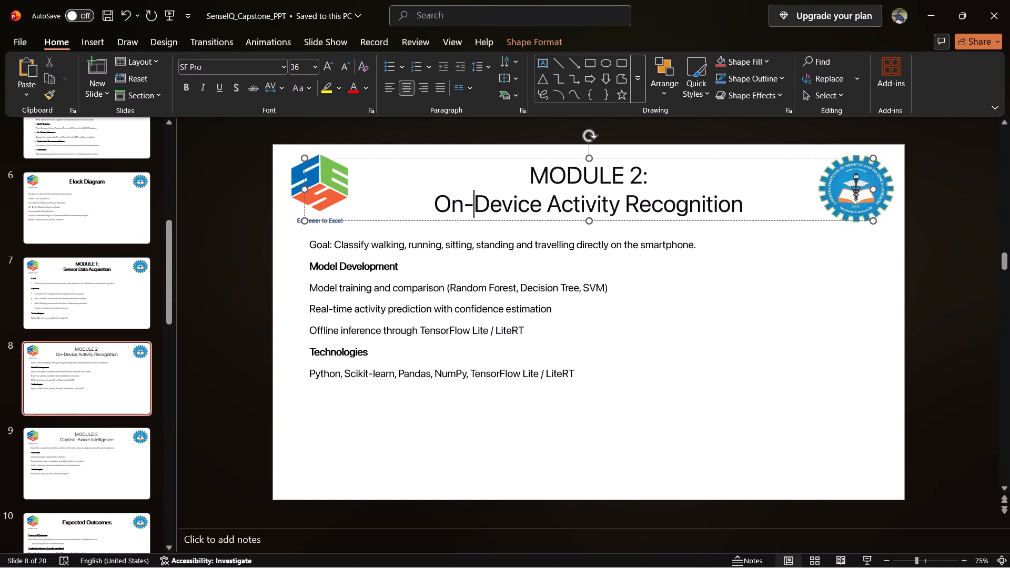
{"action": "left_click", "coordinate": [476, 220]}
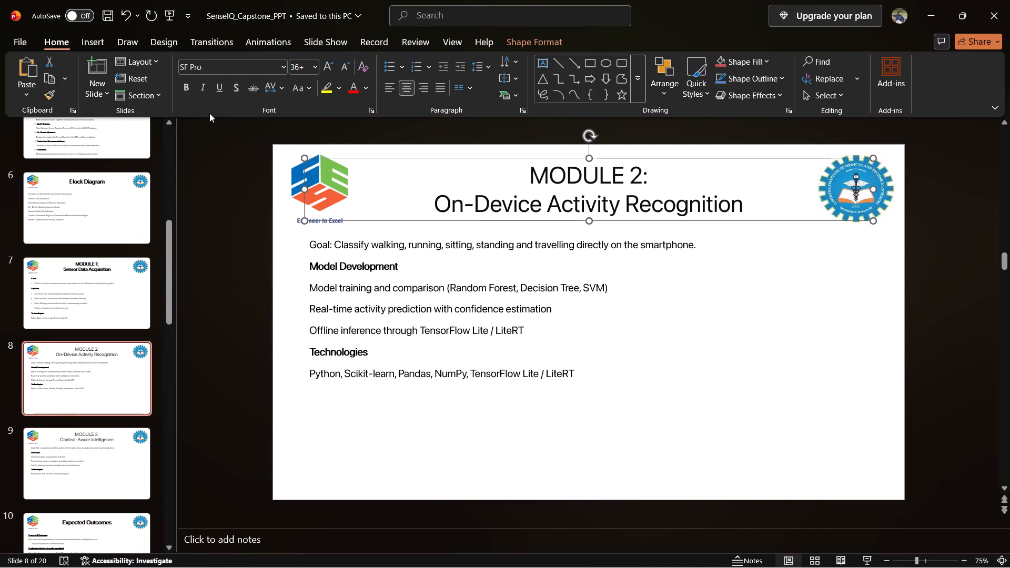
{"action": "left_click", "coordinate": [189, 93]}
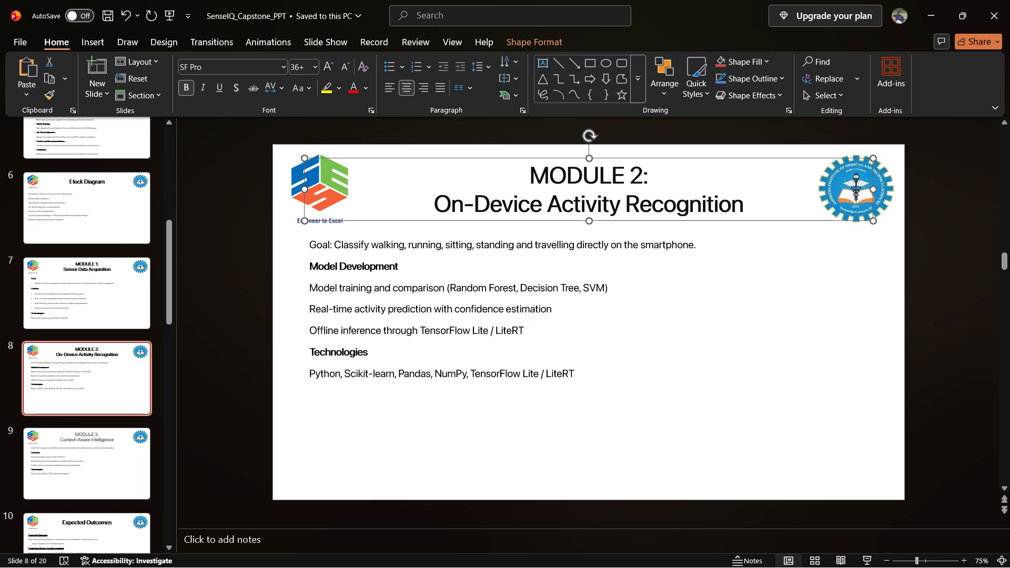
Remove the colon after Goal on the Module 2 slide and move its description onto a new bulleted line below.
{"action": "left_click", "coordinate": [336, 248]}
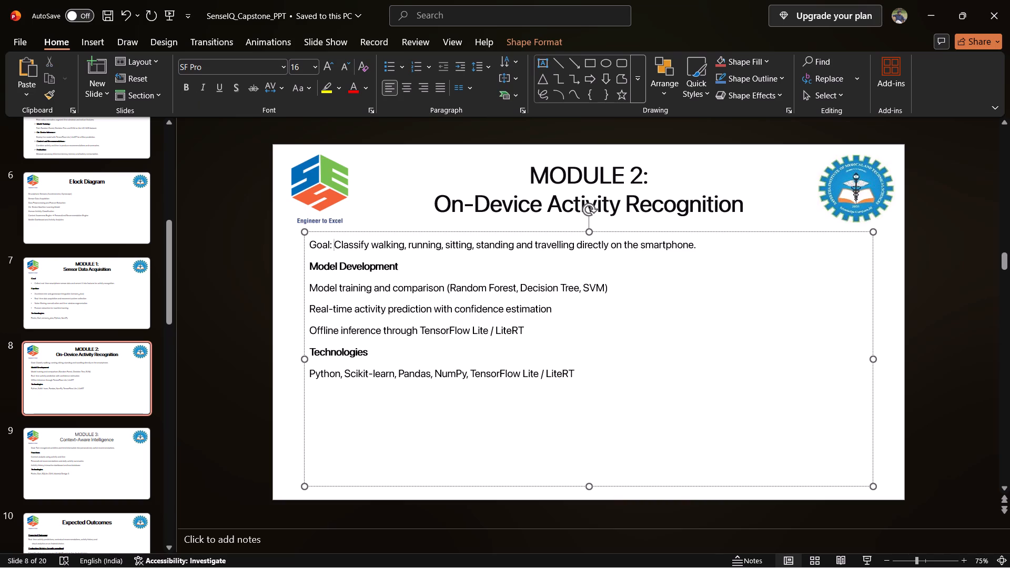
{"action": "key", "text": "BackSpace"}
{"action": "key", "text": "BackSpace"}
{"action": "key", "text": "Return"}
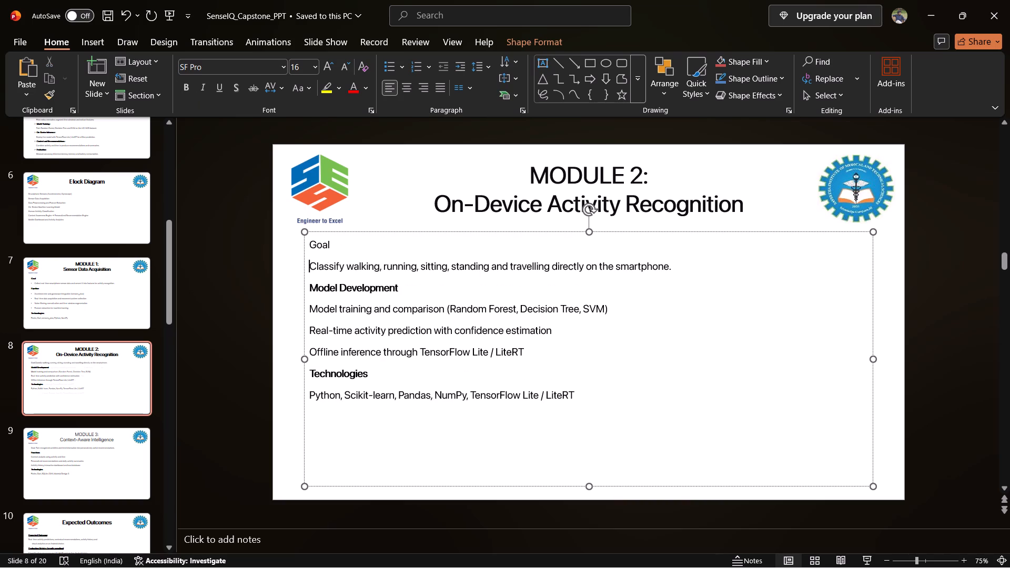
{"action": "left_click", "coordinate": [390, 60]}
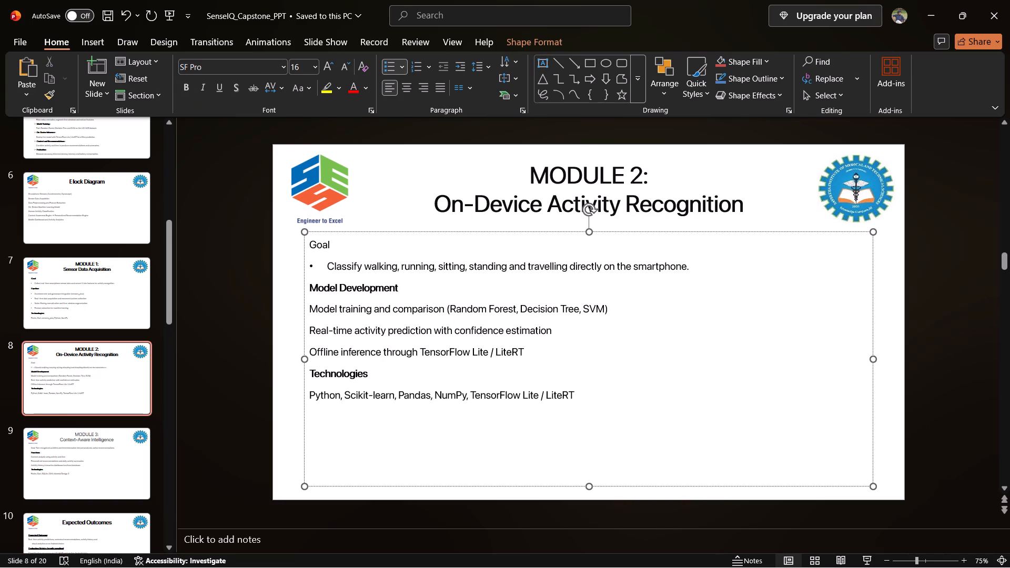
Add bullets to the three lines under Model Development and to the line under Technologies.
{"action": "left_click_drag", "start_coordinate": [531, 352], "coordinate": [322, 315]}
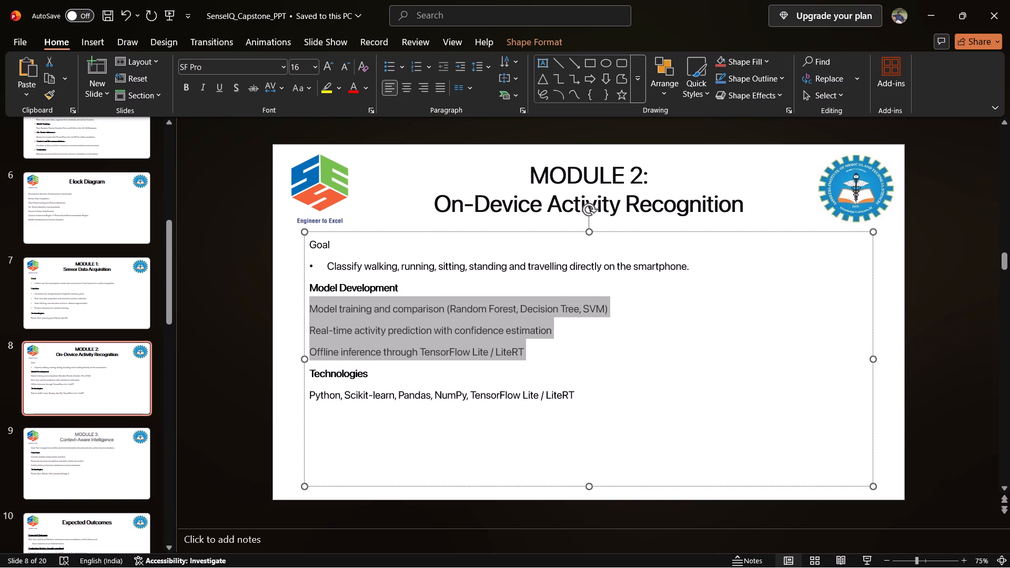
{"action": "left_click_drag", "start_coordinate": [322, 315], "coordinate": [322, 314]}
{"action": "left_click", "coordinate": [388, 67]}
{"action": "left_click", "coordinate": [309, 390]}
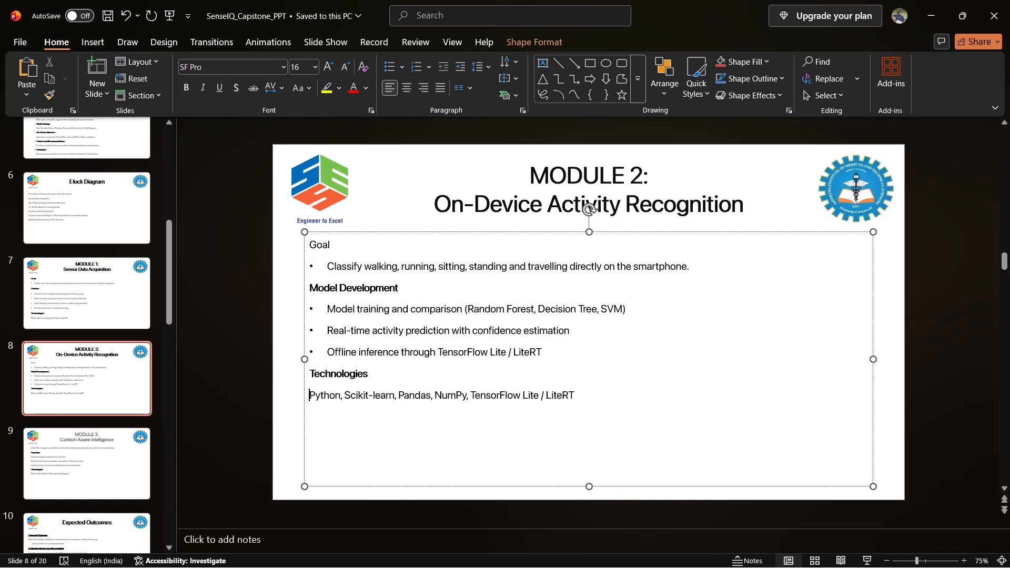
{"action": "left_click", "coordinate": [391, 69]}
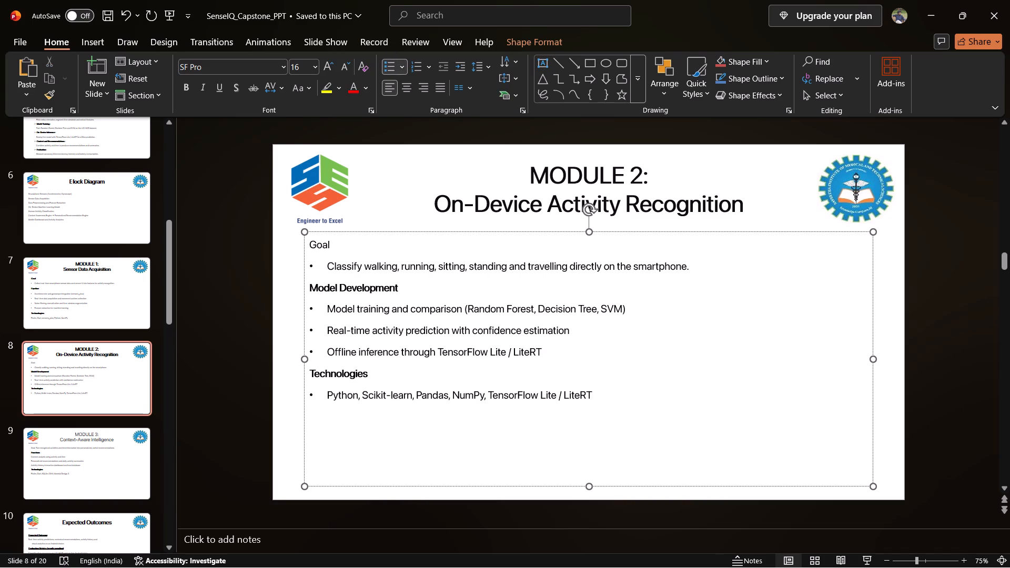
Make the Goal, Model Development and Technologies headings on the Module 2 slide bold at font size 18.
{"action": "left_click_drag", "start_coordinate": [380, 375], "coordinate": [378, 375]}
{"action": "left_click_drag", "start_coordinate": [378, 375], "coordinate": [326, 374]}
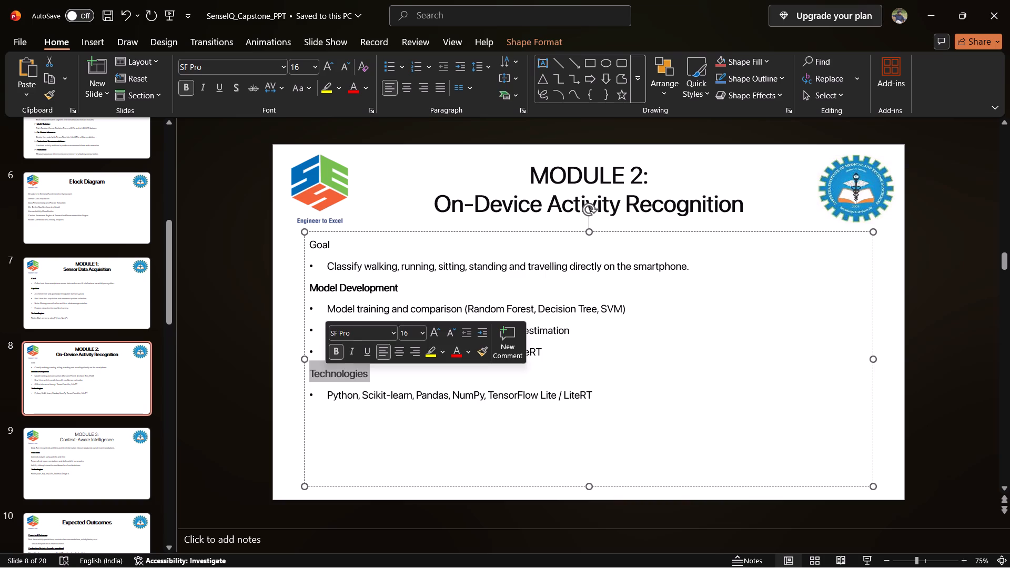
{"action": "left_click_drag", "start_coordinate": [411, 285], "coordinate": [325, 288], "text": "ctrl"}
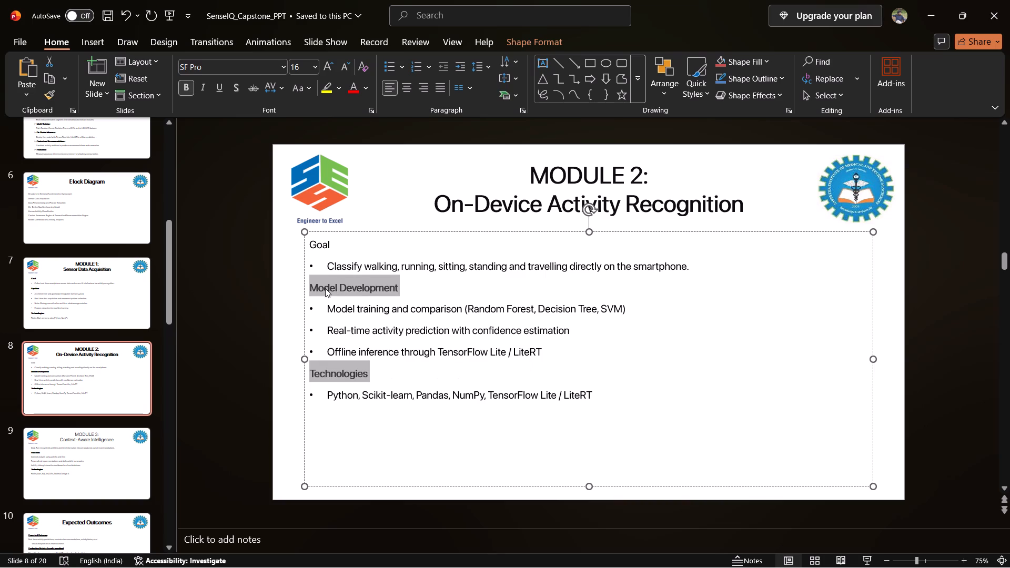
{"action": "left_click_drag", "start_coordinate": [333, 239], "coordinate": [316, 240], "text": "ctrl"}
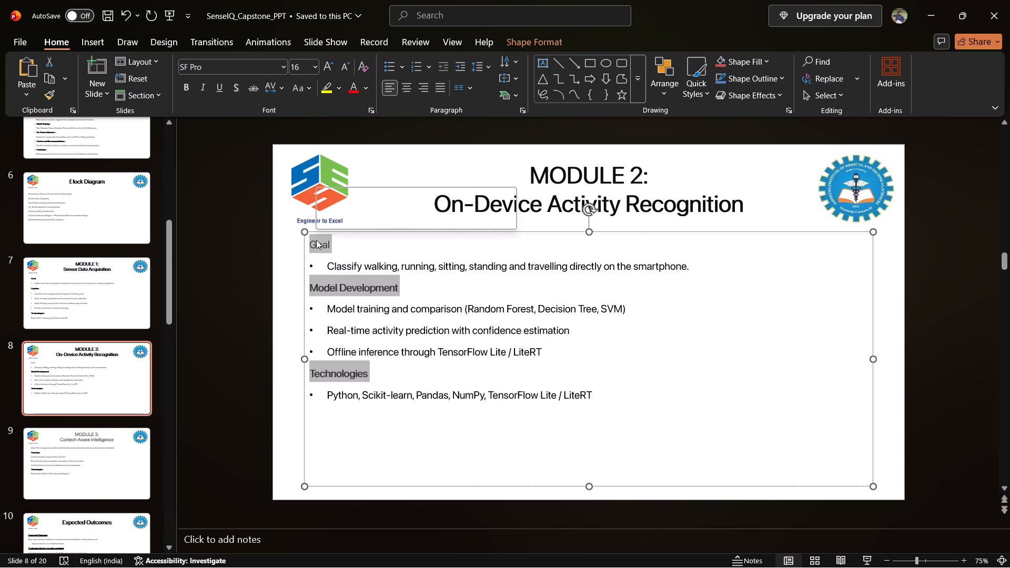
{"action": "left_click", "coordinate": [189, 86]}
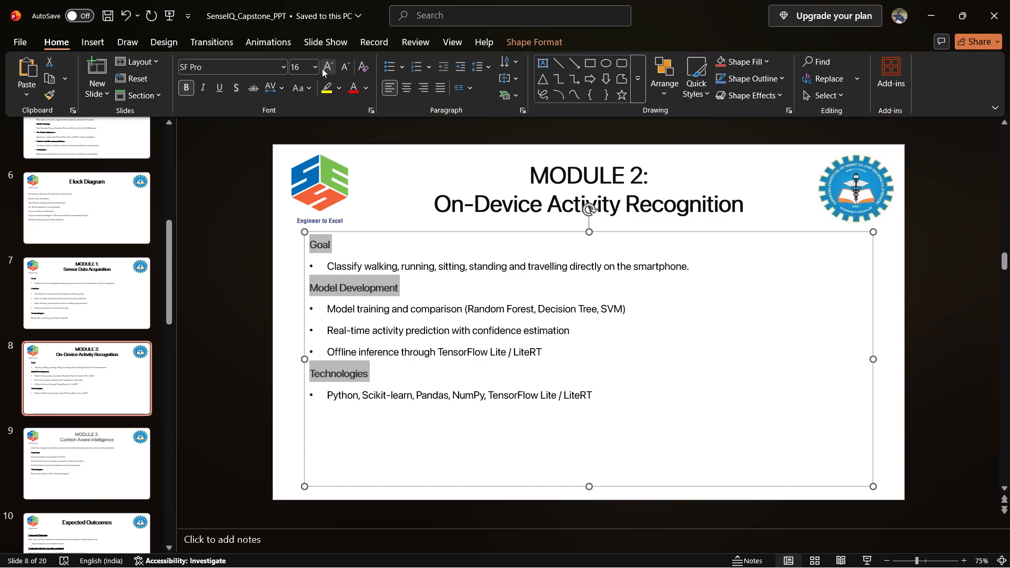
{"action": "left_click", "coordinate": [315, 67]}
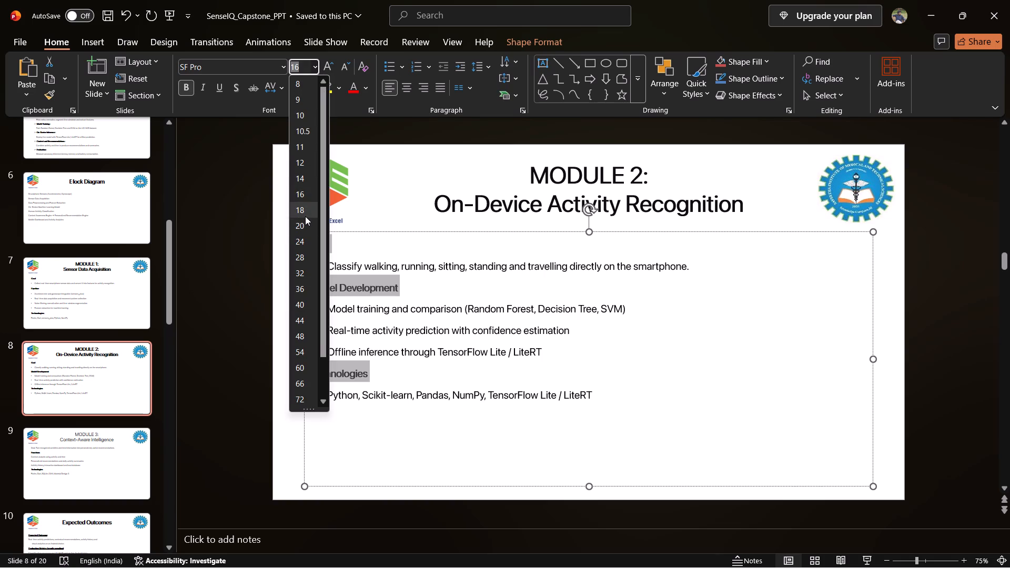
{"action": "left_click", "coordinate": [305, 215]}
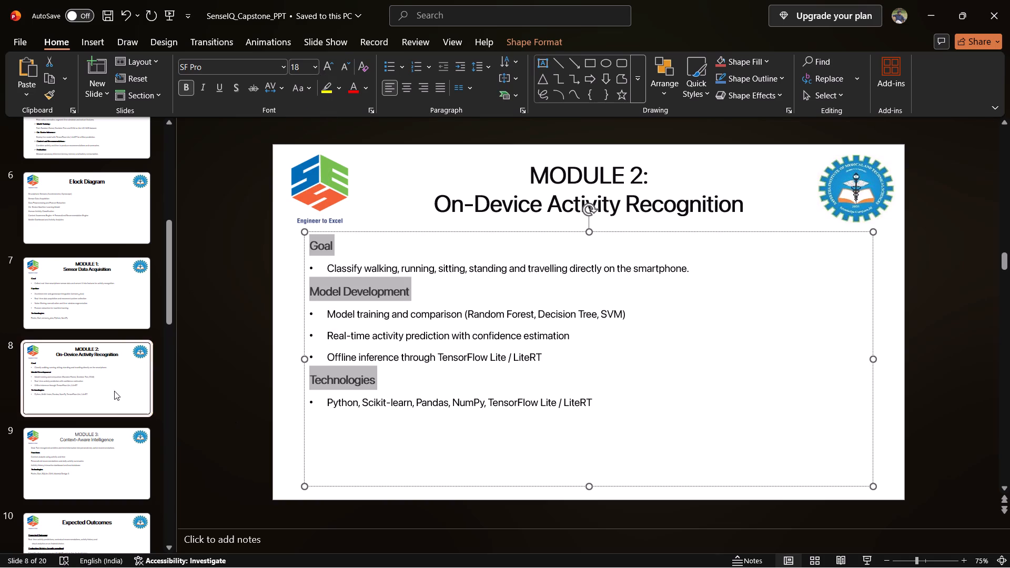
Compare the layout of the Module 1 and Module 2 slides.
{"action": "left_click", "coordinate": [115, 295]}
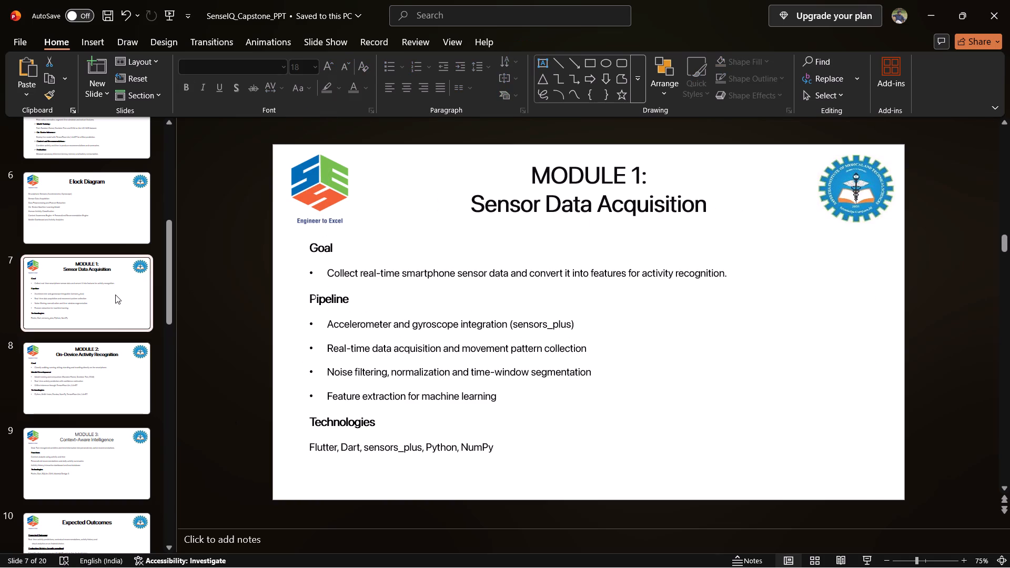
{"action": "left_click", "coordinate": [106, 389]}
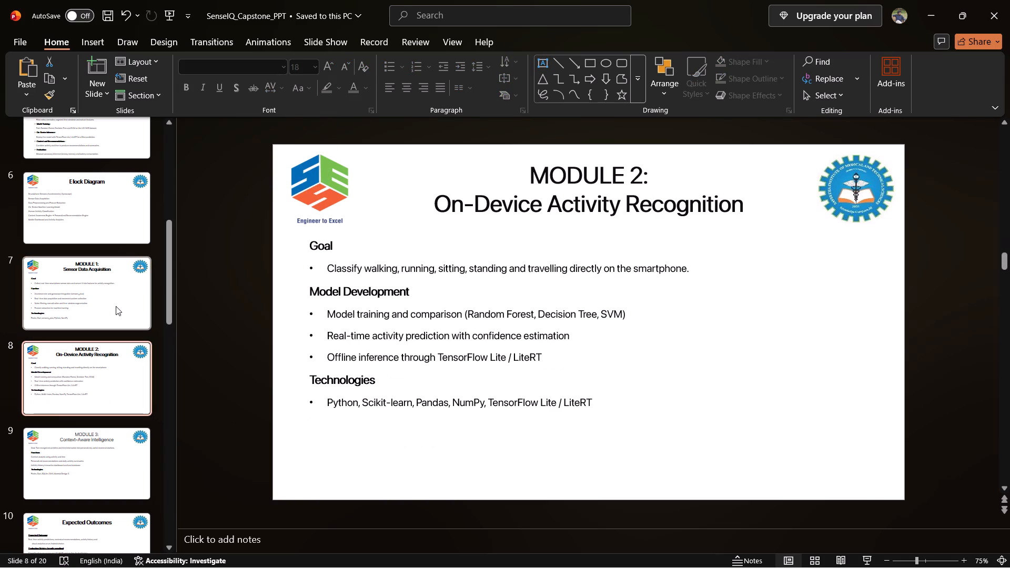
{"action": "left_click", "coordinate": [116, 306]}
{"action": "left_click", "coordinate": [104, 361]}
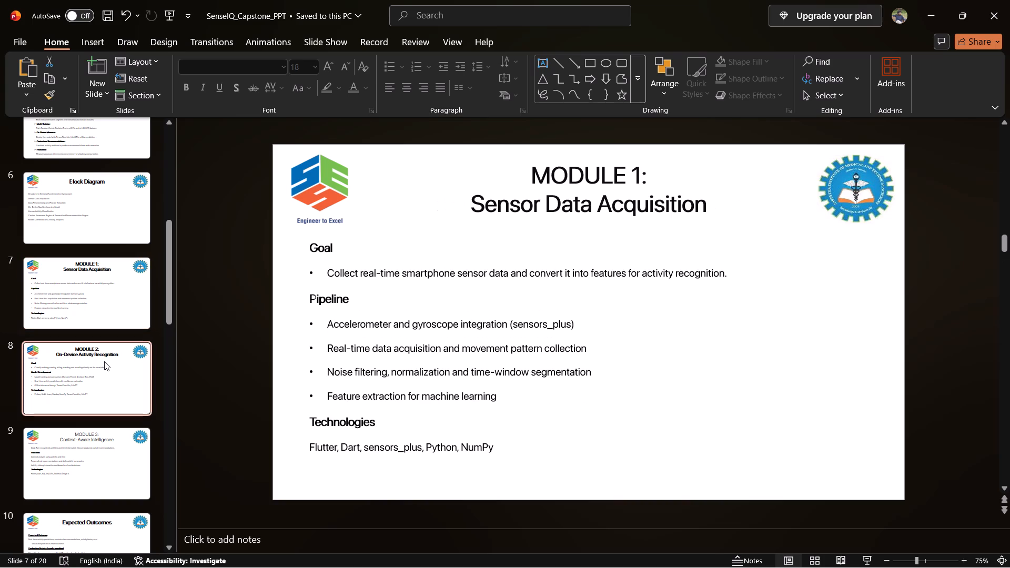
{"action": "left_click", "coordinate": [112, 291]}
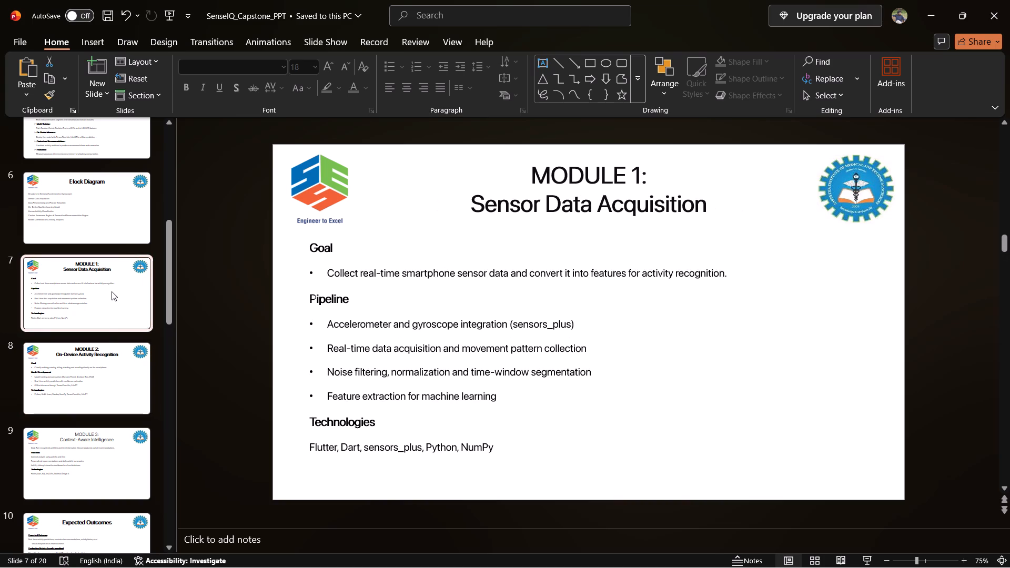
Make the title of the Module 3 Context-Aware Intelligence slide bold.
{"action": "left_click", "coordinate": [86, 449]}
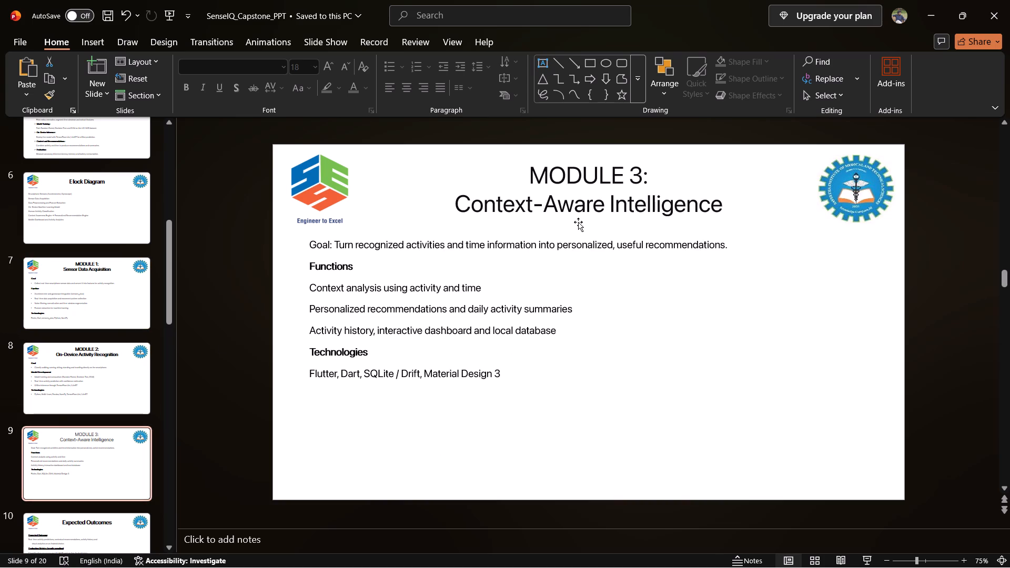
{"action": "left_click", "coordinate": [575, 219]}
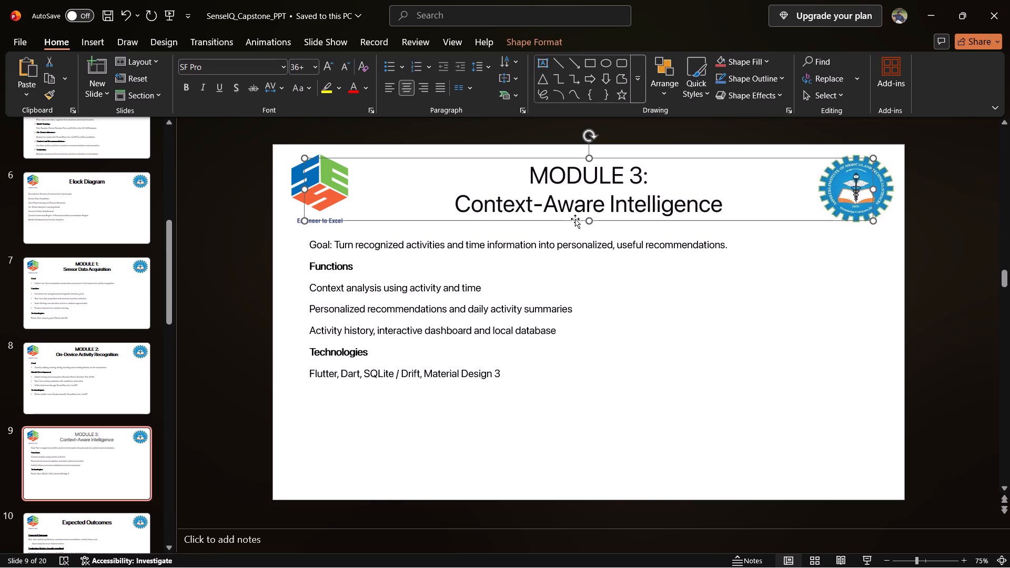
{"action": "left_click", "coordinate": [186, 94]}
Remove the colon after Goal on the Module 3 slide and move its description onto a new line below.
{"action": "left_click", "coordinate": [335, 245]}
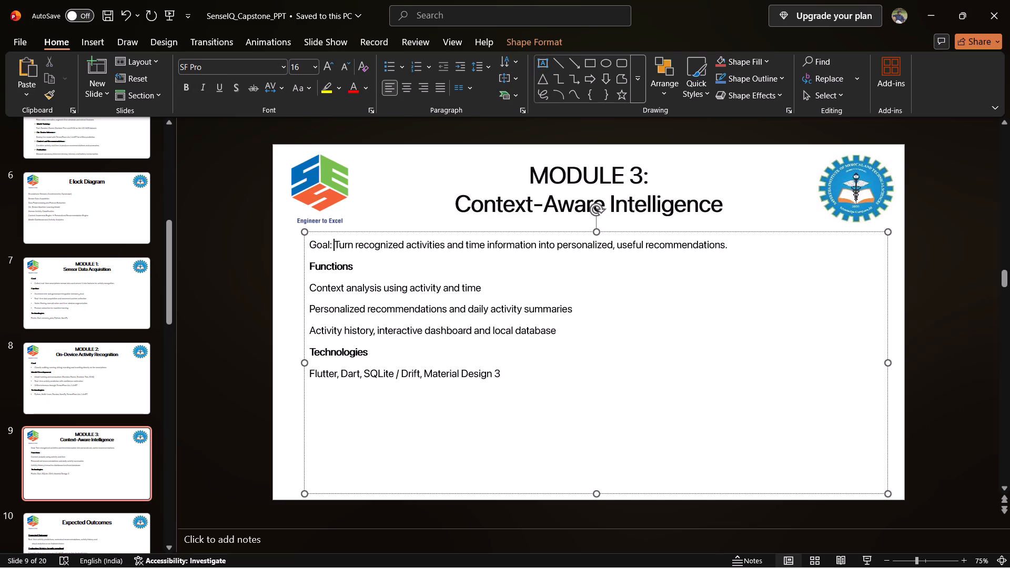
{"action": "key", "text": "BackSpace"}
{"action": "key", "text": "BackSpace"}
{"action": "key", "text": "Return"}
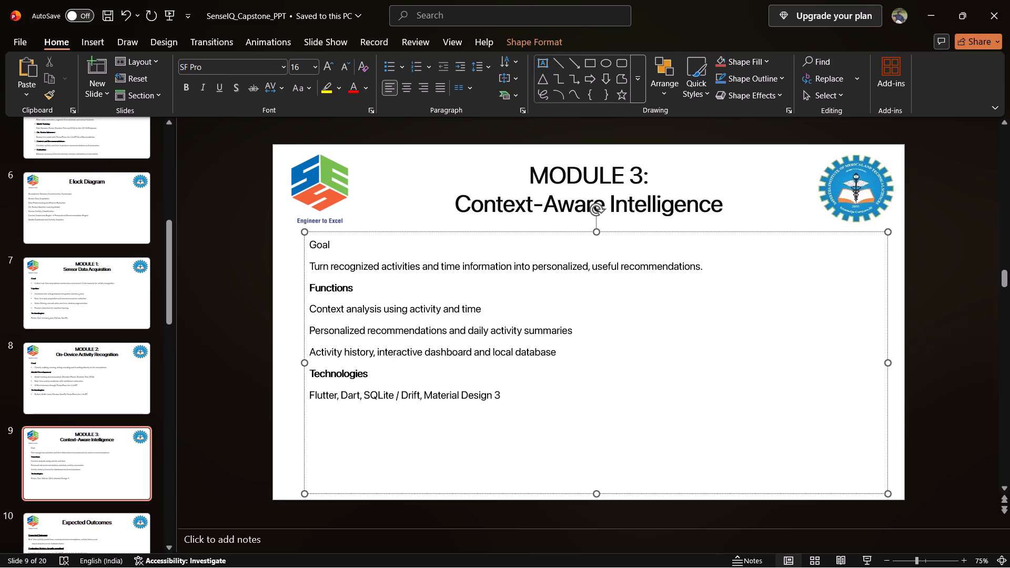
Add bullets to the three lines under Functions, the line under Technologies and the Goal description on the Module 3 slide.
{"action": "left_click_drag", "start_coordinate": [562, 353], "coordinate": [395, 334]}
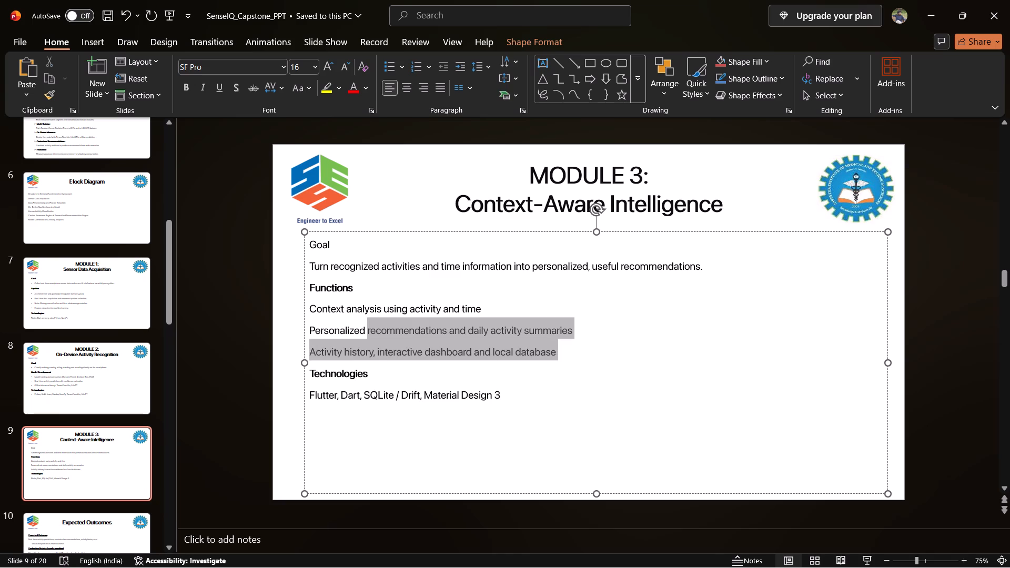
{"action": "left_click_drag", "start_coordinate": [395, 334], "coordinate": [324, 309]}
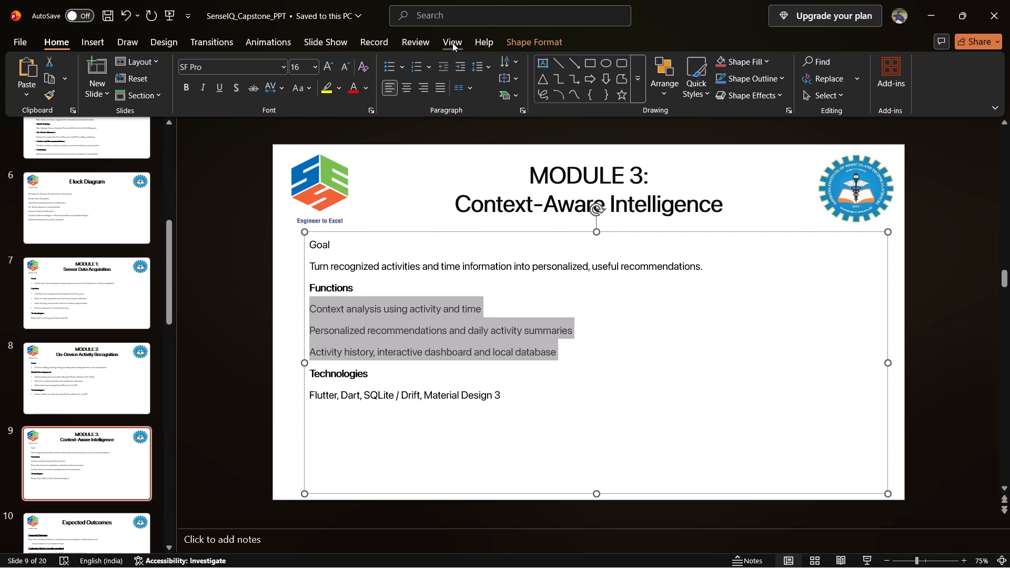
{"action": "left_click", "coordinate": [386, 66]}
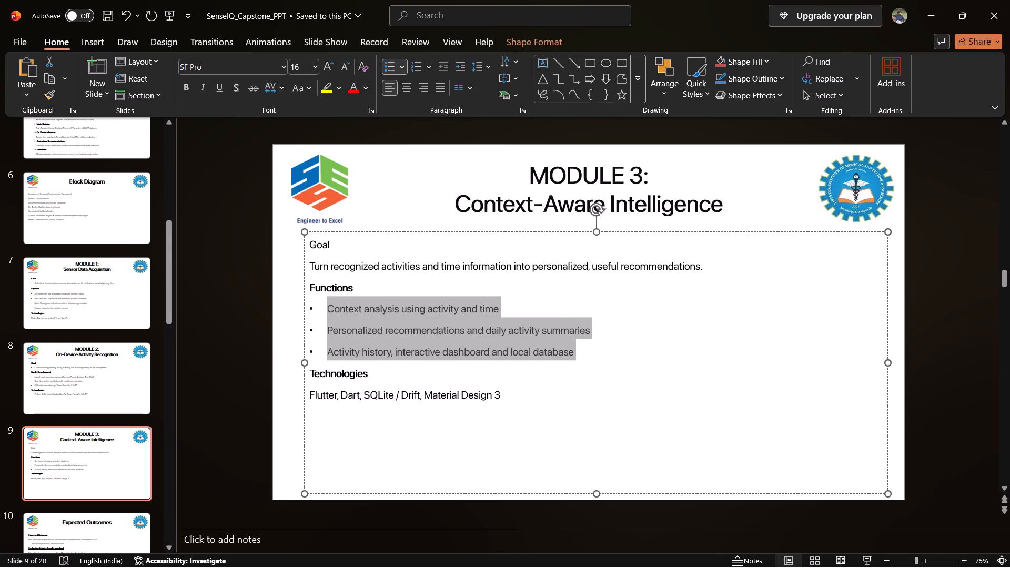
{"action": "left_click_drag", "start_coordinate": [532, 398], "coordinate": [315, 399]}
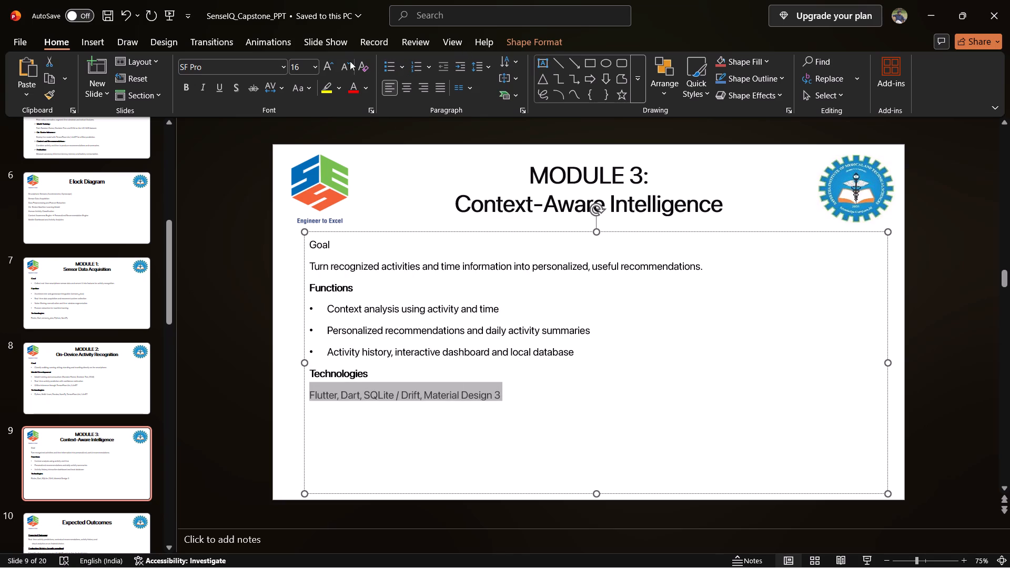
{"action": "left_click", "coordinate": [386, 62]}
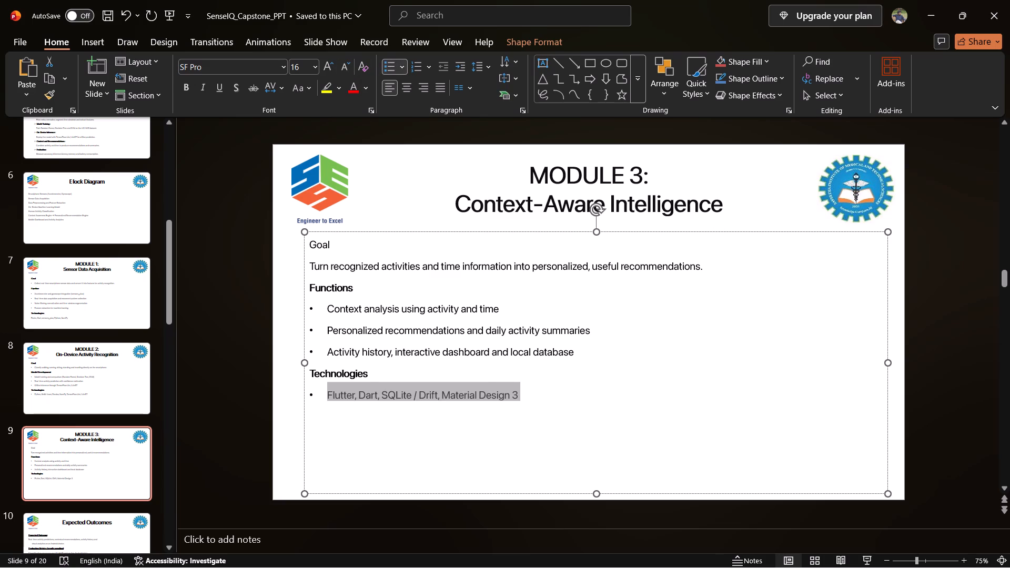
{"action": "left_click_drag", "start_coordinate": [712, 261], "coordinate": [316, 264]}
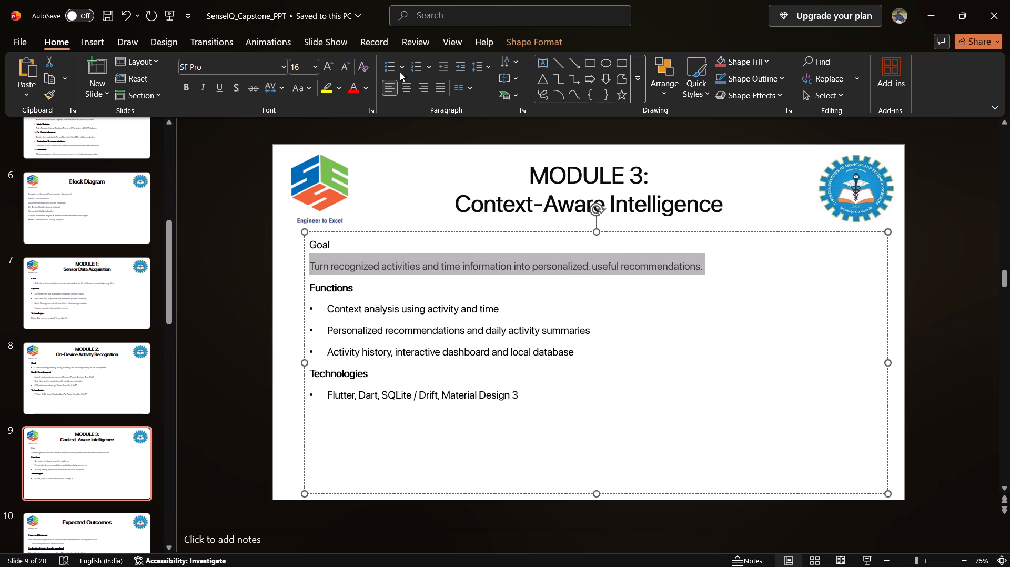
{"action": "left_click", "coordinate": [389, 69]}
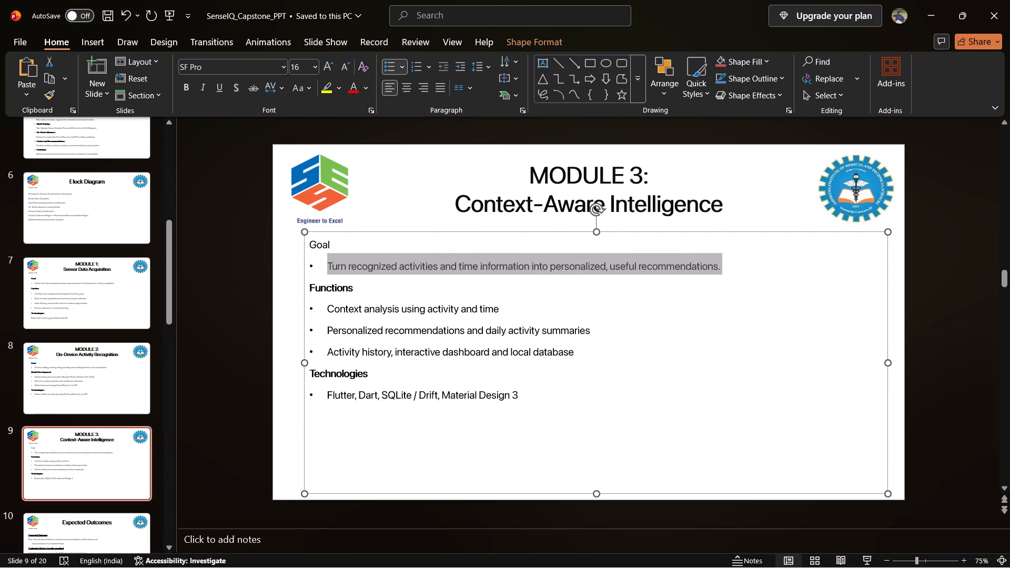
Make the Goal heading on the Module 3 slide bold and set its font size to 18.
{"action": "left_click_drag", "start_coordinate": [339, 245], "coordinate": [310, 244]}
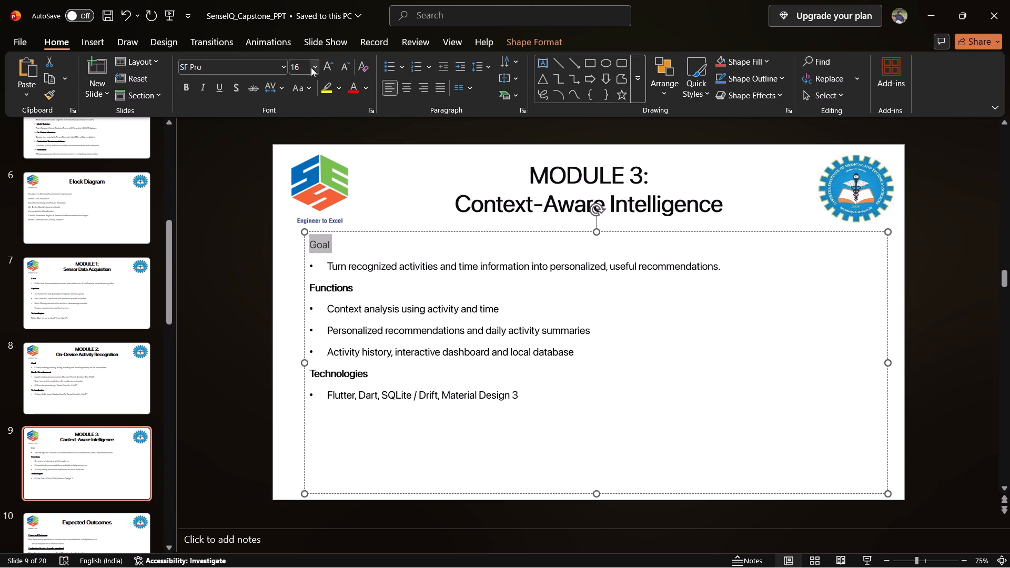
{"action": "left_click", "coordinate": [185, 89]}
{"action": "left_click", "coordinate": [313, 68]}
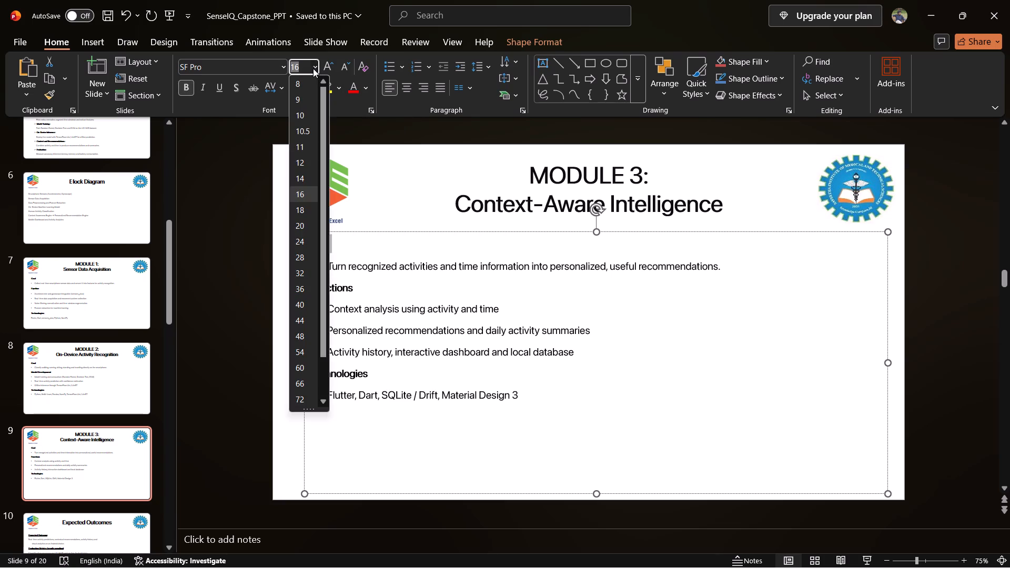
{"action": "left_click", "coordinate": [304, 209]}
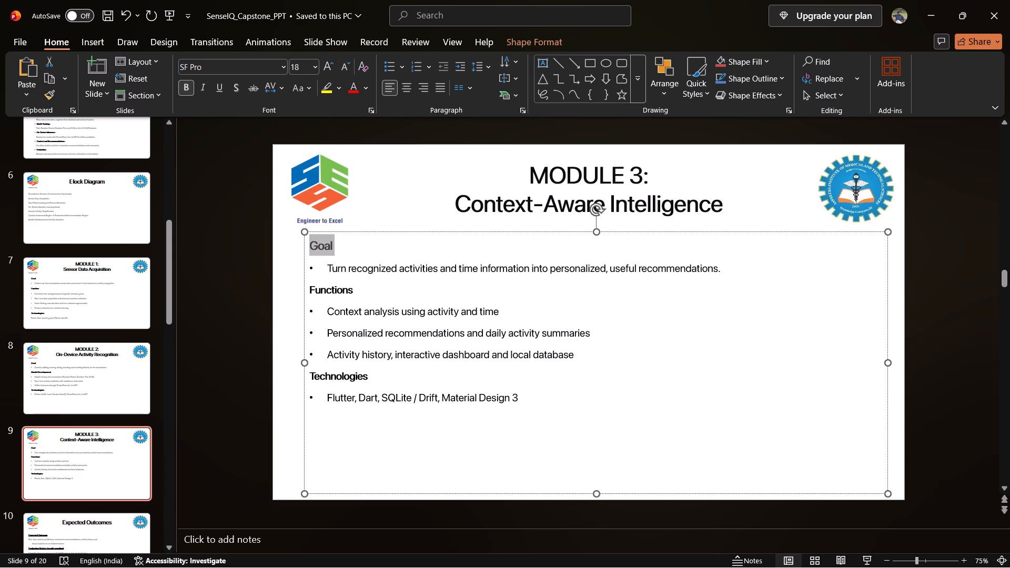
Set the font size of the Functions and Technologies headings on the Module 3 slide to 18.
{"action": "left_click_drag", "start_coordinate": [369, 289], "coordinate": [331, 289]}
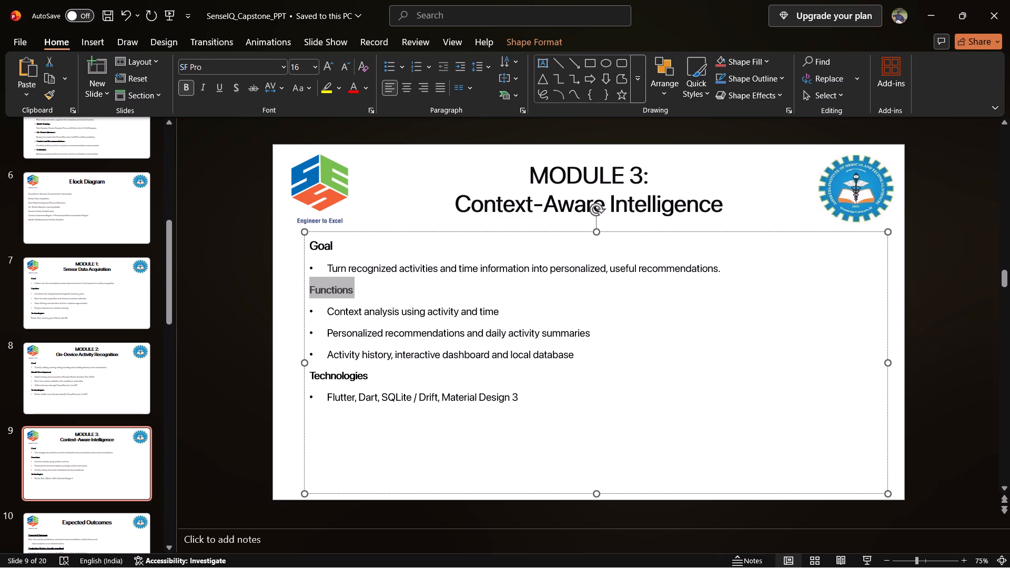
{"action": "left_click_drag", "start_coordinate": [368, 374], "coordinate": [326, 374], "text": "ctrl"}
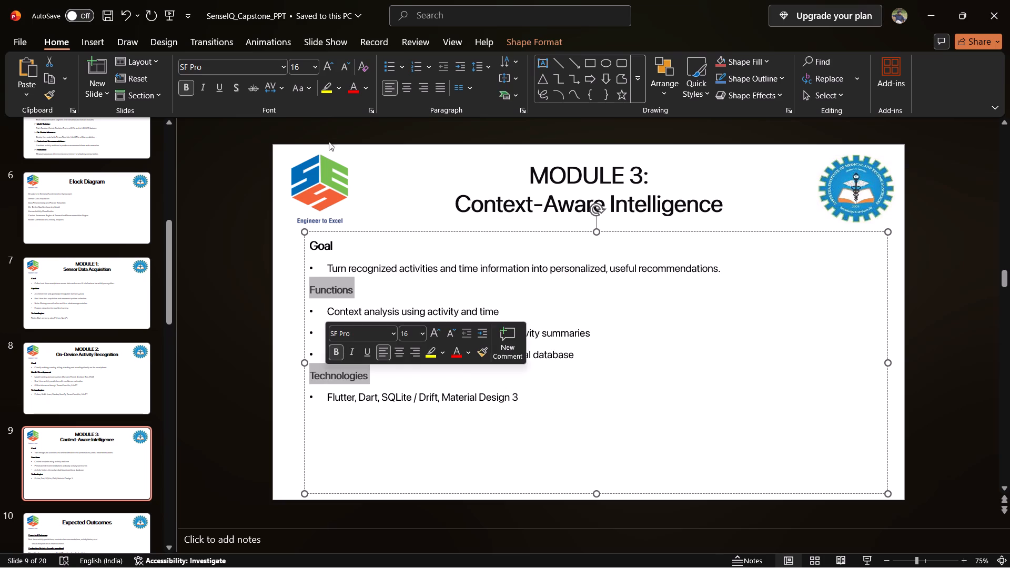
{"action": "left_click", "coordinate": [315, 63]}
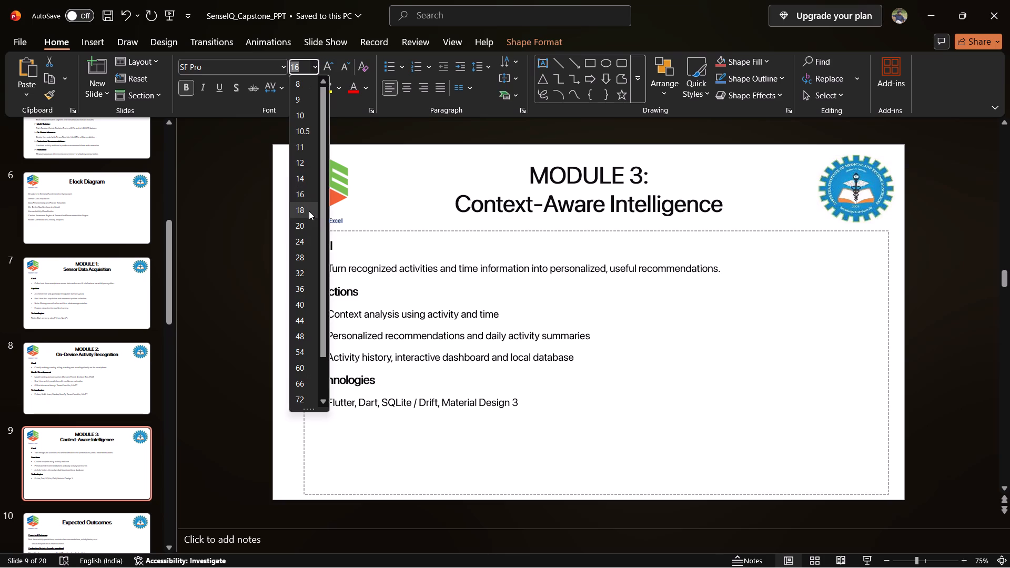
{"action": "left_click", "coordinate": [309, 211]}
{"action": "left_click", "coordinate": [441, 328]}
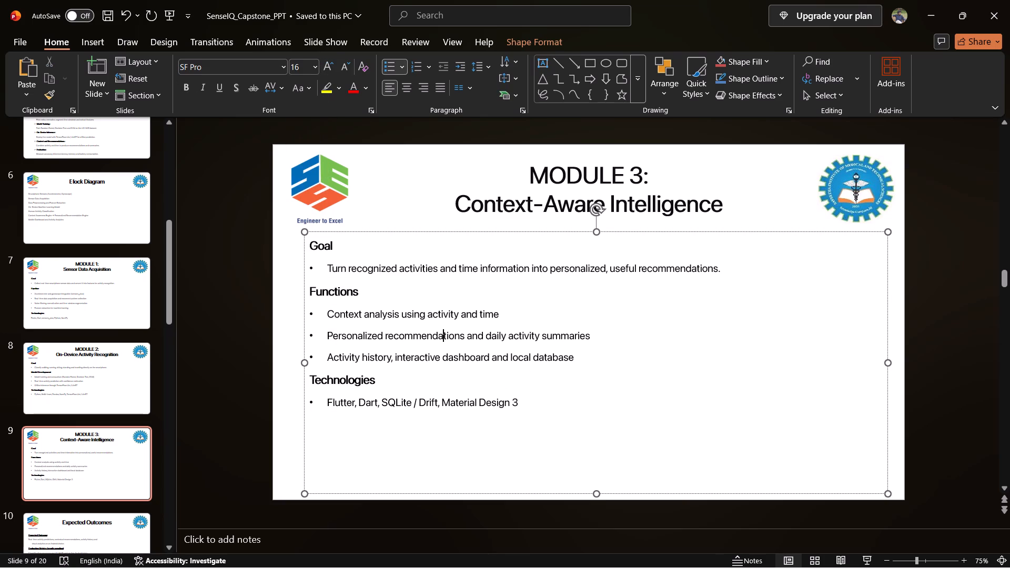
On the Expected Outcomes slide, add a bullet to the description under the Expected Outcome heading.
{"action": "scroll", "coordinate": [92, 469], "scroll_direction": "down", "scroll_amount": 1}
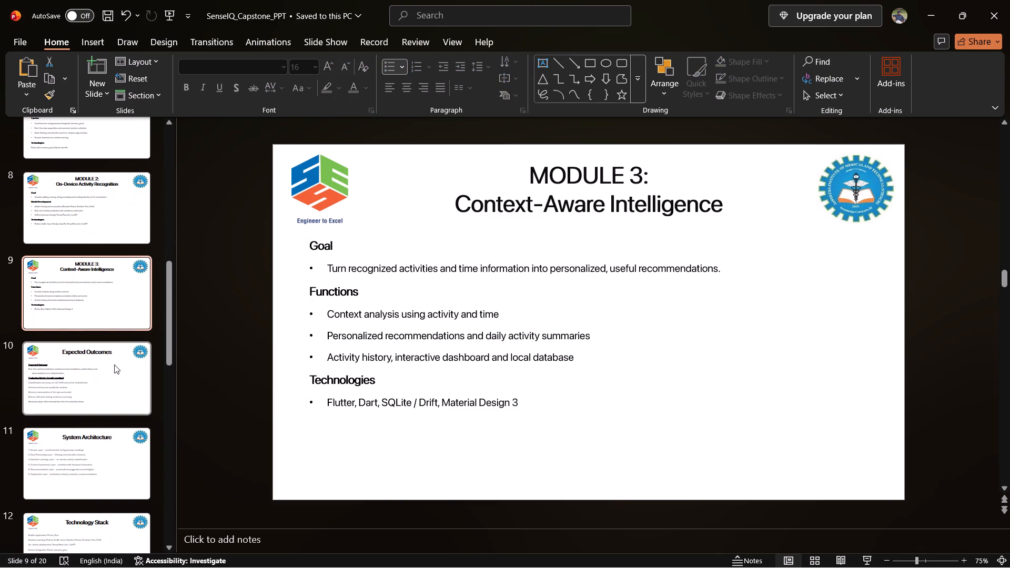
{"action": "left_click", "coordinate": [114, 364]}
{"action": "left_click", "coordinate": [477, 295]}
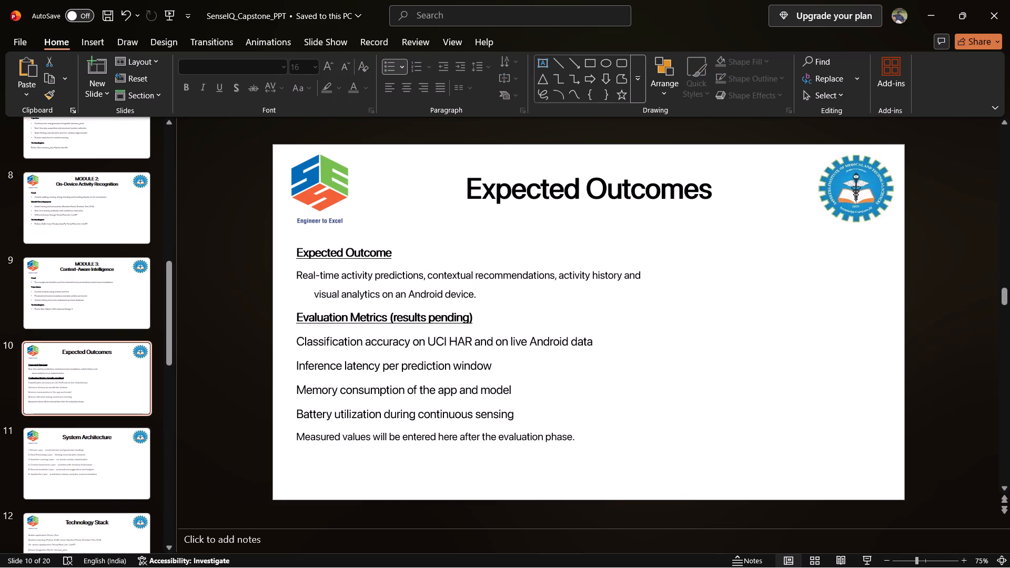
{"action": "left_click", "coordinate": [298, 273]}
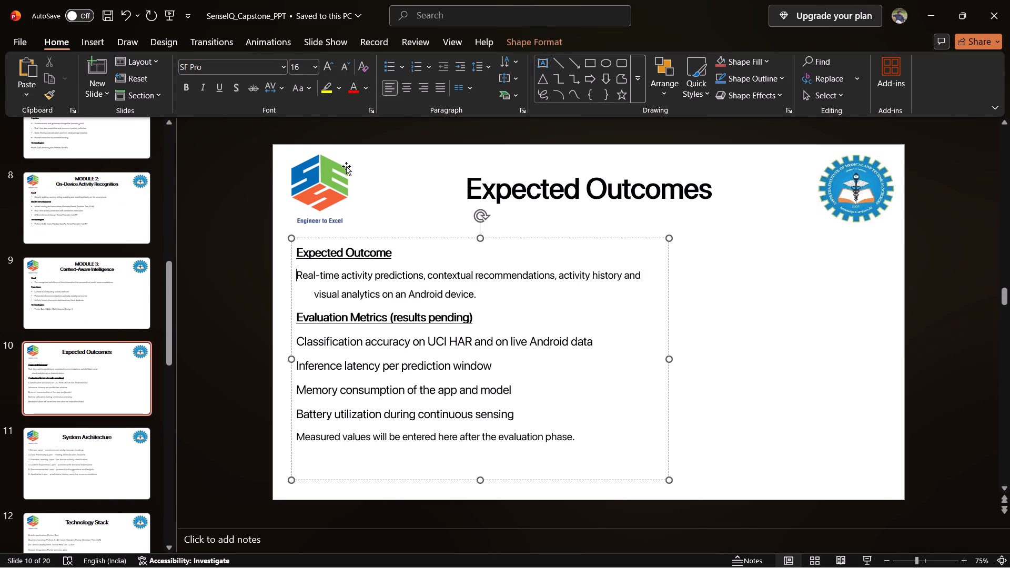
{"action": "left_click", "coordinate": [393, 63]}
Set the font size of the last line, about measured values after the evaluation phase, to 18.
{"action": "left_click", "coordinate": [575, 437]}
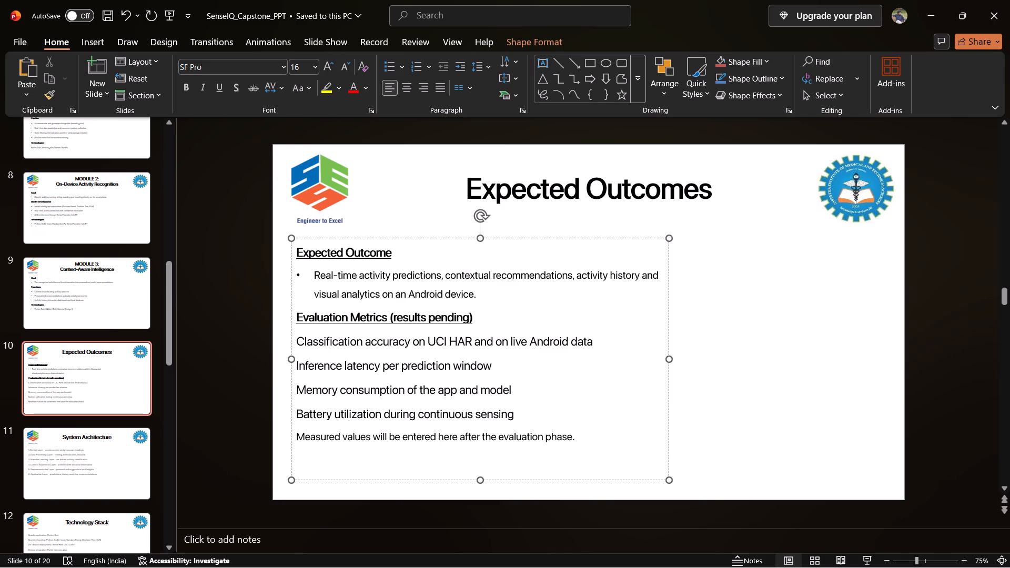
{"action": "left_click", "coordinate": [512, 415]}
{"action": "left_click", "coordinate": [578, 437]}
{"action": "left_click_drag", "start_coordinate": [578, 437], "coordinate": [315, 447]}
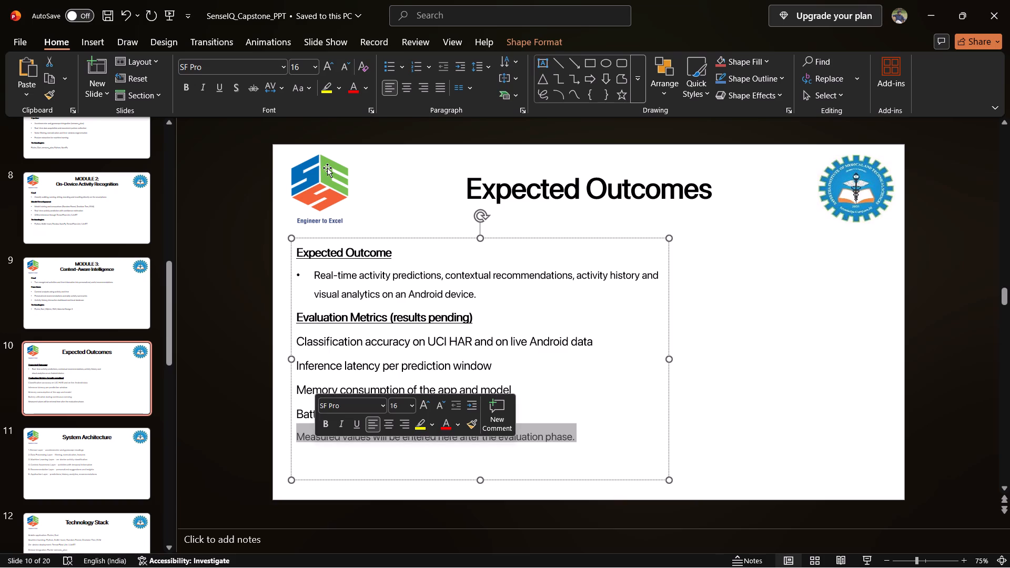
{"action": "left_click", "coordinate": [314, 70]}
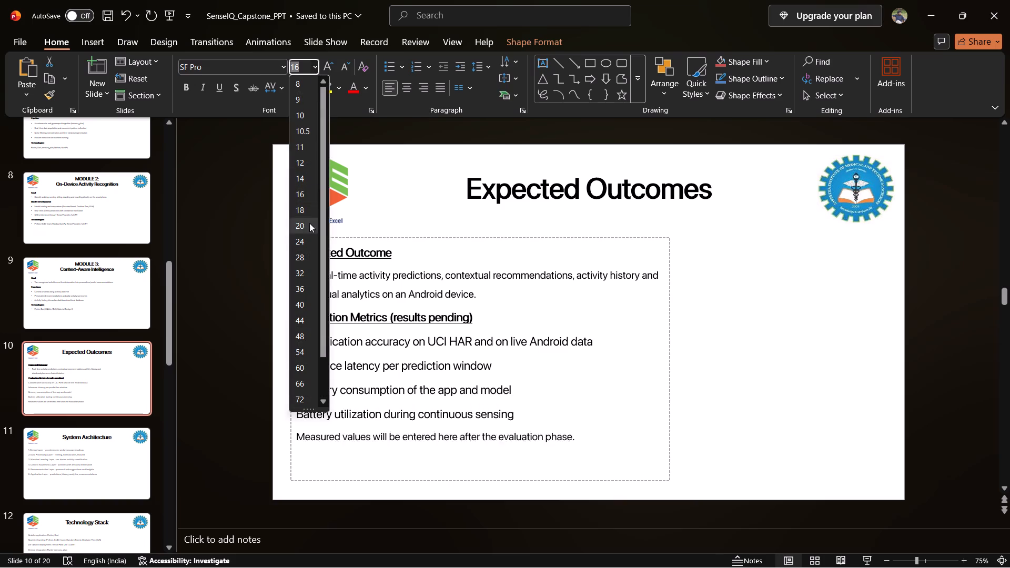
{"action": "left_click", "coordinate": [308, 210]}
Add bullets to the five lines under Evaluation Metrics on the Expected Outcomes slide.
{"action": "left_click_drag", "start_coordinate": [617, 436], "coordinate": [294, 338]}
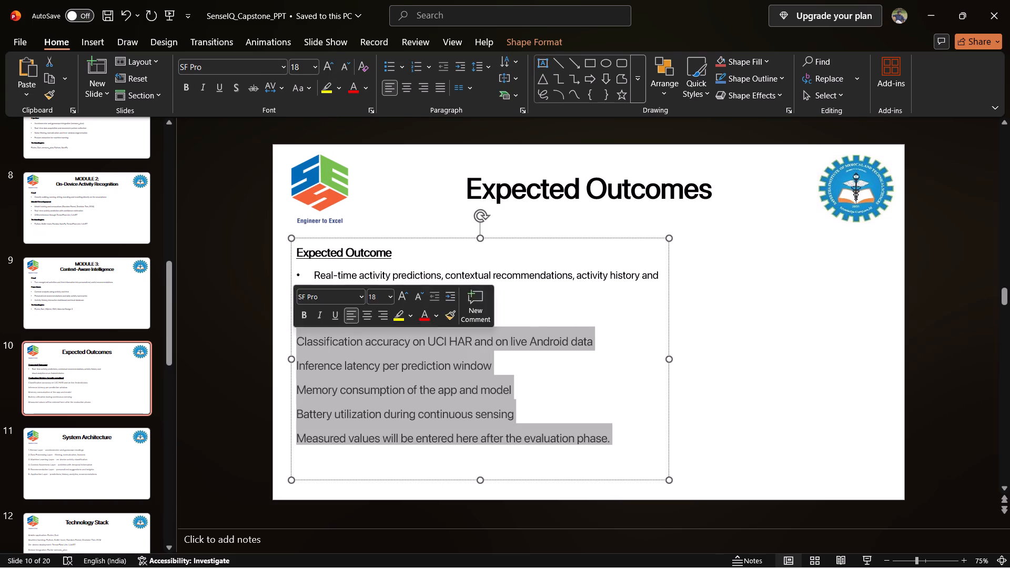
{"action": "left_click", "coordinate": [391, 74]}
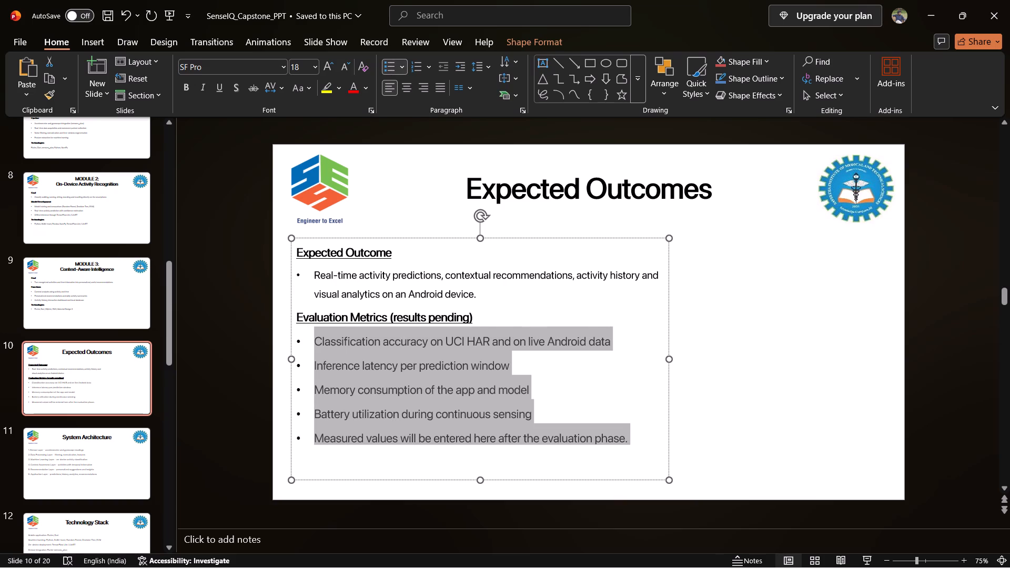
Set the font size of the real-time activity predictions bullet under Expected Outcome to 18.
{"action": "left_click", "coordinate": [473, 291]}
{"action": "left_click_drag", "start_coordinate": [479, 293], "coordinate": [422, 287]}
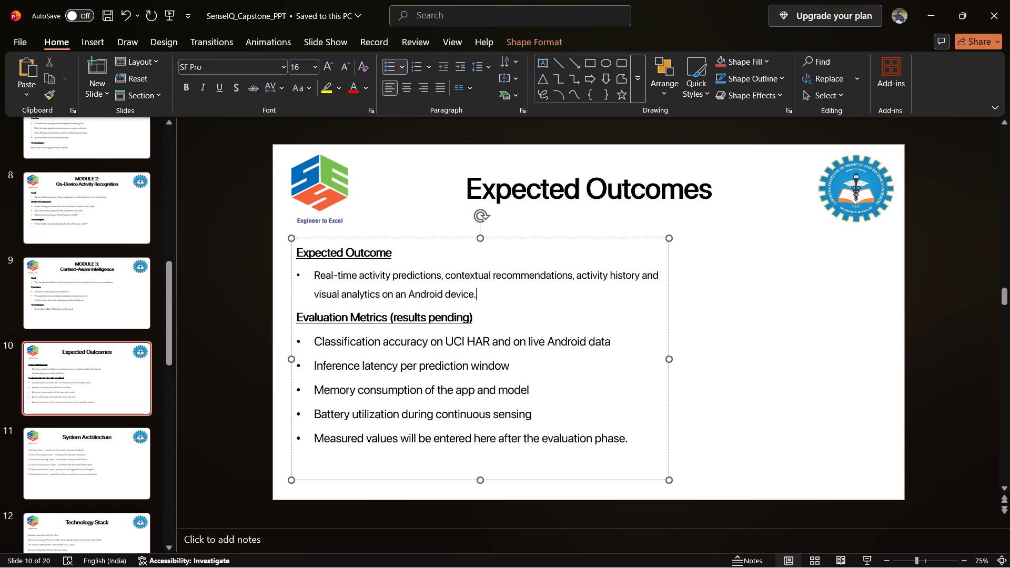
{"action": "left_click_drag", "start_coordinate": [422, 287], "coordinate": [345, 278]}
{"action": "left_click", "coordinate": [314, 64]}
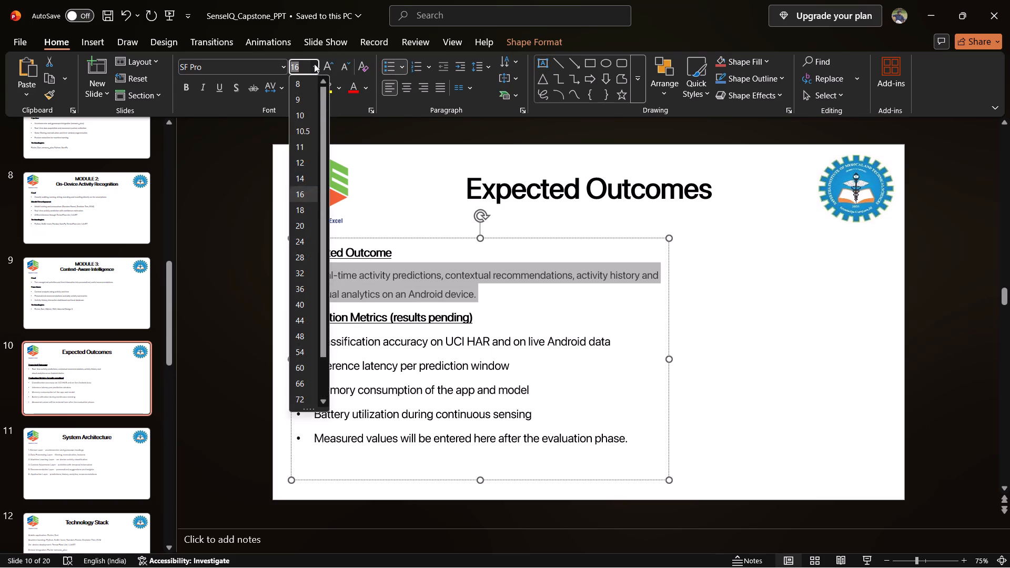
{"action": "left_click", "coordinate": [300, 209]}
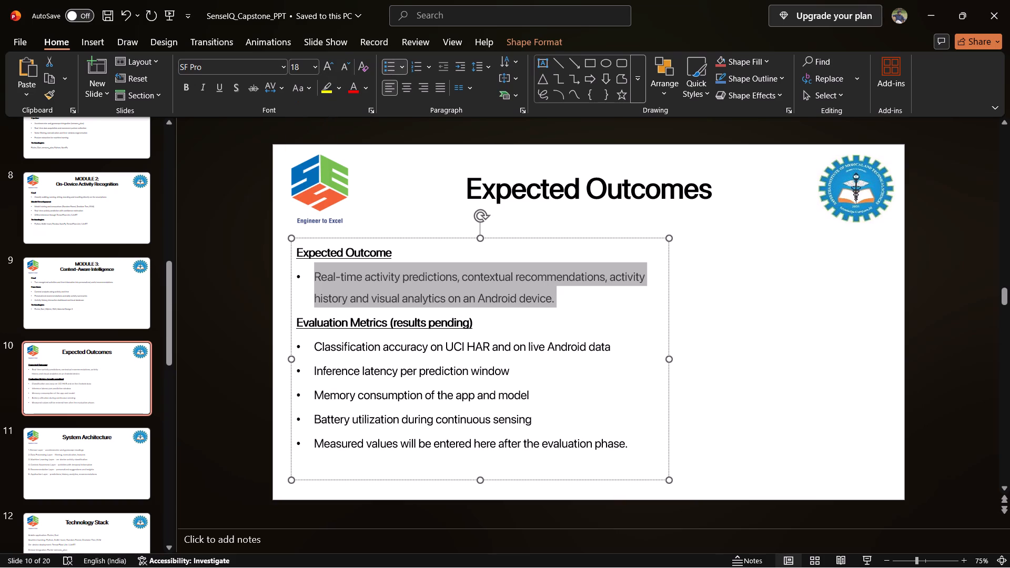
Widen the body text box on the Expected Outcomes slide towards the slide's right edge.
{"action": "left_click_drag", "start_coordinate": [666, 360], "coordinate": [846, 359]}
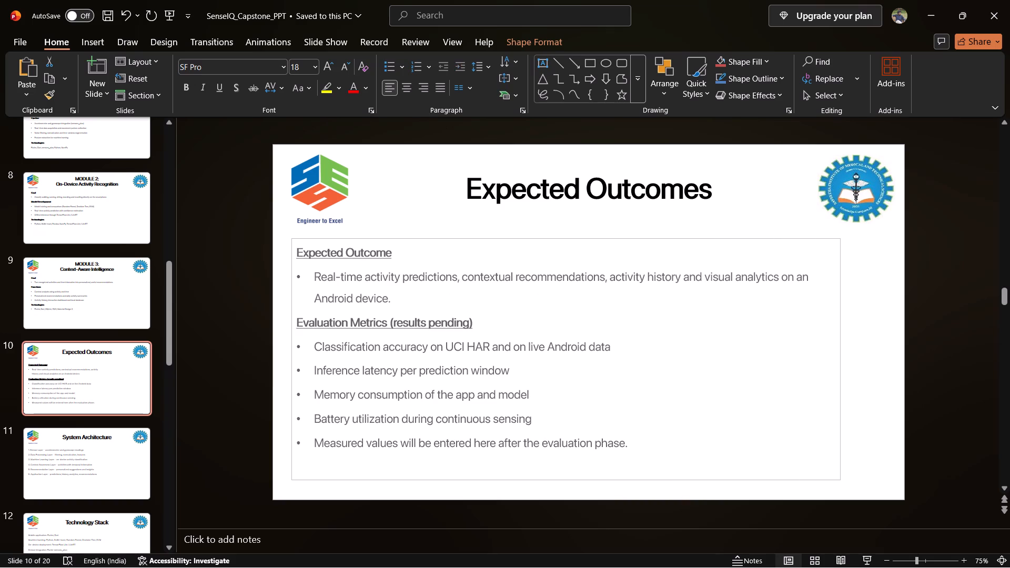
{"action": "left_click_drag", "start_coordinate": [846, 359], "coordinate": [862, 359]}
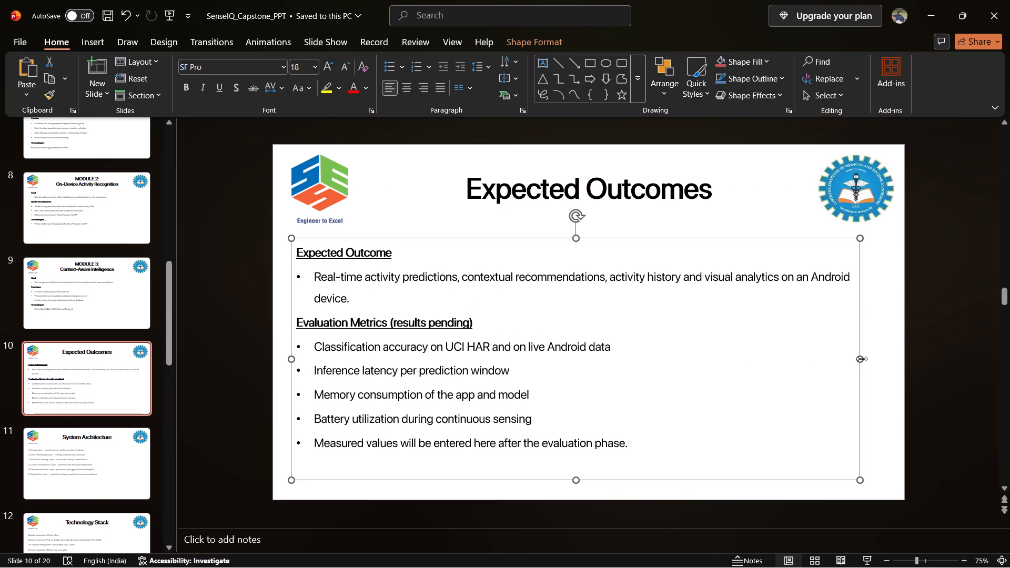
{"action": "left_click", "coordinate": [991, 354]}
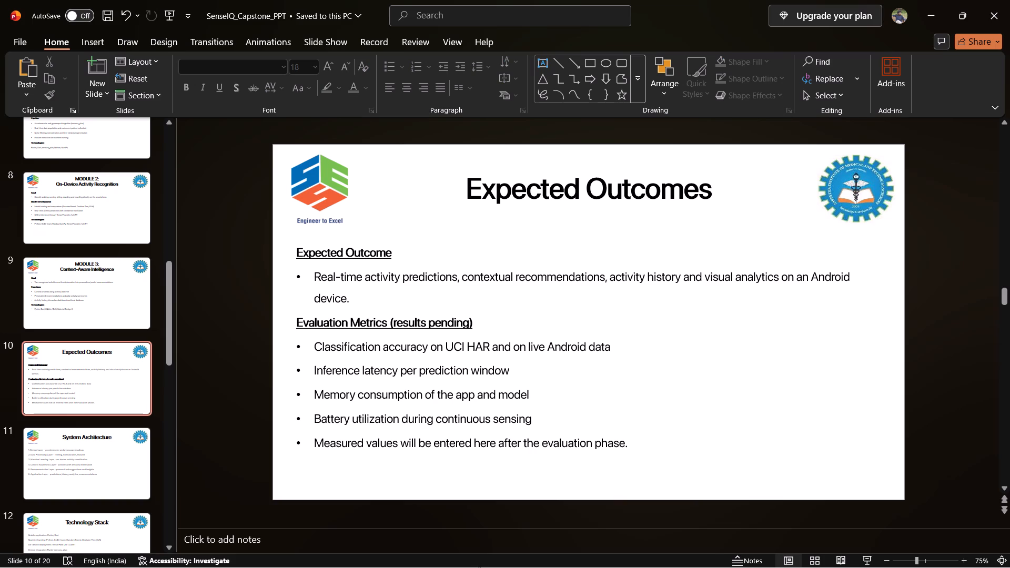
On the System Architecture slide, delete the typed numbers 1 to 6 in front of the six layer lines.
{"action": "left_click", "coordinate": [123, 451]}
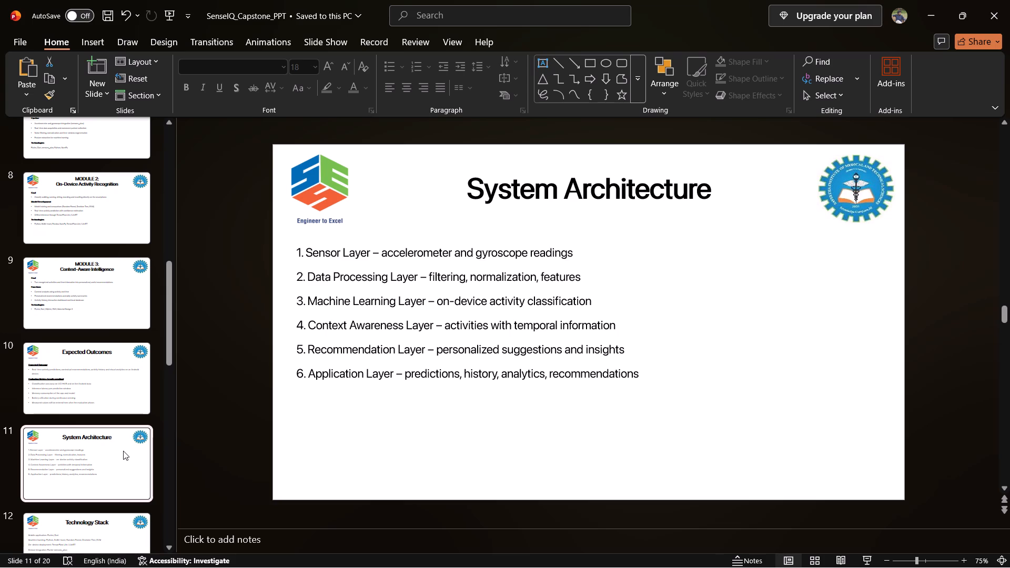
{"action": "left_click_drag", "start_coordinate": [308, 371], "coordinate": [292, 370]}
{"action": "key", "text": "BackSpace"}
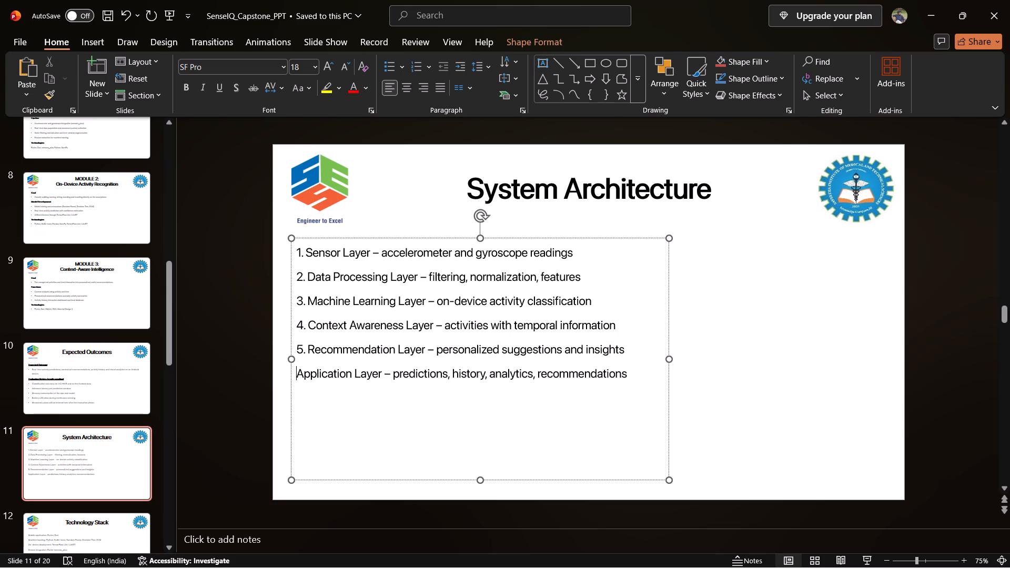
{"action": "left_click_drag", "start_coordinate": [307, 350], "coordinate": [291, 350]}
{"action": "key", "text": "BackSpace"}
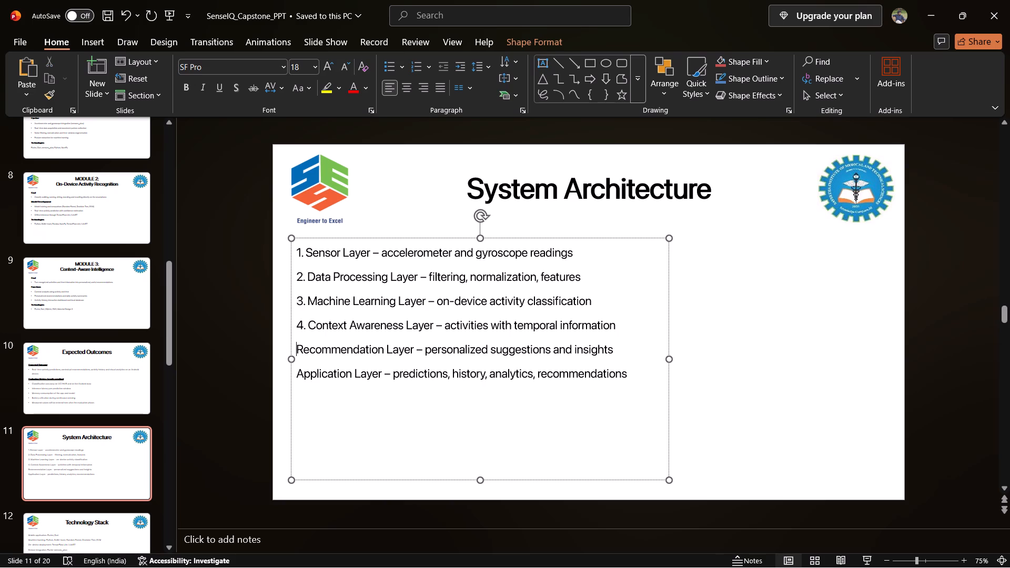
{"action": "left_click_drag", "start_coordinate": [308, 318], "coordinate": [290, 318]}
{"action": "key", "text": "BackSpace"}
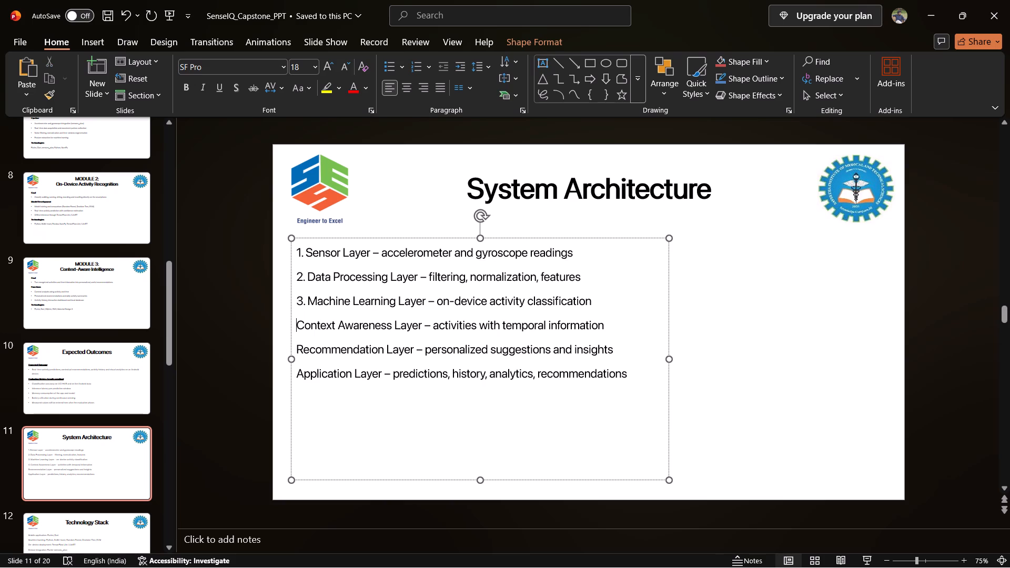
{"action": "left_click_drag", "start_coordinate": [309, 302], "coordinate": [293, 302]}
{"action": "key", "text": "BackSpace"}
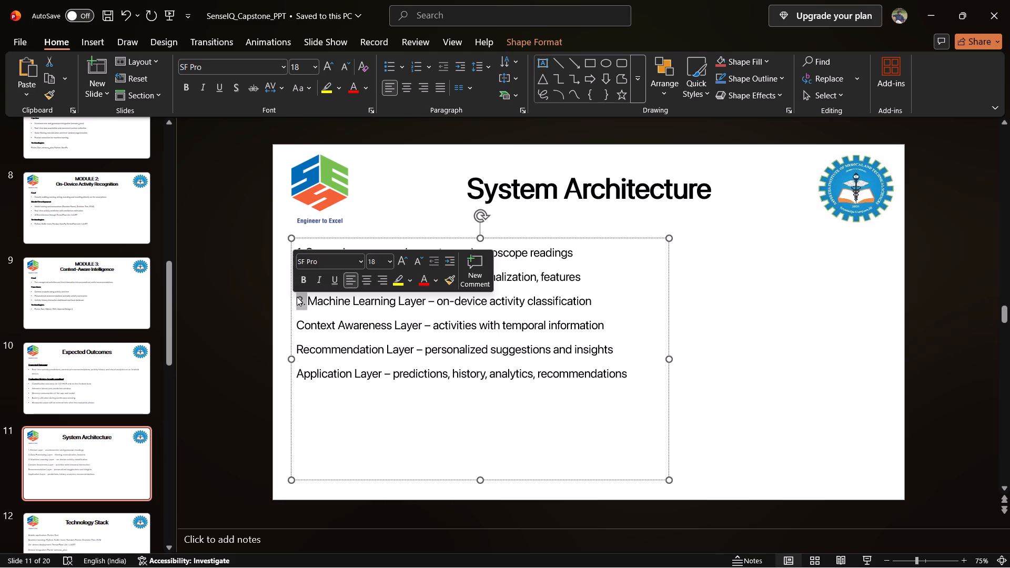
{"action": "key", "text": "BackSpace"}
{"action": "left_click_drag", "start_coordinate": [308, 278], "coordinate": [288, 277]}
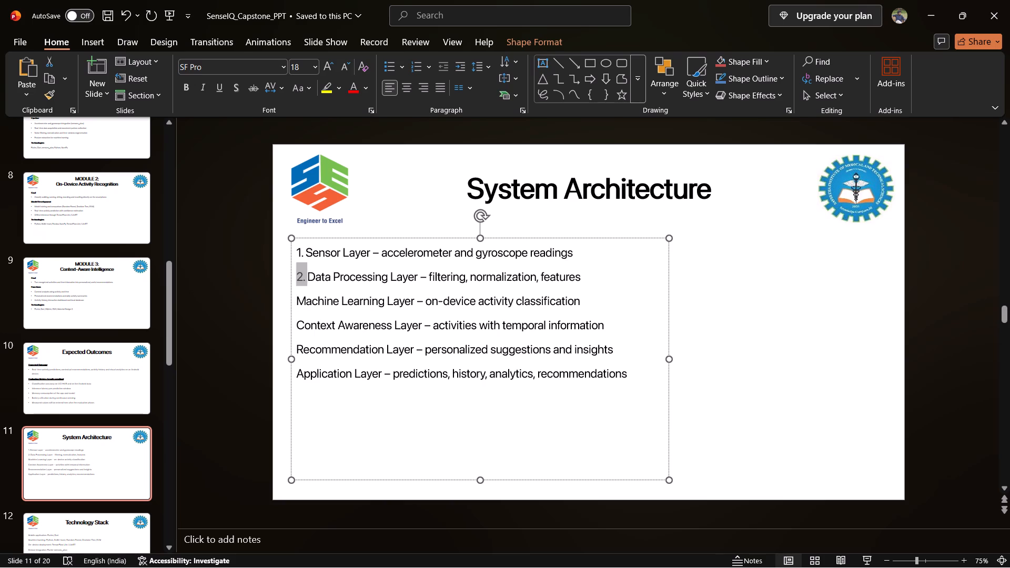
{"action": "left_click_drag", "start_coordinate": [288, 277], "coordinate": [288, 276]}
{"action": "key", "text": "BackSpace"}
{"action": "left_click", "coordinate": [304, 255]}
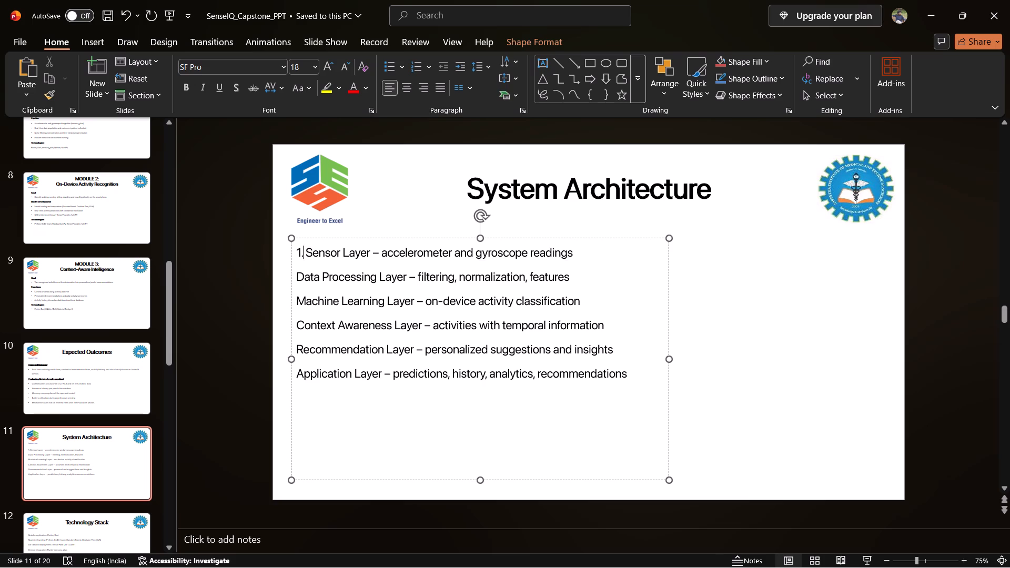
{"action": "left_click_drag", "start_coordinate": [307, 255], "coordinate": [291, 255]}
{"action": "key", "text": "BackSpace"}
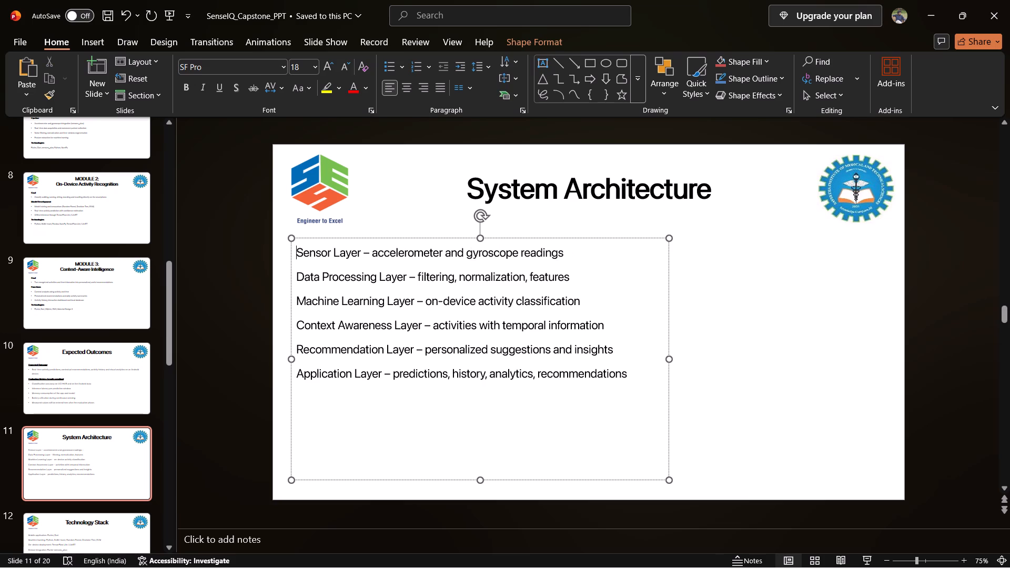
Bold the six layer names, from Sensor Layer to Application Layer, leaving their descriptions after the dashes regular.
{"action": "left_click", "coordinate": [380, 374]}
{"action": "left_click_drag", "start_coordinate": [381, 374], "coordinate": [319, 372]}
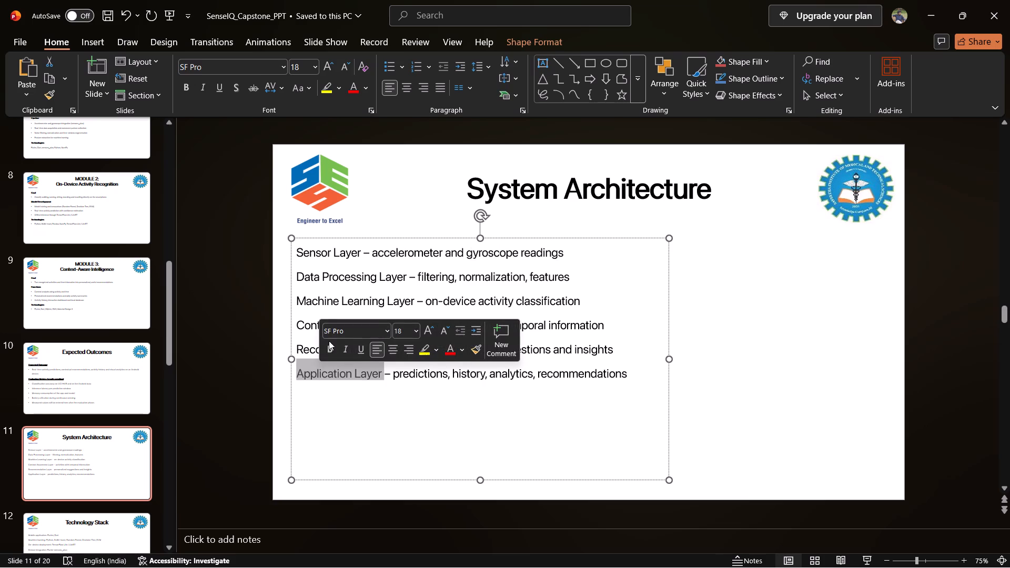
{"action": "left_click", "coordinate": [327, 344]}
{"action": "left_click_drag", "start_coordinate": [365, 251], "coordinate": [309, 252]}
{"action": "left_click", "coordinate": [320, 227]}
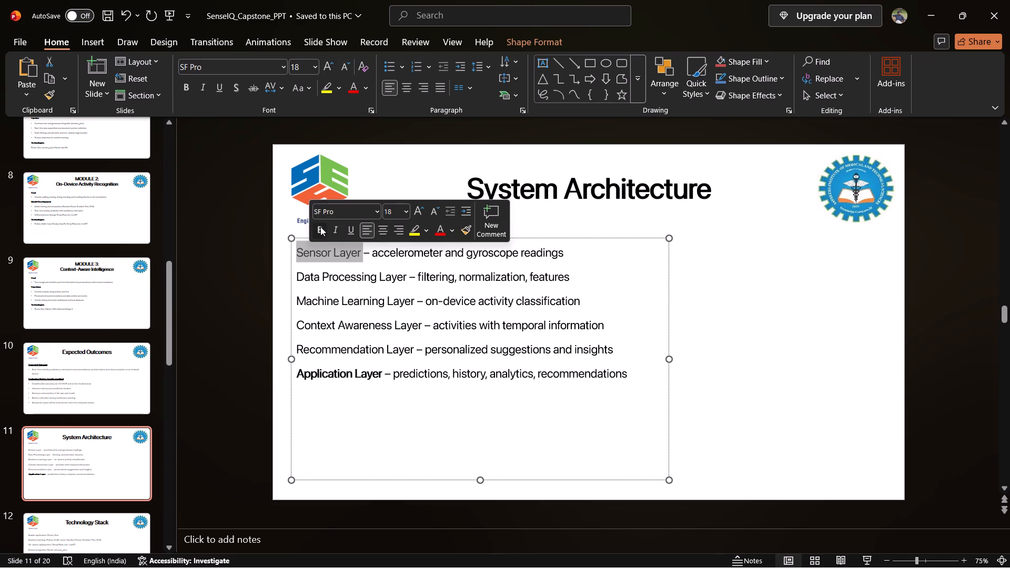
{"action": "left_click_drag", "start_coordinate": [406, 281], "coordinate": [304, 283]}
{"action": "left_click", "coordinate": [320, 255]}
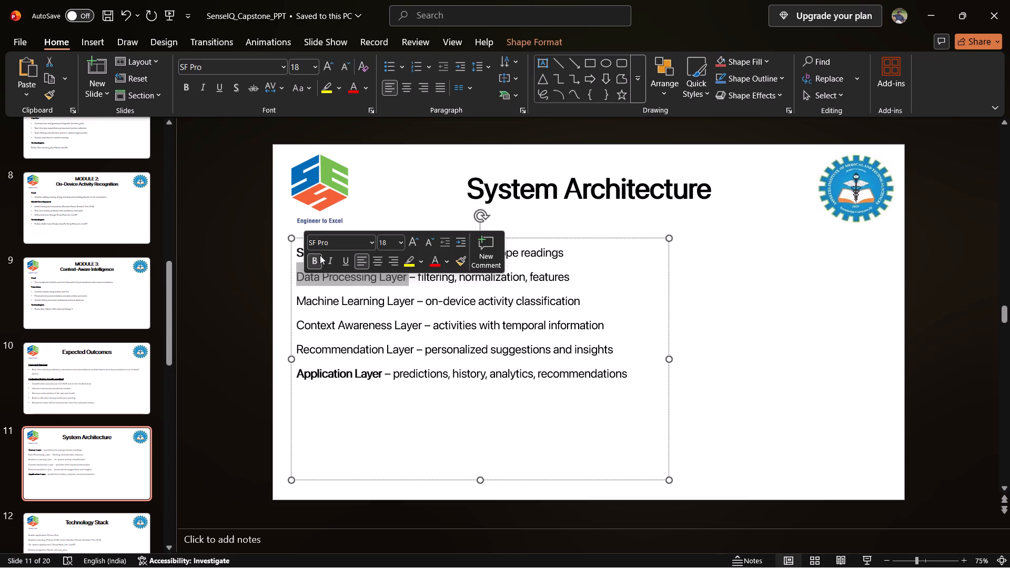
{"action": "left_click_drag", "start_coordinate": [416, 306], "coordinate": [325, 307]}
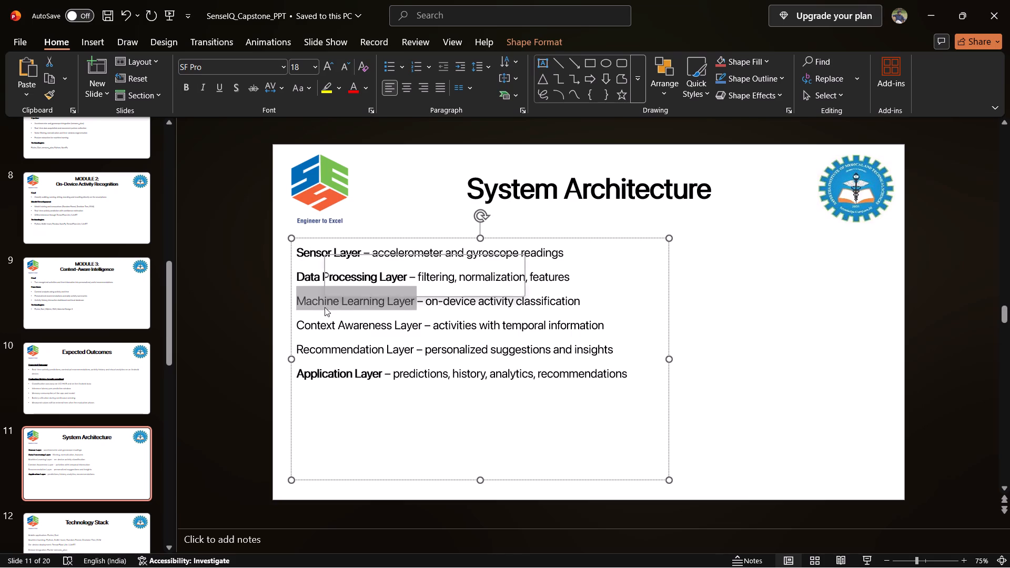
{"action": "left_click", "coordinate": [329, 285]}
{"action": "left_click_drag", "start_coordinate": [422, 328], "coordinate": [325, 328]}
{"action": "left_click", "coordinate": [329, 302]}
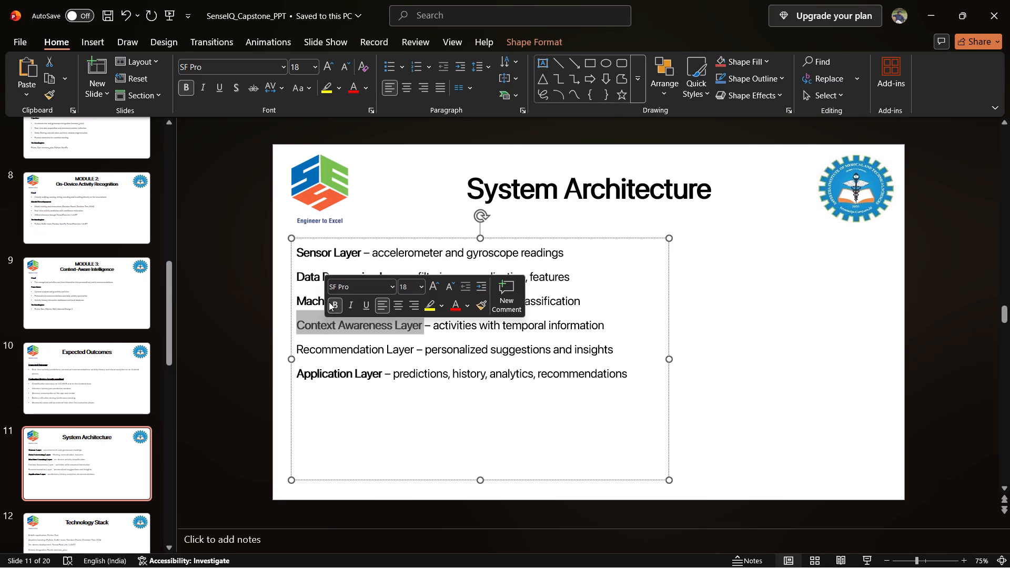
{"action": "left_click_drag", "start_coordinate": [412, 350], "coordinate": [406, 349]}
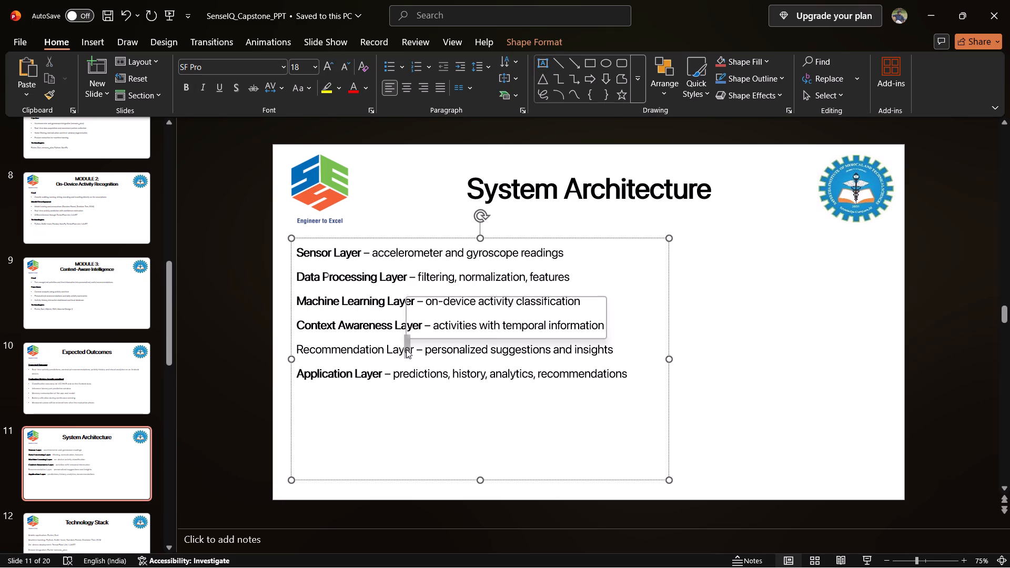
{"action": "left_click_drag", "start_coordinate": [413, 349], "coordinate": [322, 343]}
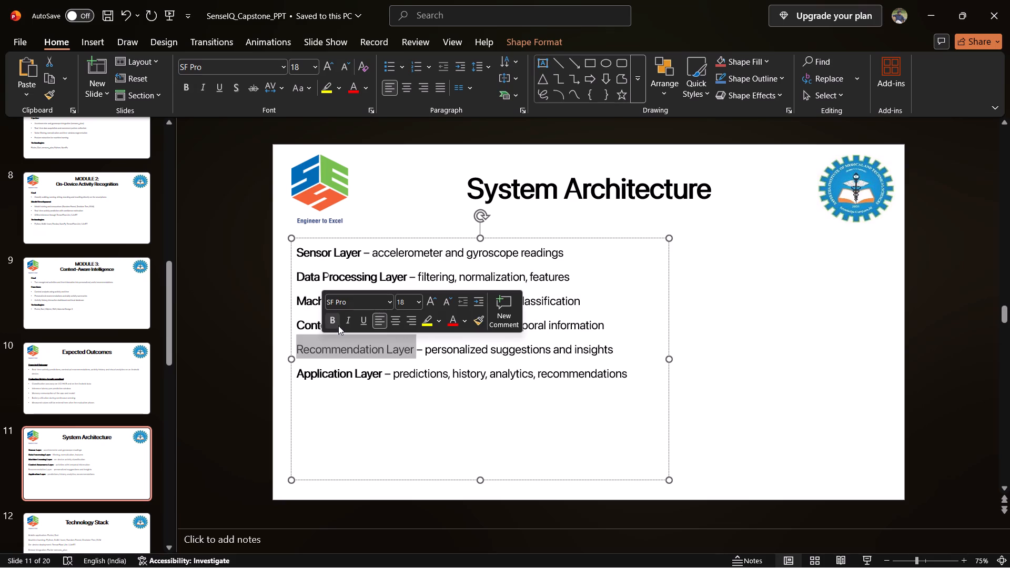
{"action": "left_click", "coordinate": [338, 324]}
Add bullets to all six layer lines on the System Architecture slide.
{"action": "left_click", "coordinate": [577, 363]}
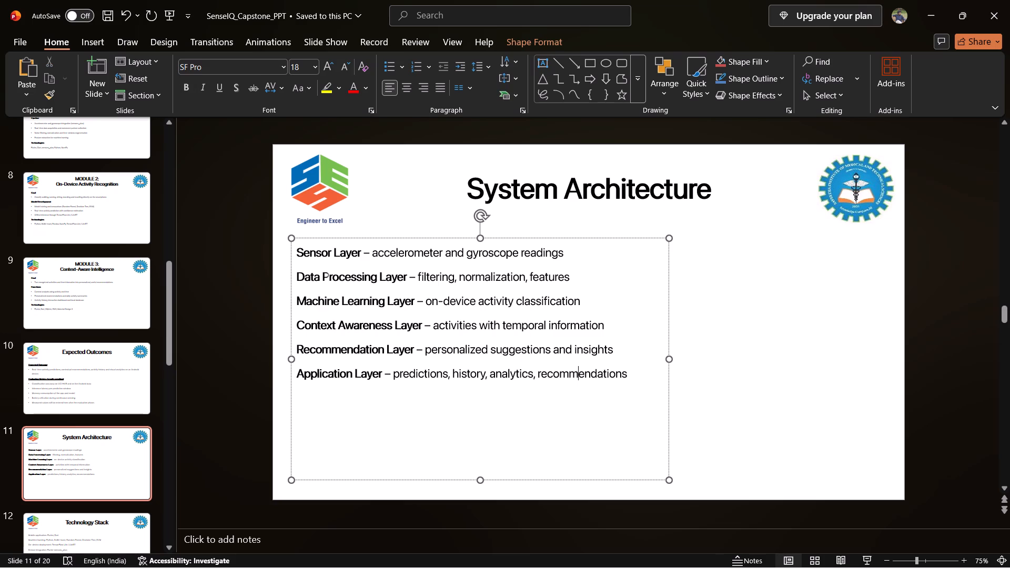
{"action": "left_click", "coordinate": [668, 343]}
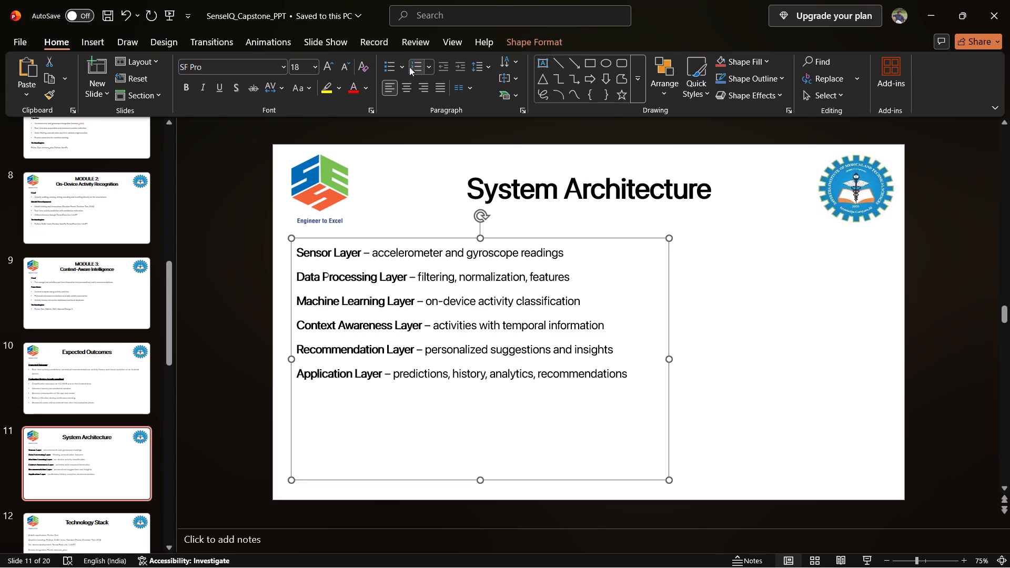
{"action": "left_click", "coordinate": [385, 65]}
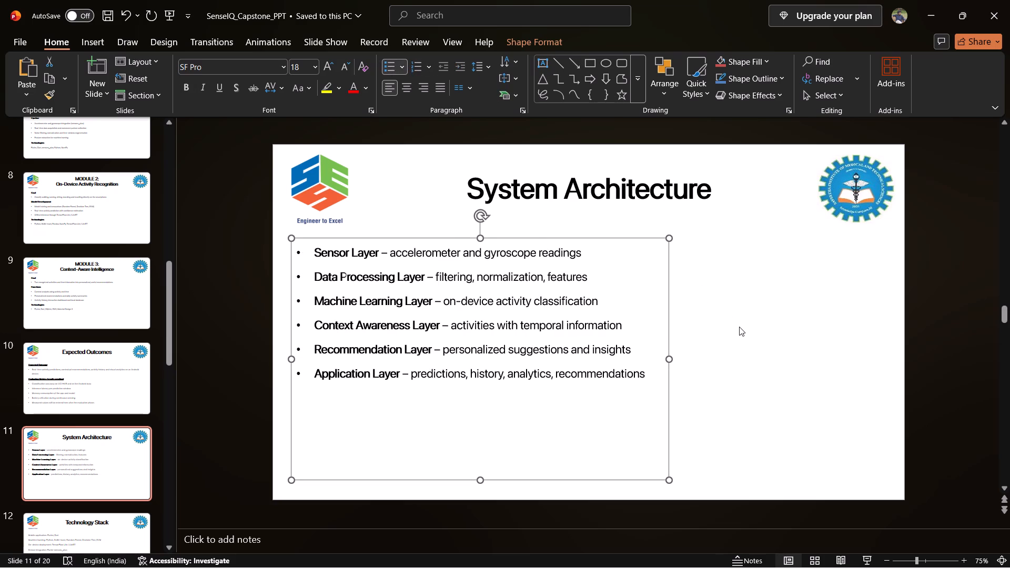
{"action": "left_click", "coordinate": [739, 327]}
Widen the System Architecture body text box towards the slide's right edge, ending below the college emblem.
{"action": "left_click", "coordinate": [648, 323]}
{"action": "left_click", "coordinate": [608, 329]}
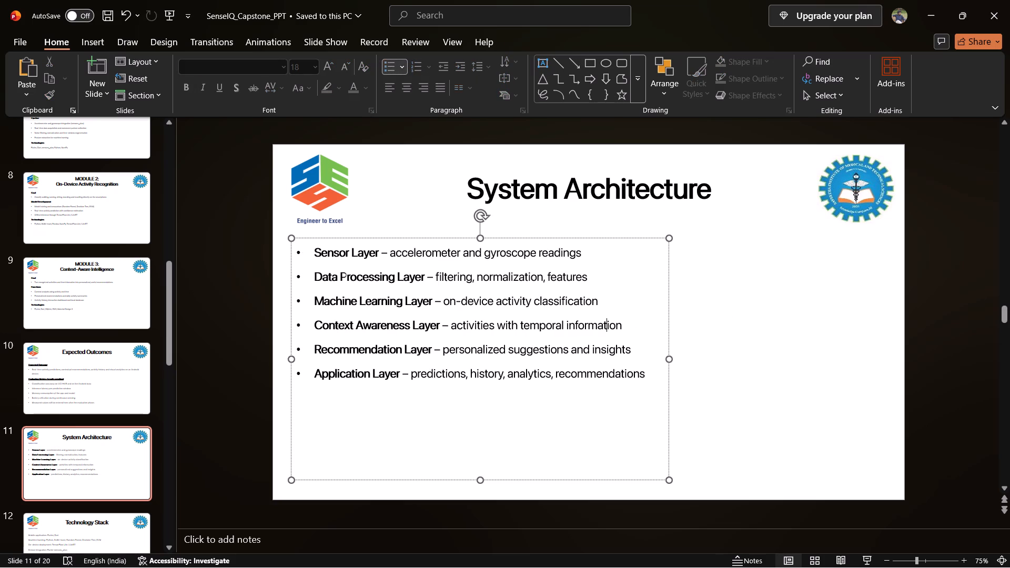
{"action": "left_click_drag", "start_coordinate": [670, 357], "coordinate": [834, 363]}
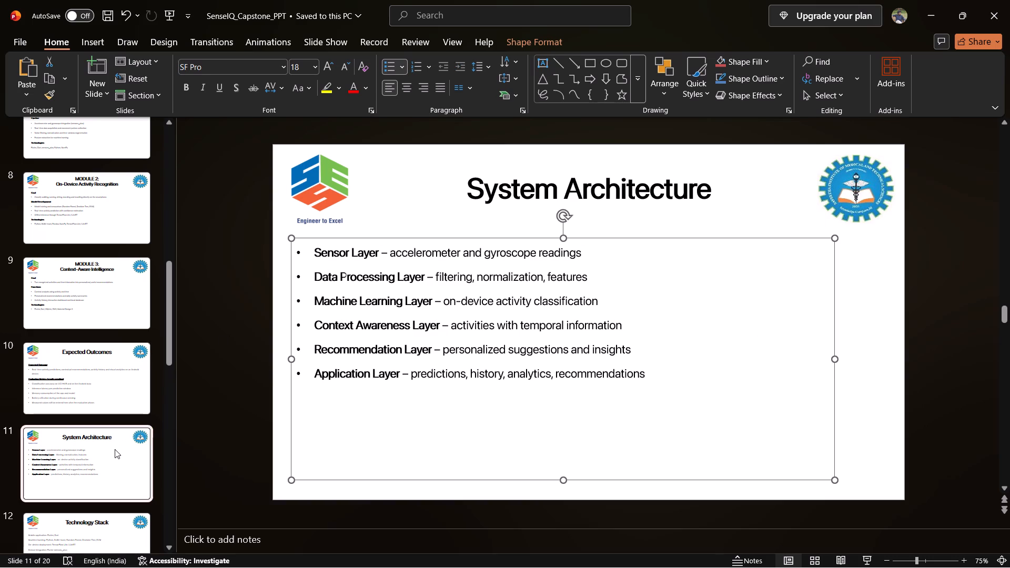
Delete the Implementation Plan, Novelty and Innovation, and Dataset slides from the presentation.
{"action": "left_click", "coordinate": [115, 449]}
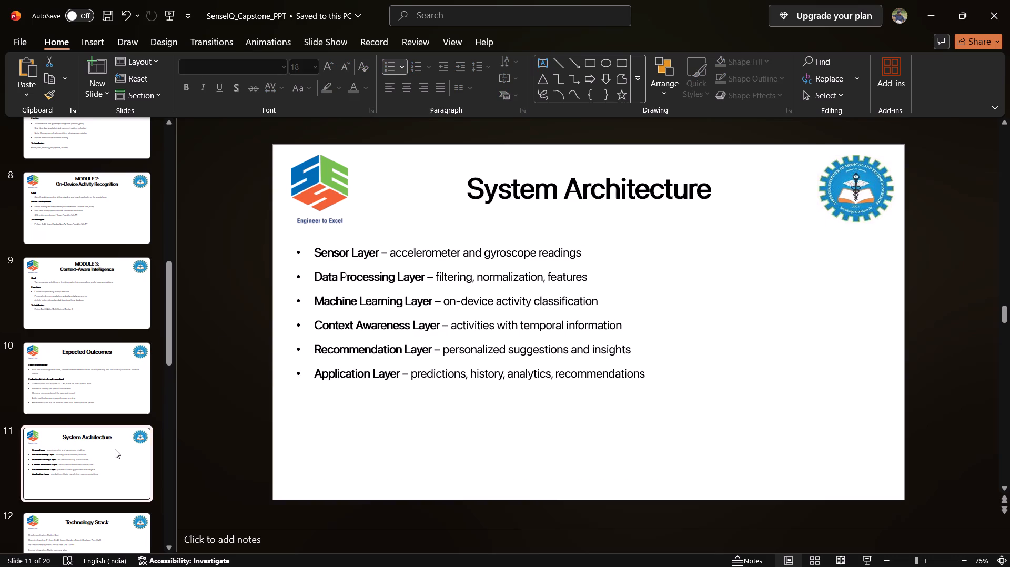
{"action": "left_click", "coordinate": [115, 449]}
{"action": "scroll", "coordinate": [115, 449], "scroll_direction": "down", "scroll_amount": 2}
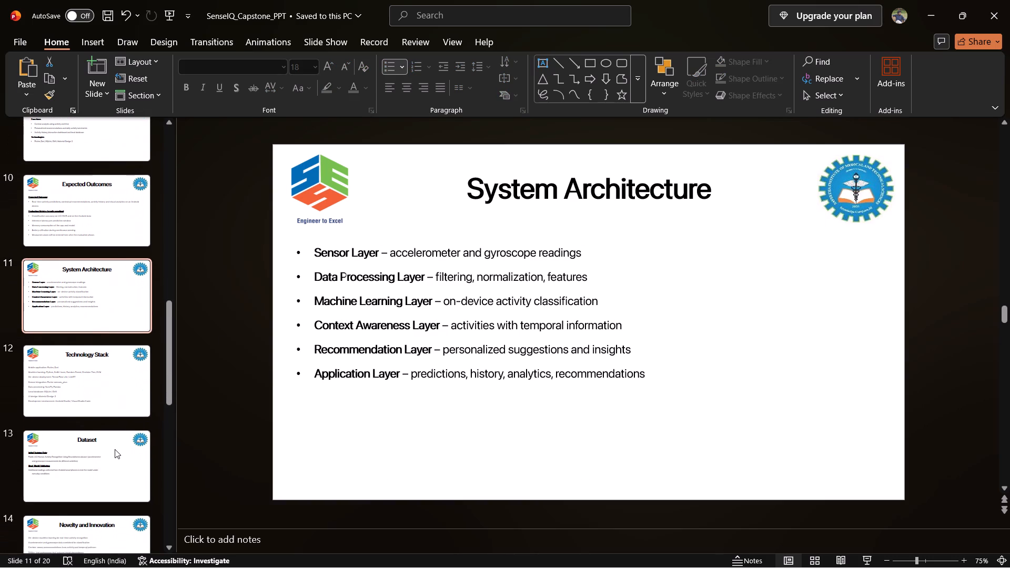
{"action": "left_click", "coordinate": [73, 435]}
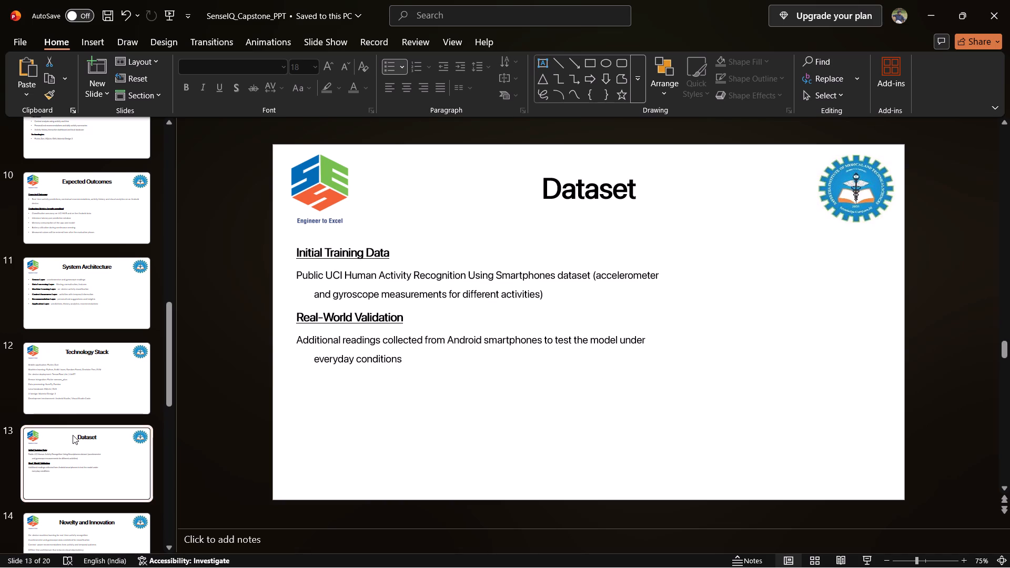
{"action": "scroll", "coordinate": [73, 435], "scroll_direction": "down", "scroll_amount": 2}
{"action": "left_click", "coordinate": [92, 346]}
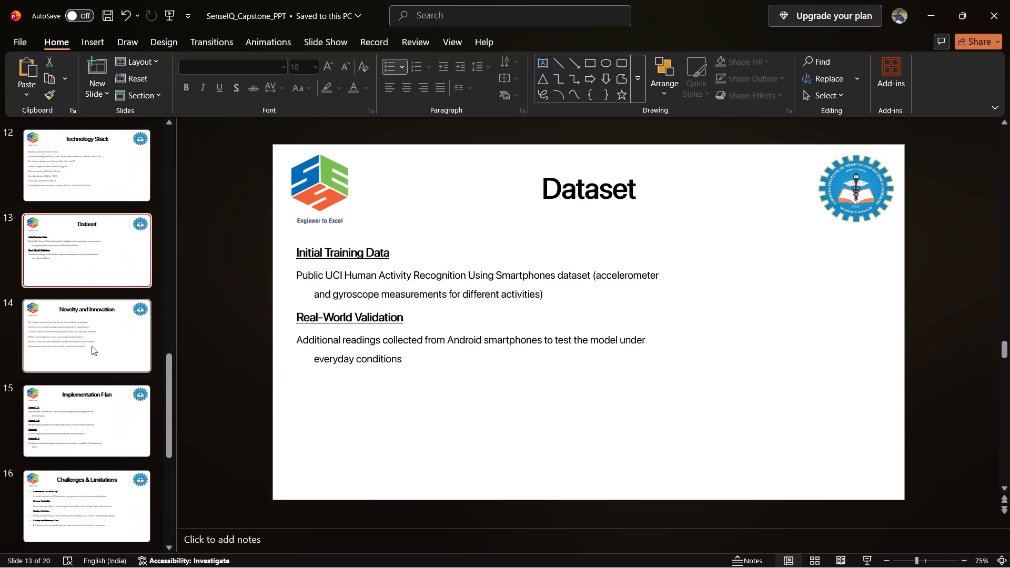
{"action": "left_click", "coordinate": [83, 402]}
{"action": "scroll", "coordinate": [83, 402], "scroll_direction": "down", "scroll_amount": 1}
{"action": "left_click", "coordinate": [111, 320]}
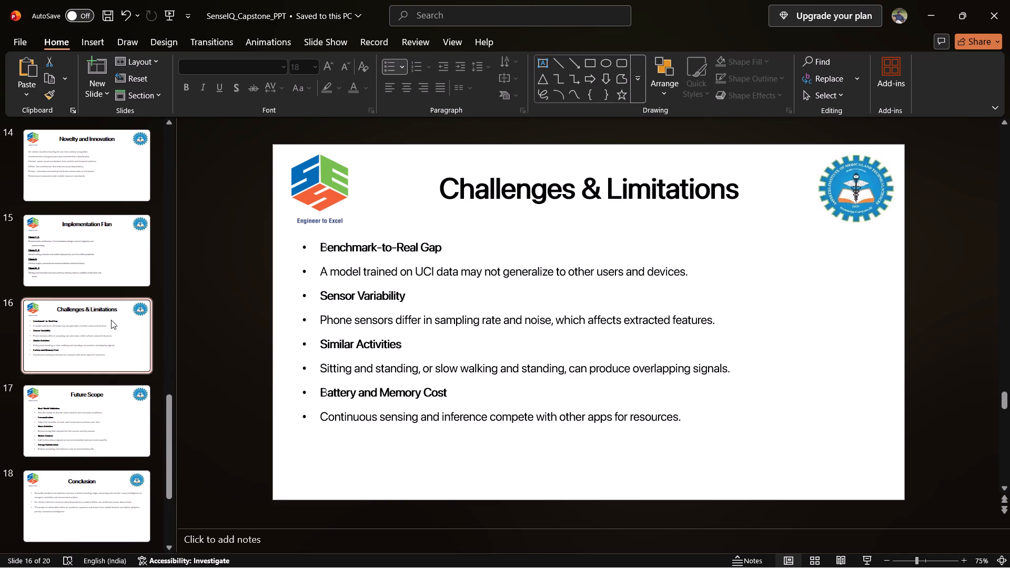
{"action": "left_click", "coordinate": [124, 224]}
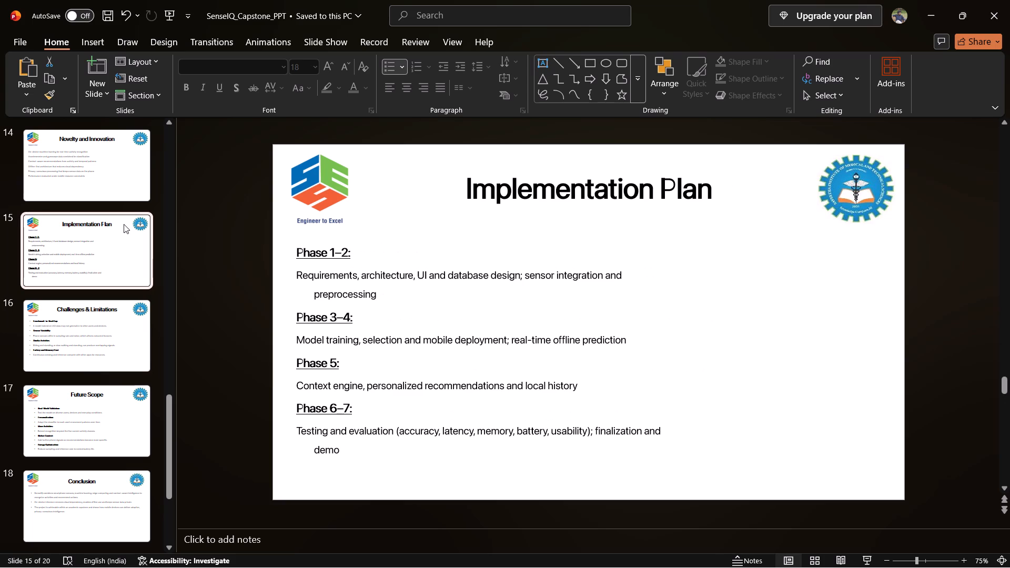
{"action": "key", "text": "Delete"}
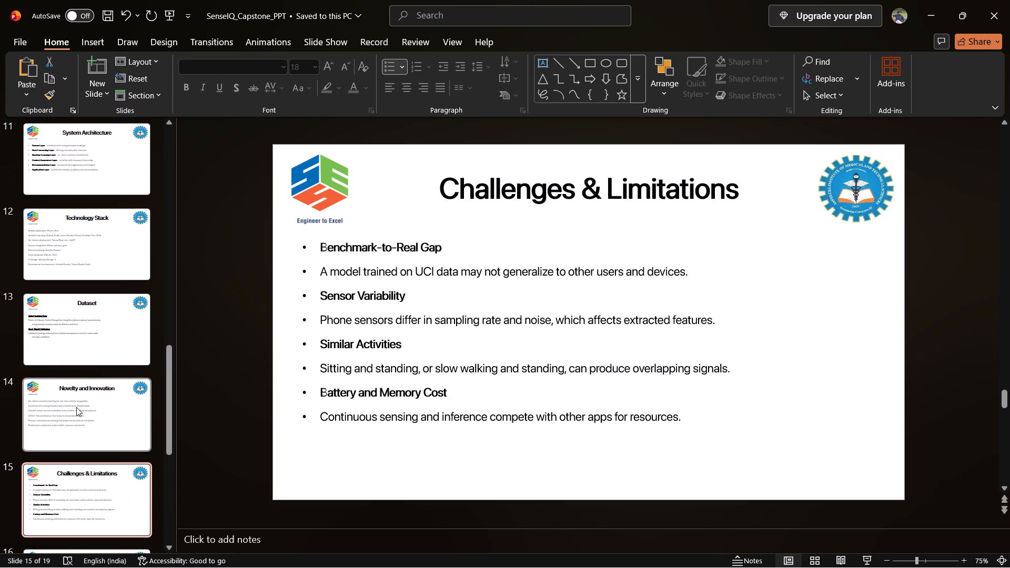
{"action": "left_click", "coordinate": [76, 408]}
{"action": "key", "text": "Delete"}
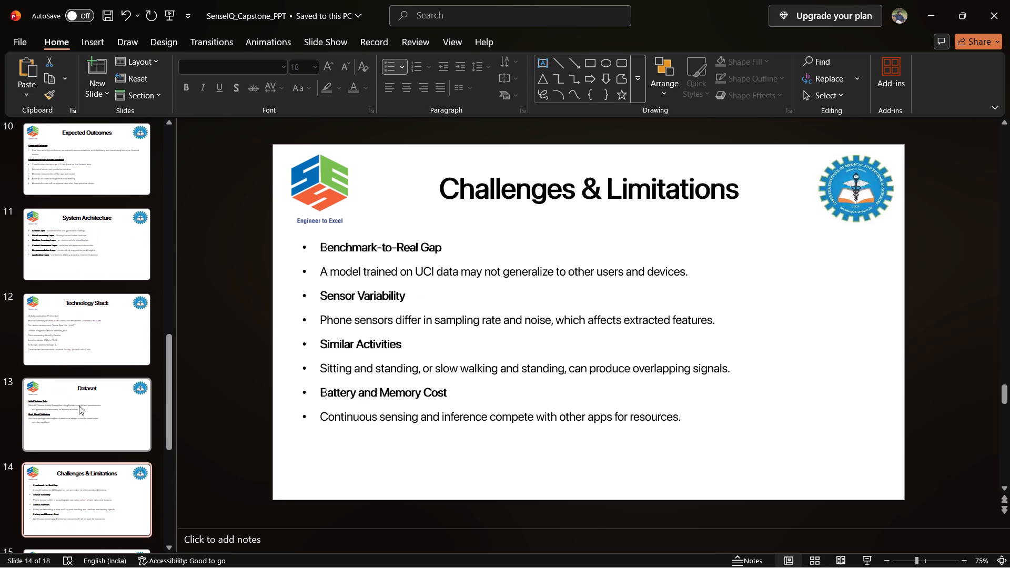
{"action": "left_click", "coordinate": [79, 405]}
{"action": "key", "text": "Delete"}
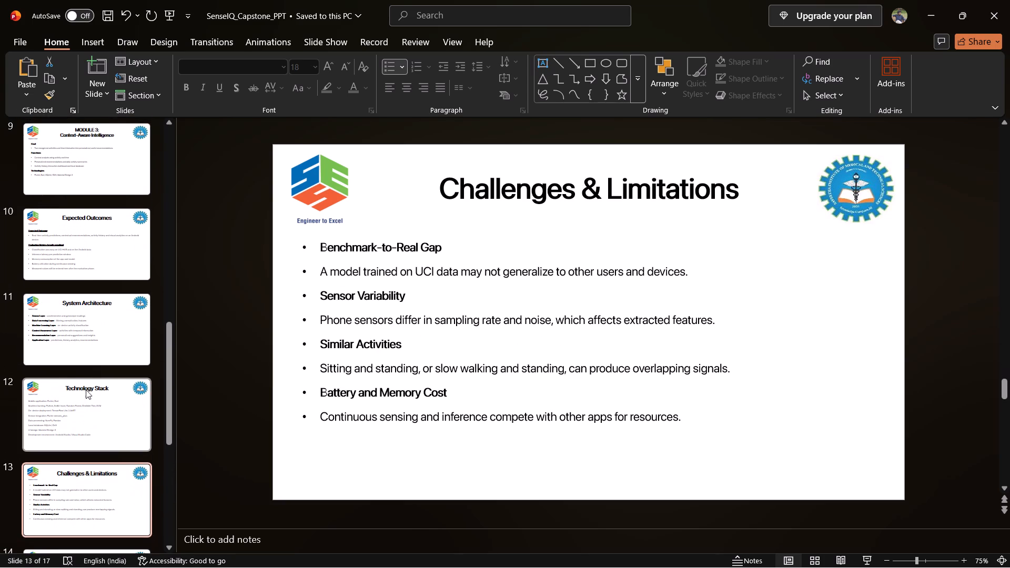
Move the System Architecture and Technology Stack slides together to between the Methodology and Block Diagram slides.
{"action": "left_click", "coordinate": [109, 330]}
{"action": "left_click", "coordinate": [100, 402]}
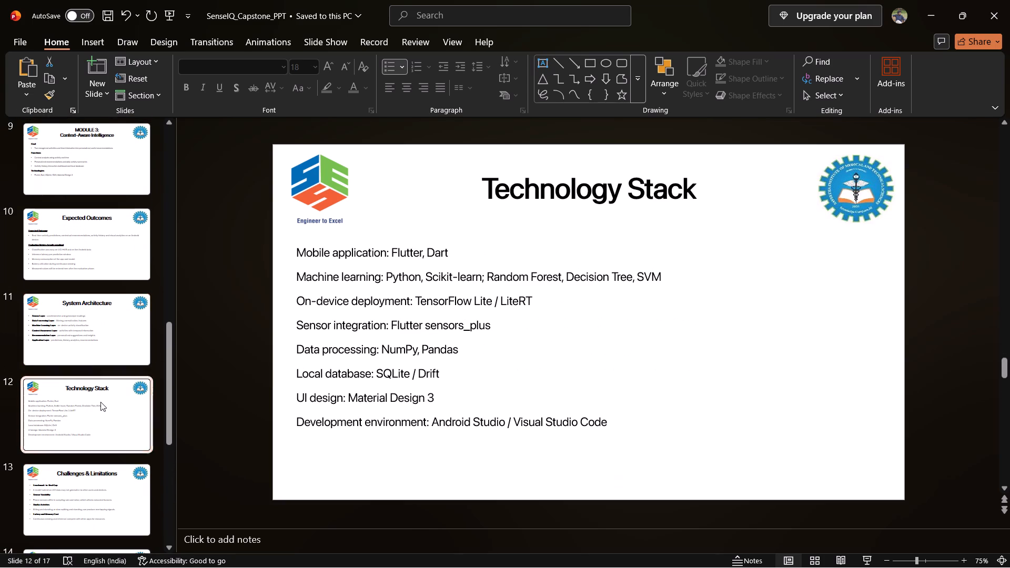
{"action": "left_click", "coordinate": [105, 353], "text": "ctrl"}
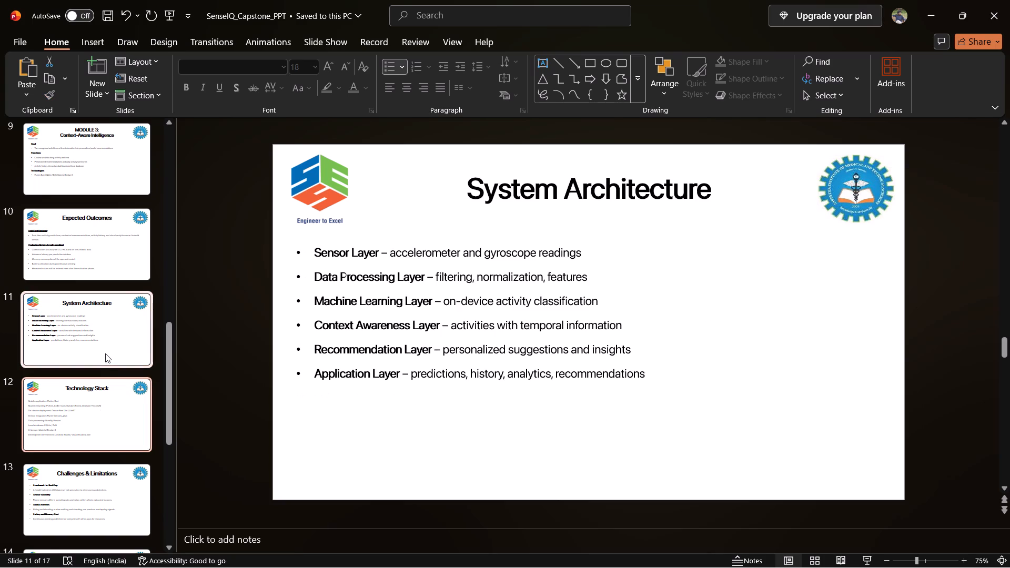
{"action": "left_click_drag", "start_coordinate": [105, 353], "coordinate": [110, 124]}
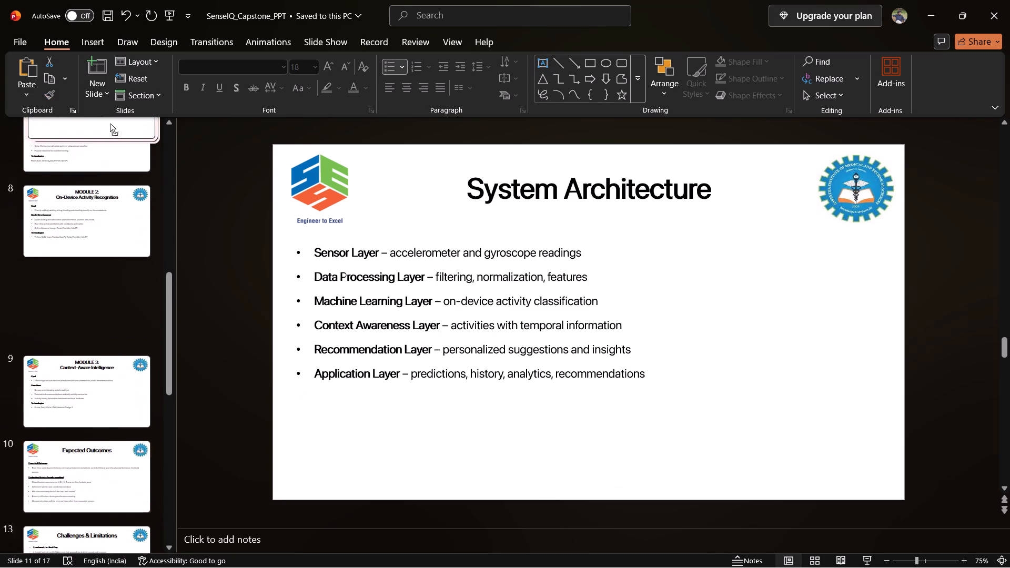
{"action": "left_click_drag", "start_coordinate": [110, 124], "coordinate": [100, 439]}
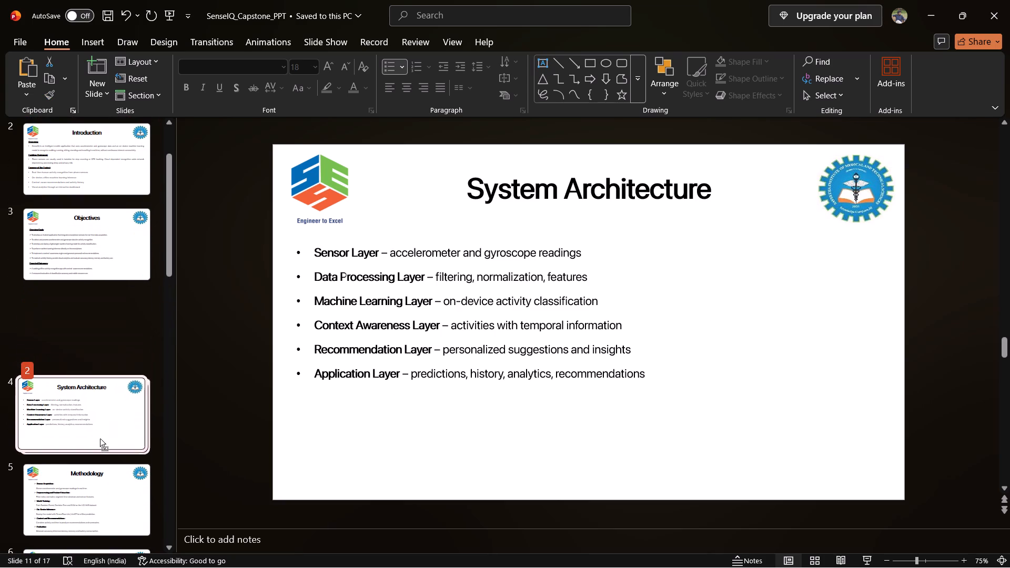
{"action": "left_click_drag", "start_coordinate": [100, 439], "coordinate": [98, 430]}
{"action": "scroll", "coordinate": [98, 430], "scroll_direction": "down", "scroll_amount": 1}
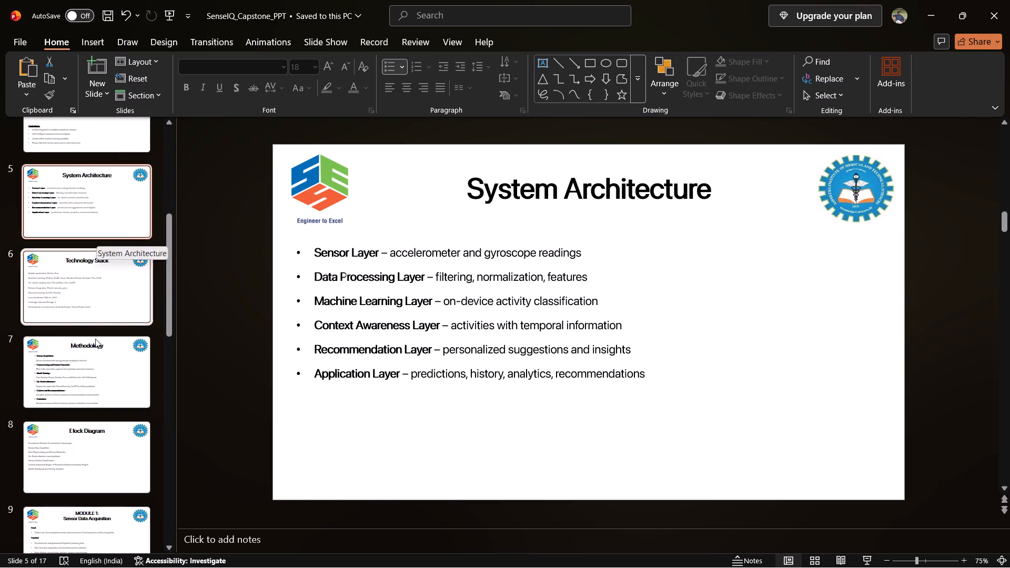
{"action": "left_click_drag", "start_coordinate": [84, 208], "coordinate": [76, 311]}
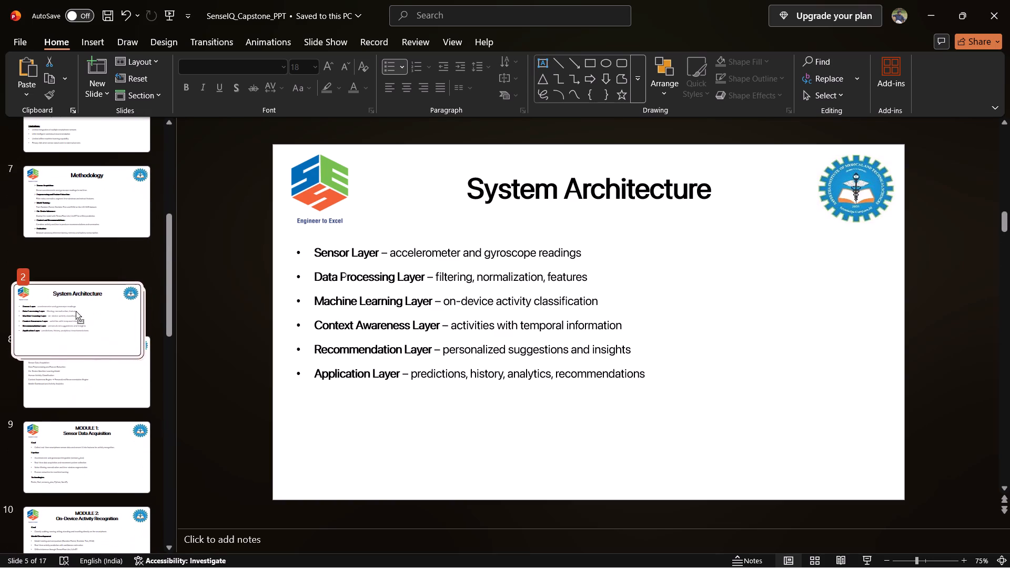
{"action": "left_click_drag", "start_coordinate": [76, 311], "coordinate": [77, 301]}
{"action": "left_click", "coordinate": [78, 212]}
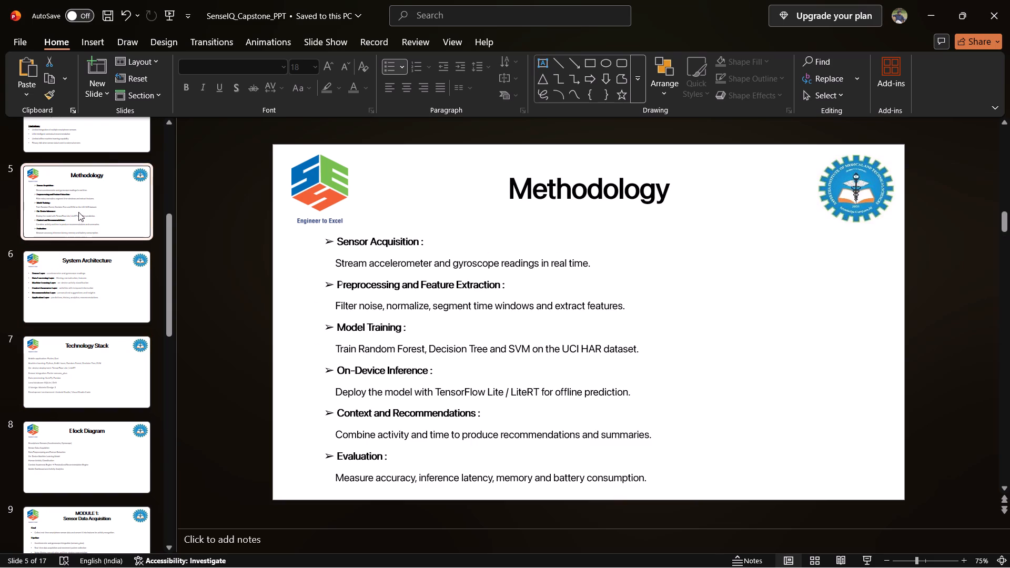
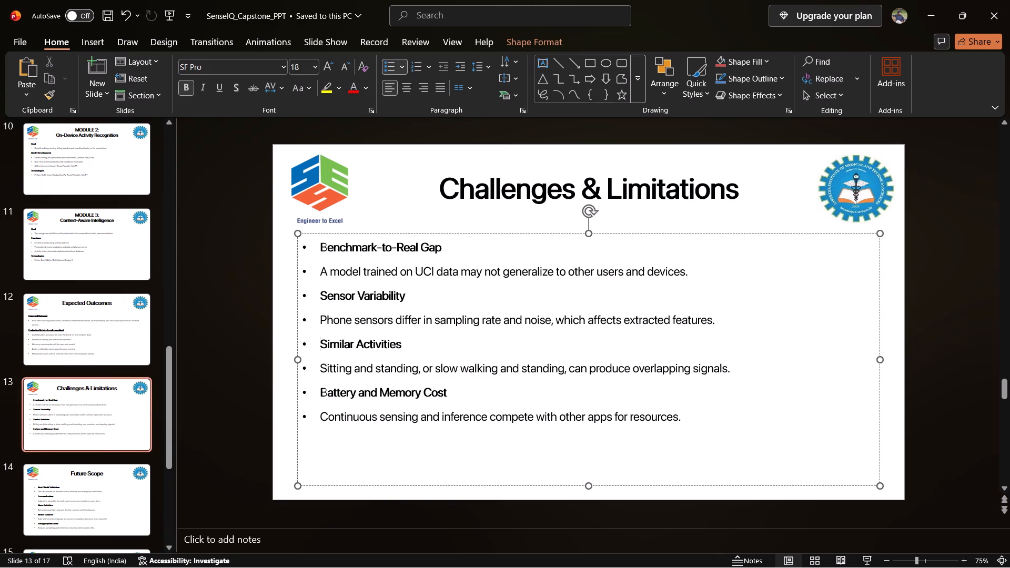
{"action": "key", "text": "BackSpace"}
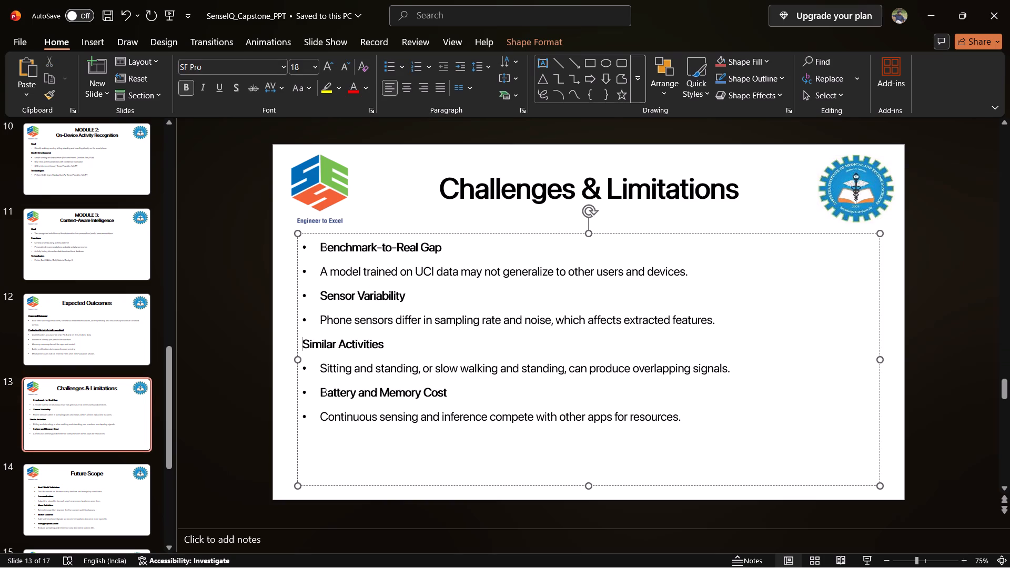
{"action": "left_click", "coordinate": [321, 293]}
{"action": "key", "text": "BackSpace"}
{"action": "left_click", "coordinate": [324, 246]}
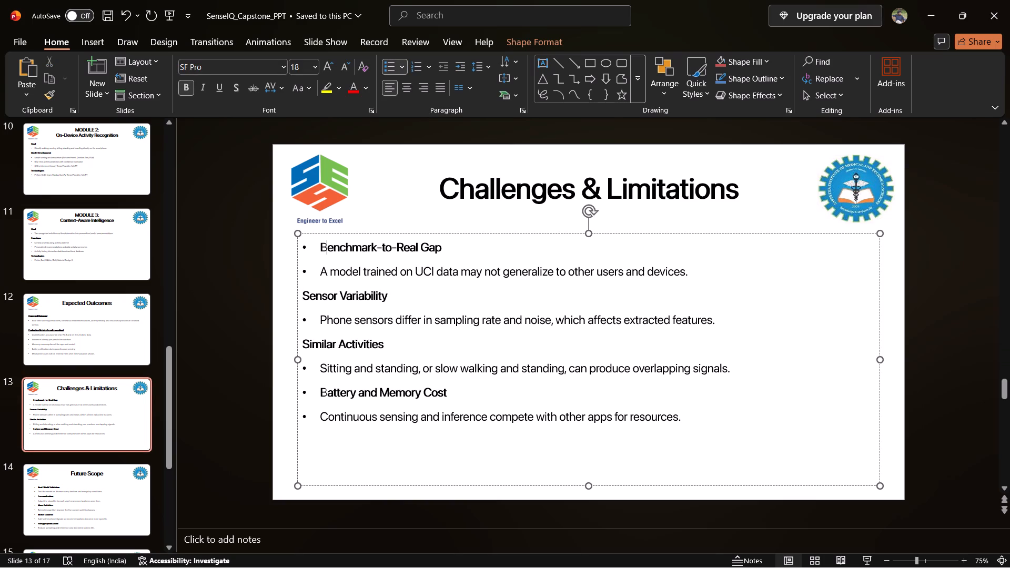
{"action": "left_click", "coordinate": [322, 246]}
{"action": "key", "text": "BackSpace"}
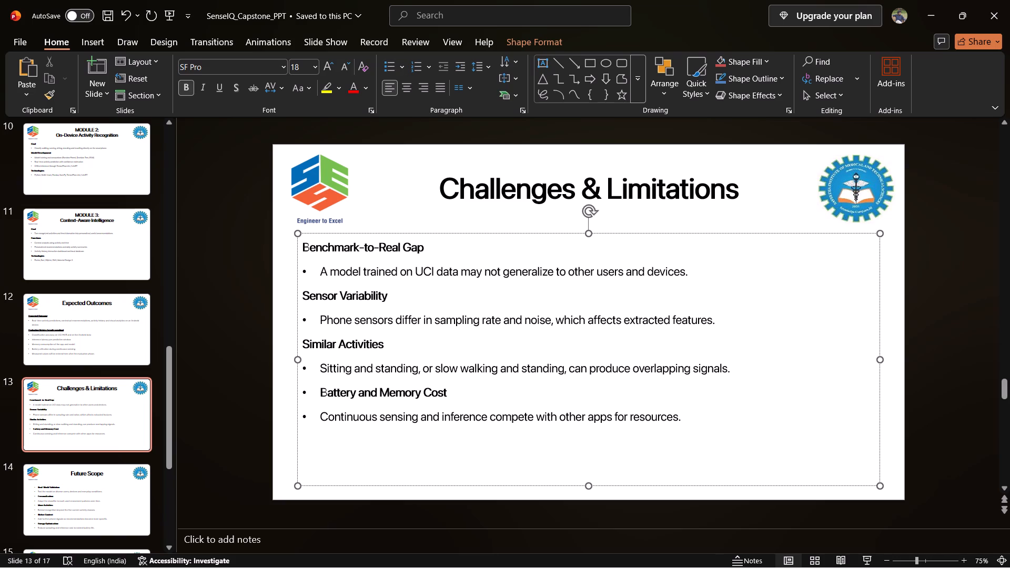
{"action": "left_click", "coordinate": [322, 387]}
{"action": "key", "text": "BackSpace"}
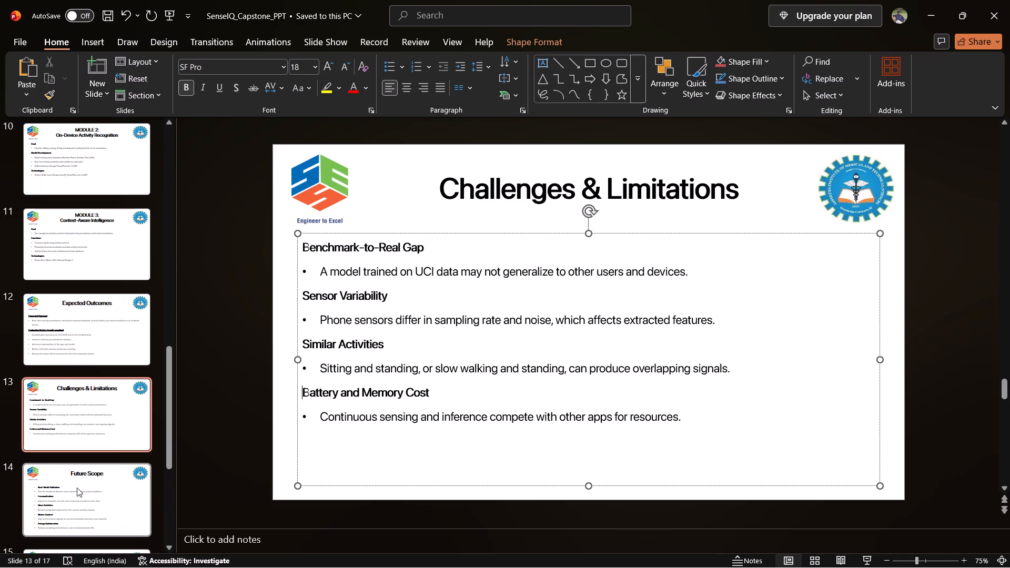
Remove the bullets from the five bold headings on the Future Scope slide, from Real-World Validation to Energy Optimization.
{"action": "left_click", "coordinate": [77, 488]}
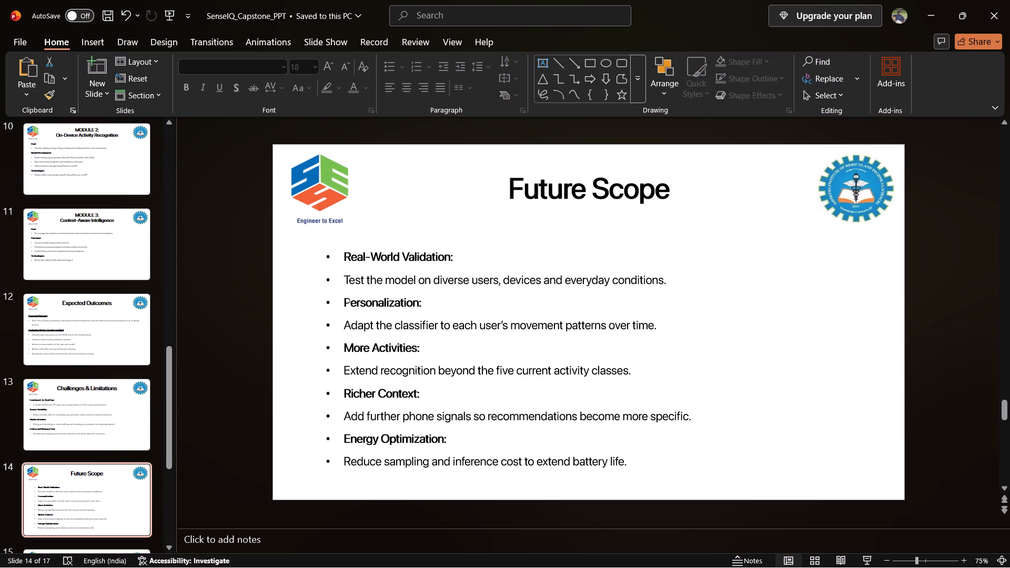
{"action": "left_click", "coordinate": [346, 256]}
{"action": "key", "text": "BackSpace"}
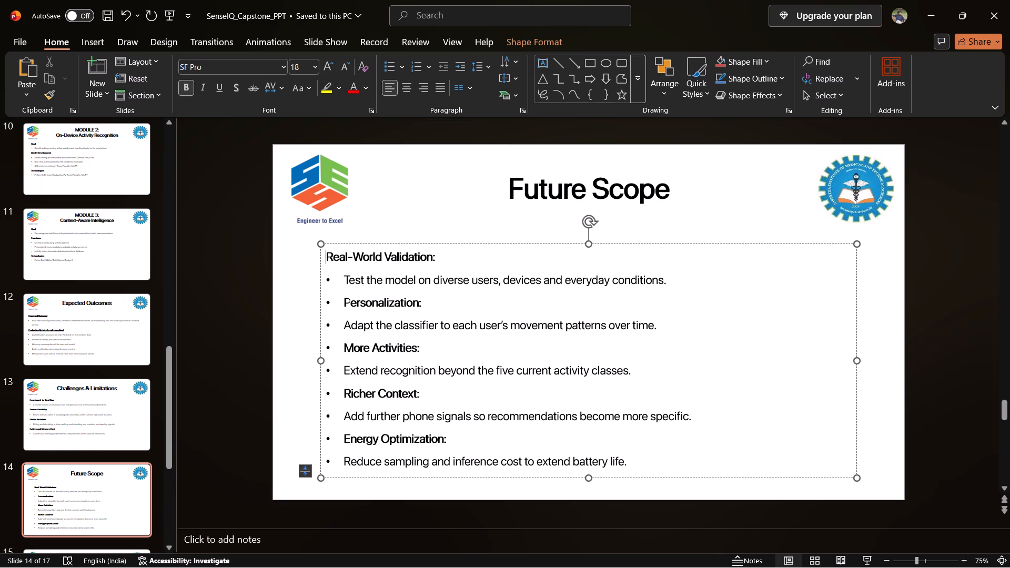
{"action": "left_click", "coordinate": [346, 309]}
{"action": "key", "text": "BackSpace"}
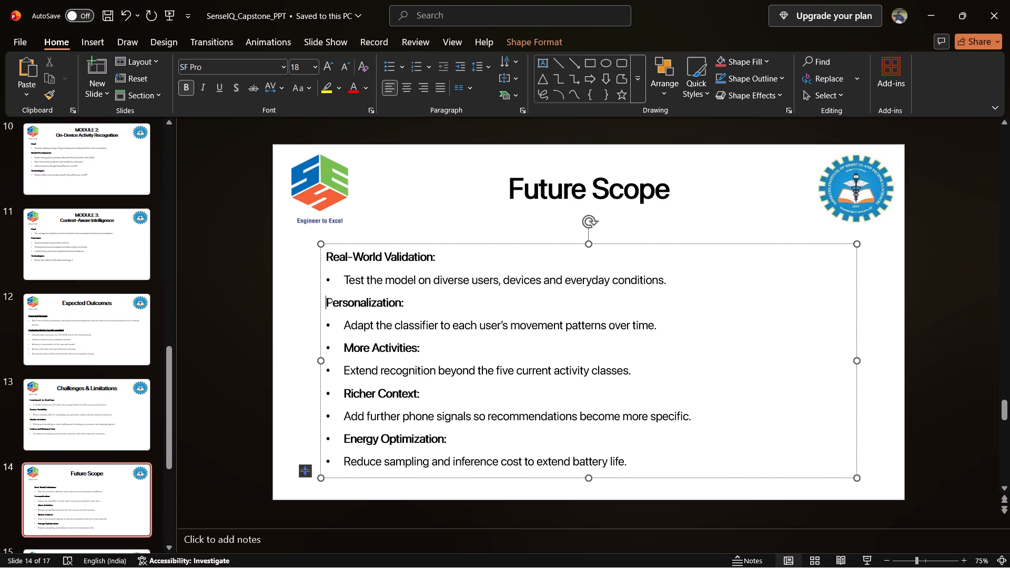
{"action": "left_click", "coordinate": [342, 348]}
{"action": "key", "text": "BackSpace"}
{"action": "left_click", "coordinate": [345, 392]}
{"action": "key", "text": "BackSpace"}
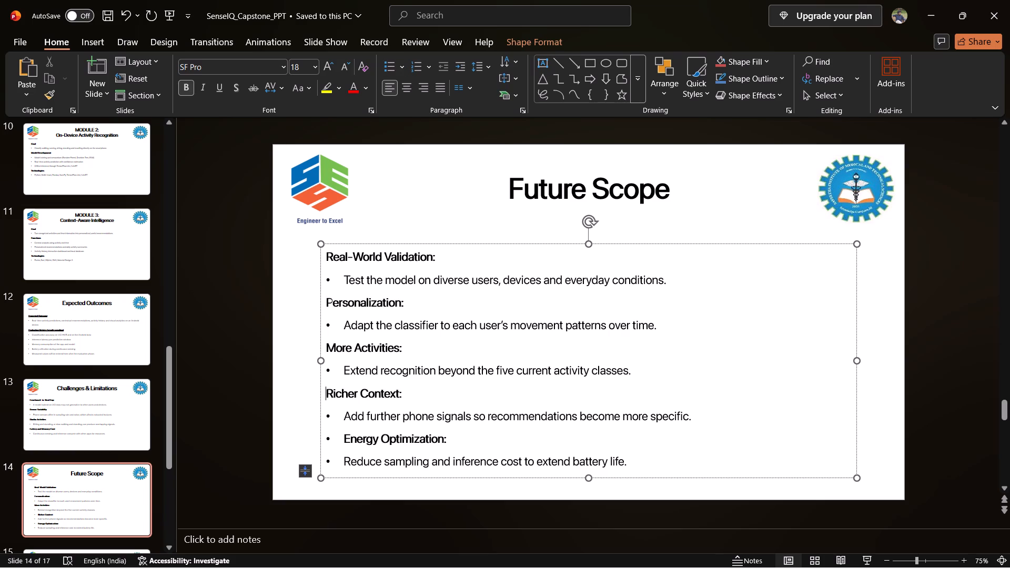
{"action": "left_click", "coordinate": [345, 435]}
{"action": "key", "text": "BackSpace"}
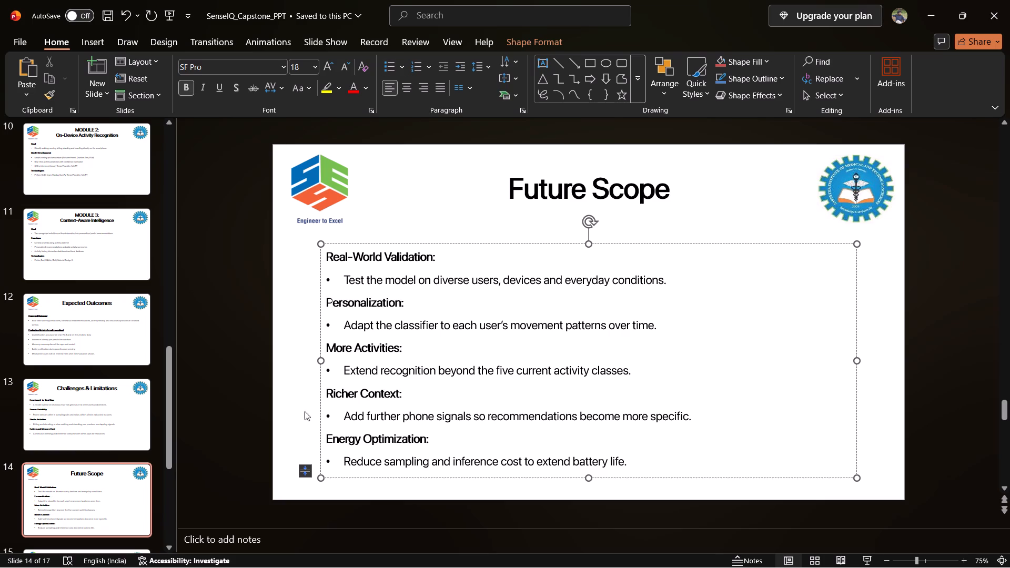
Delete the placeholder bullet "[Add remaining references in the required citation style]" from the References slide.
{"action": "scroll", "coordinate": [118, 412], "scroll_direction": "down", "scroll_amount": 2}
{"action": "left_click", "coordinate": [118, 412]}
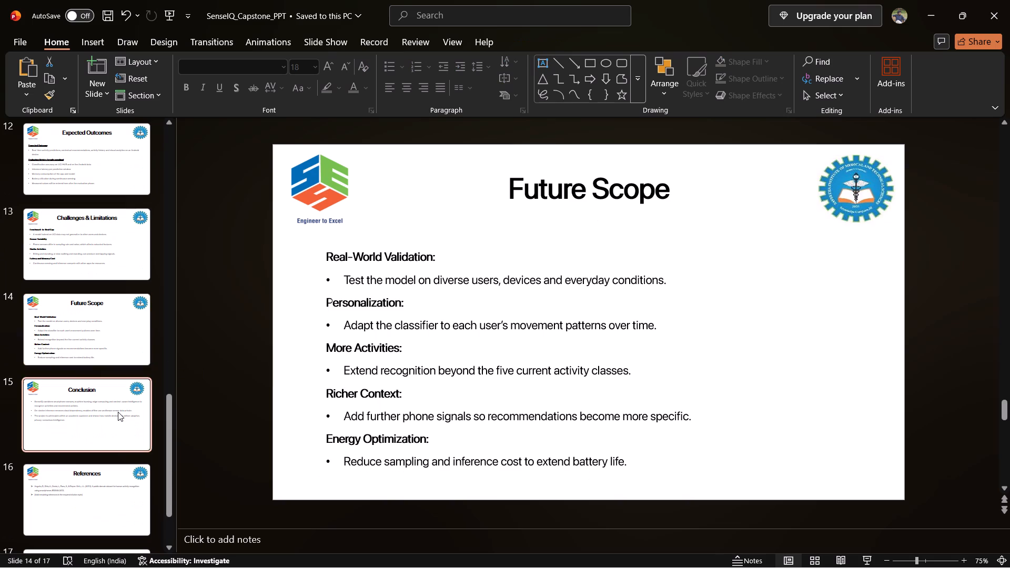
{"action": "left_click", "coordinate": [112, 358]}
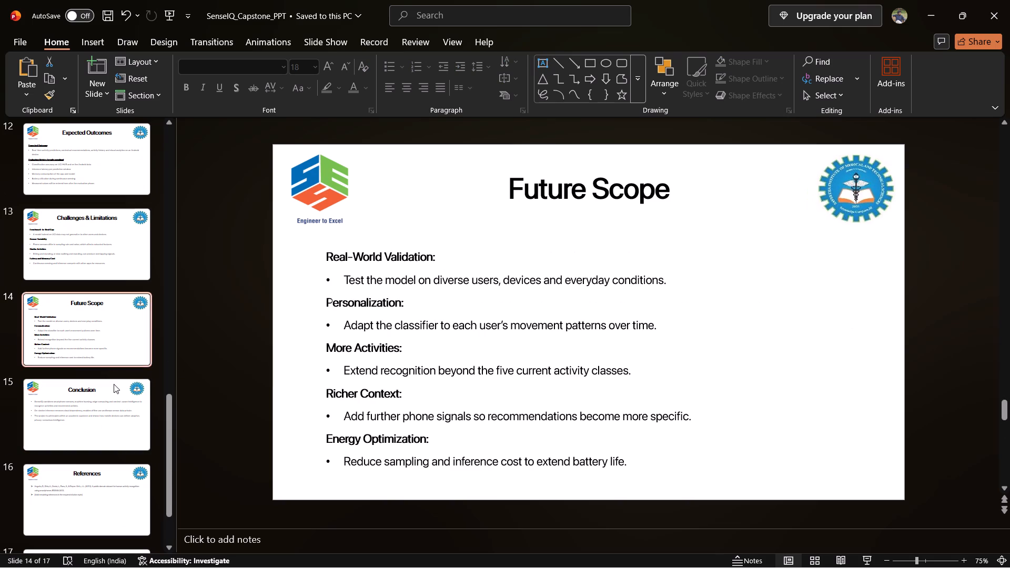
{"action": "left_click", "coordinate": [114, 387]}
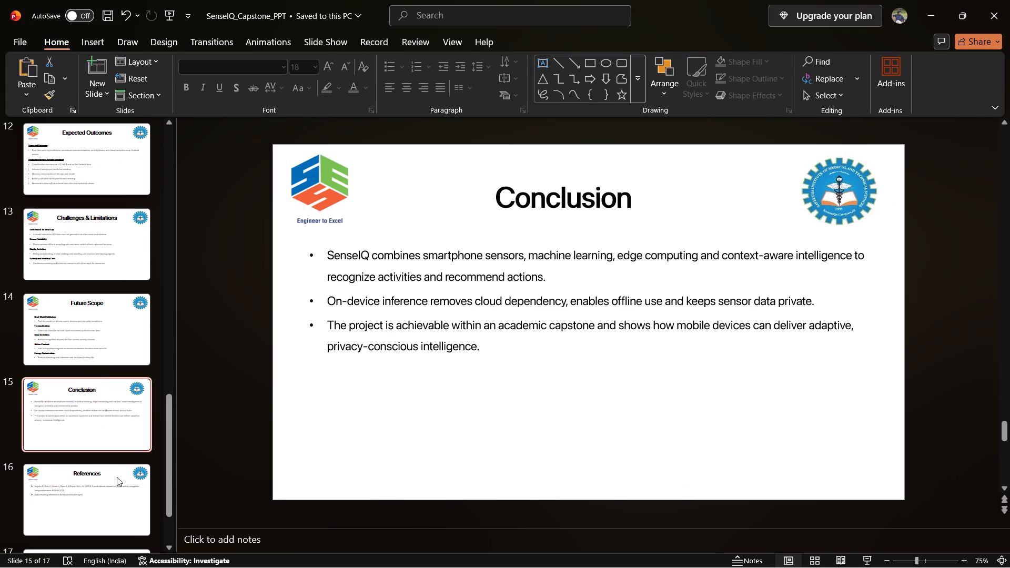
{"action": "left_click", "coordinate": [118, 492]}
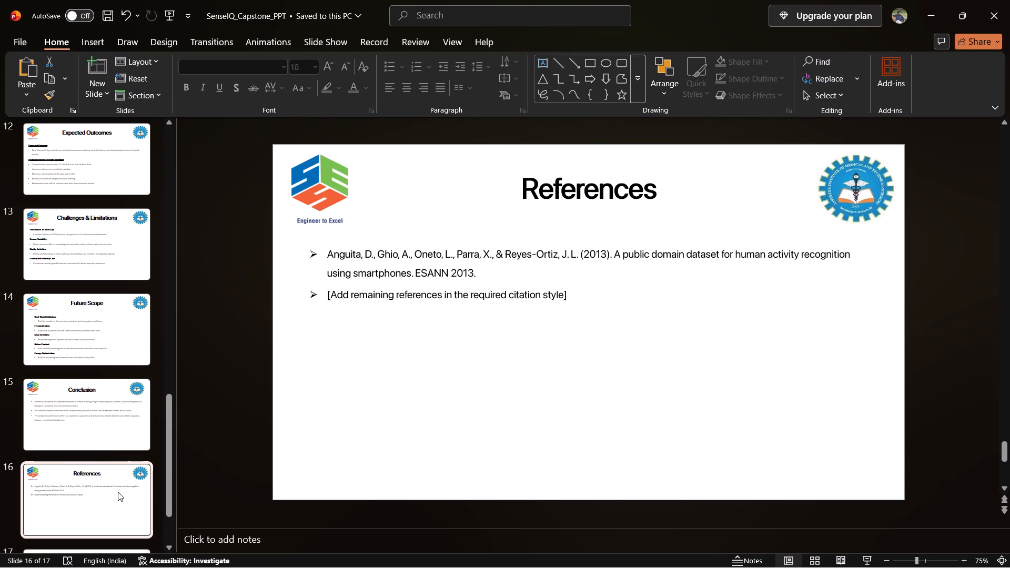
{"action": "scroll", "coordinate": [118, 492], "scroll_direction": "down", "scroll_amount": 1}
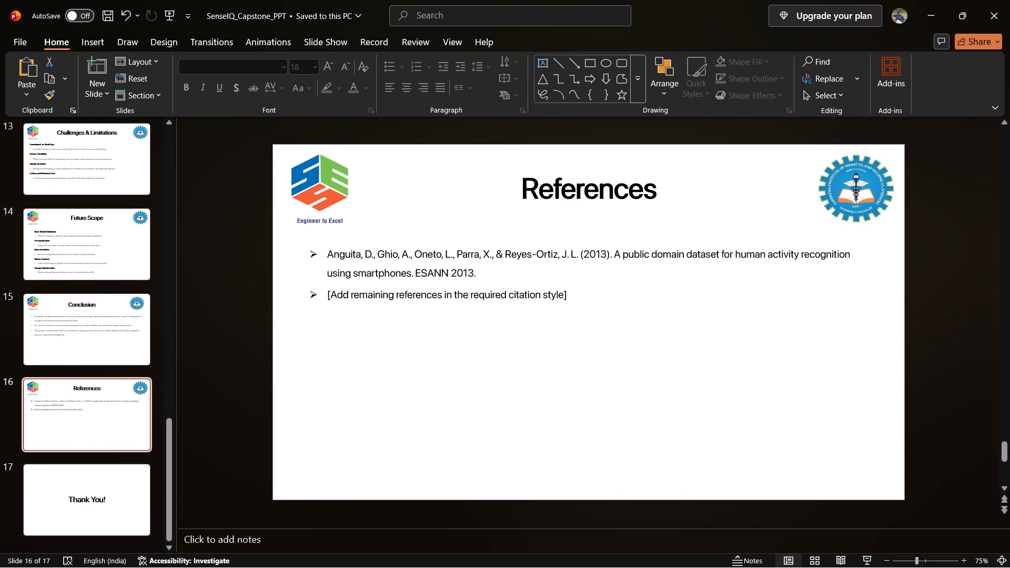
{"action": "left_click_drag", "start_coordinate": [571, 299], "coordinate": [332, 305]}
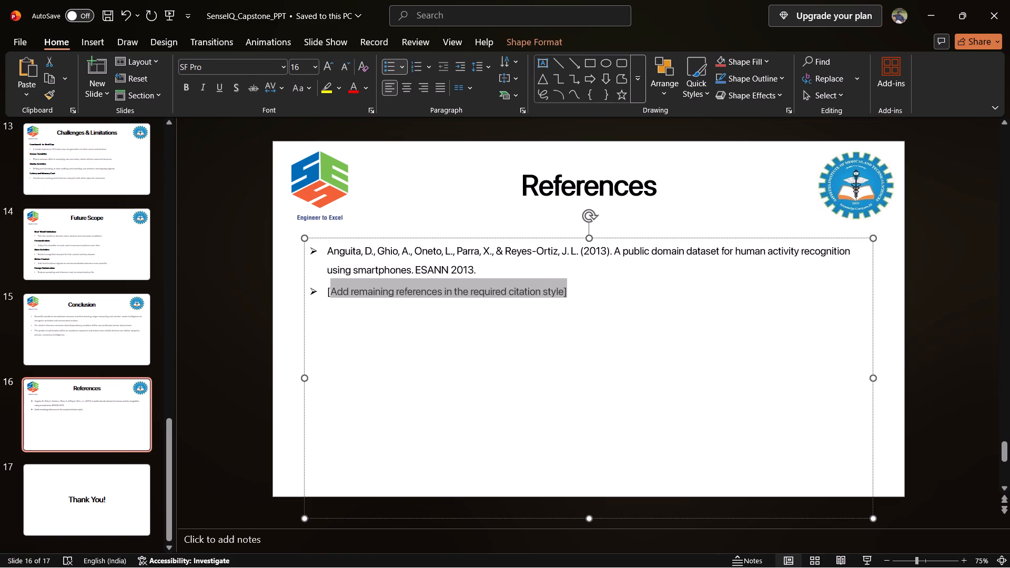
{"action": "left_click_drag", "start_coordinate": [332, 305], "coordinate": [327, 299]}
{"action": "key", "text": "BackSpace"}
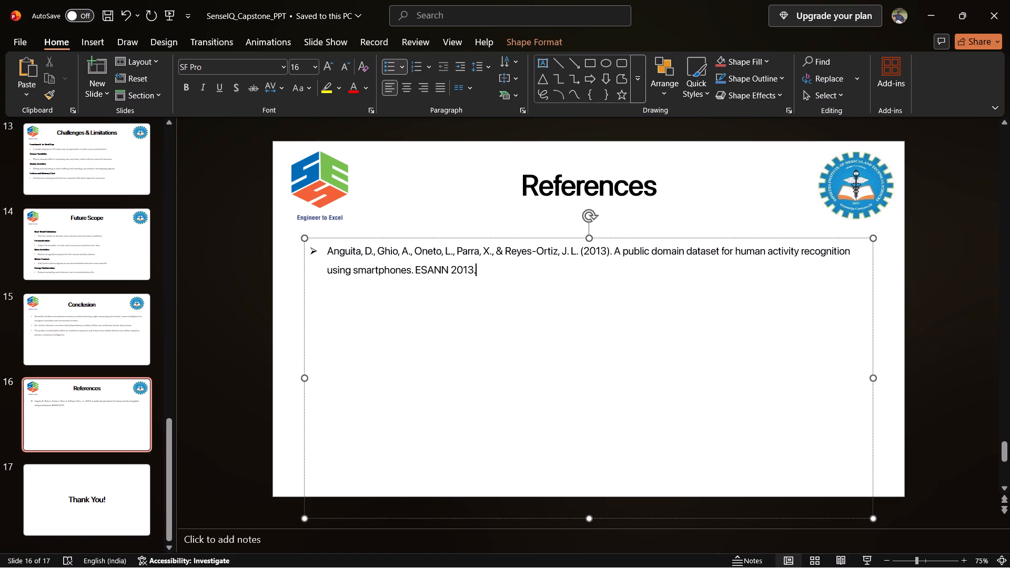
{"action": "left_click", "coordinate": [292, 301]}
Review the formatting of the closing slides, going back from Thank You to MODULE 3: Context-Aware Intelligence.
{"action": "left_click", "coordinate": [126, 500]}
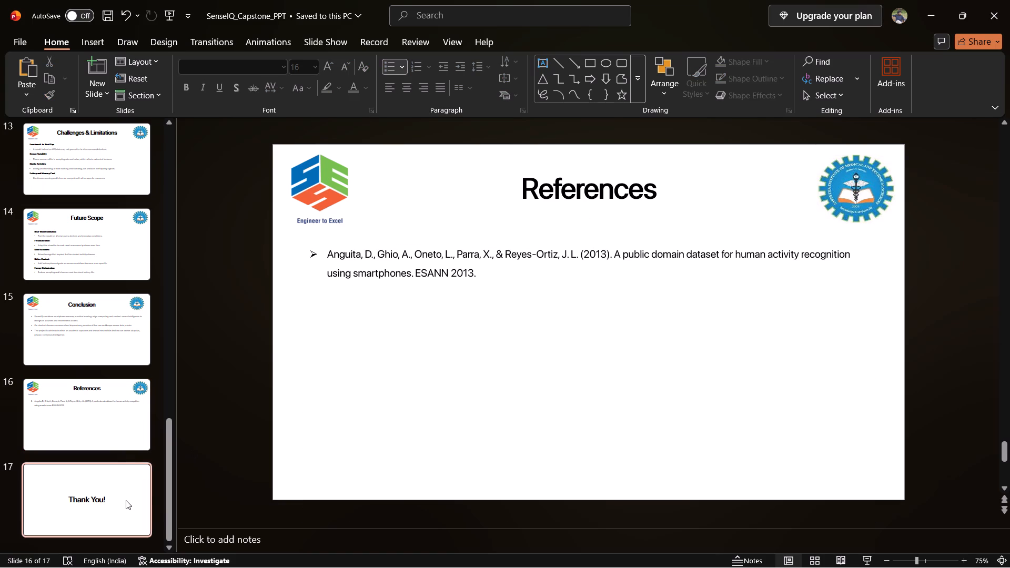
{"action": "left_click", "coordinate": [99, 348]}
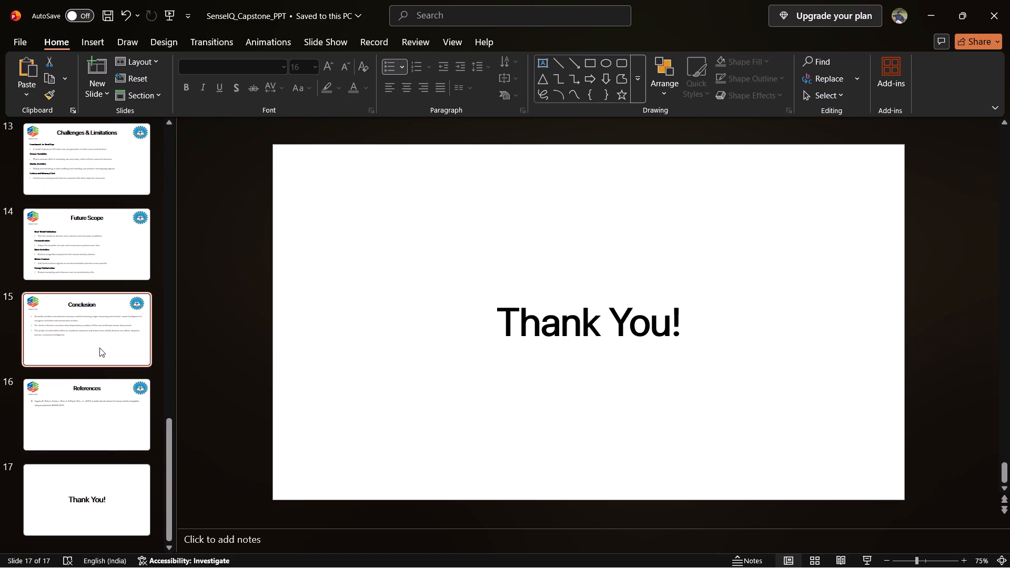
{"action": "left_click", "coordinate": [114, 276]}
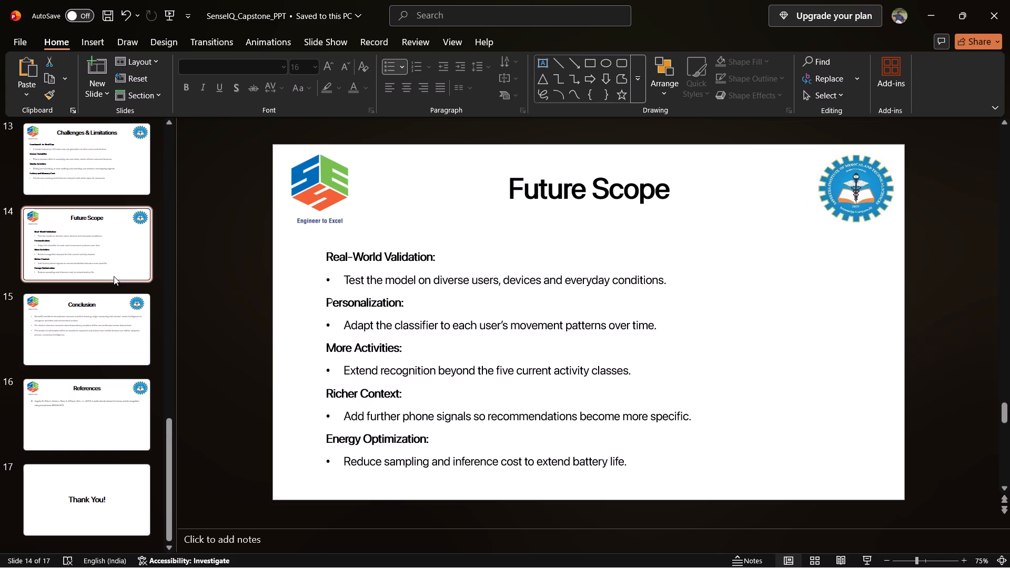
{"action": "scroll", "coordinate": [110, 297], "scroll_direction": "up", "scroll_amount": 1}
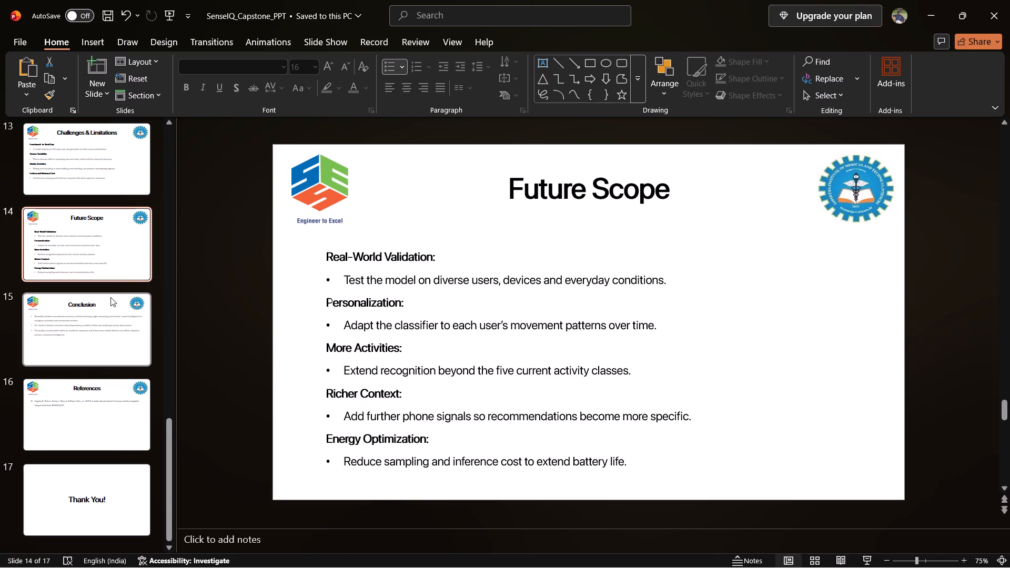
{"action": "scroll", "coordinate": [110, 297], "scroll_direction": "up", "scroll_amount": 2}
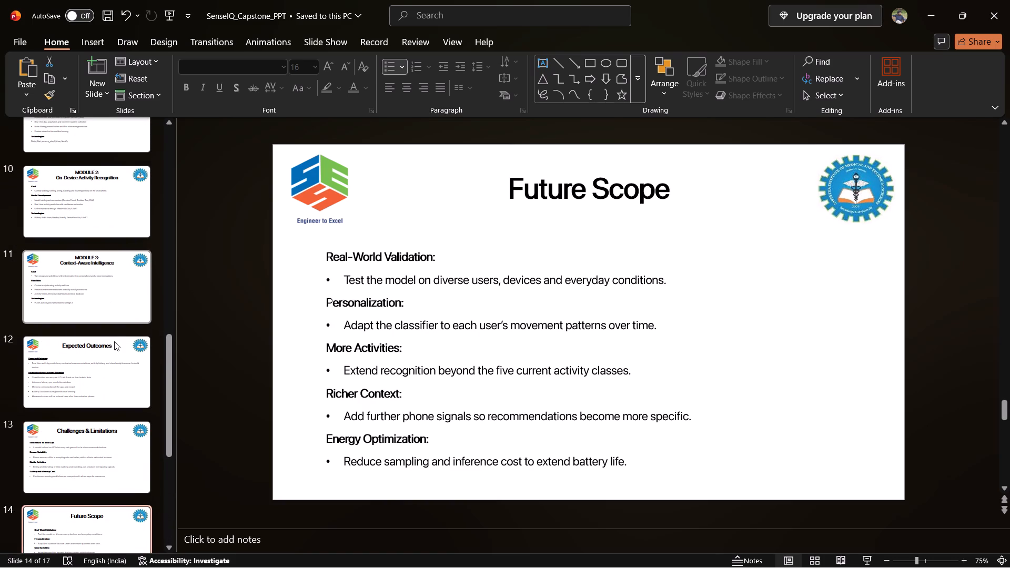
{"action": "left_click", "coordinate": [112, 442]}
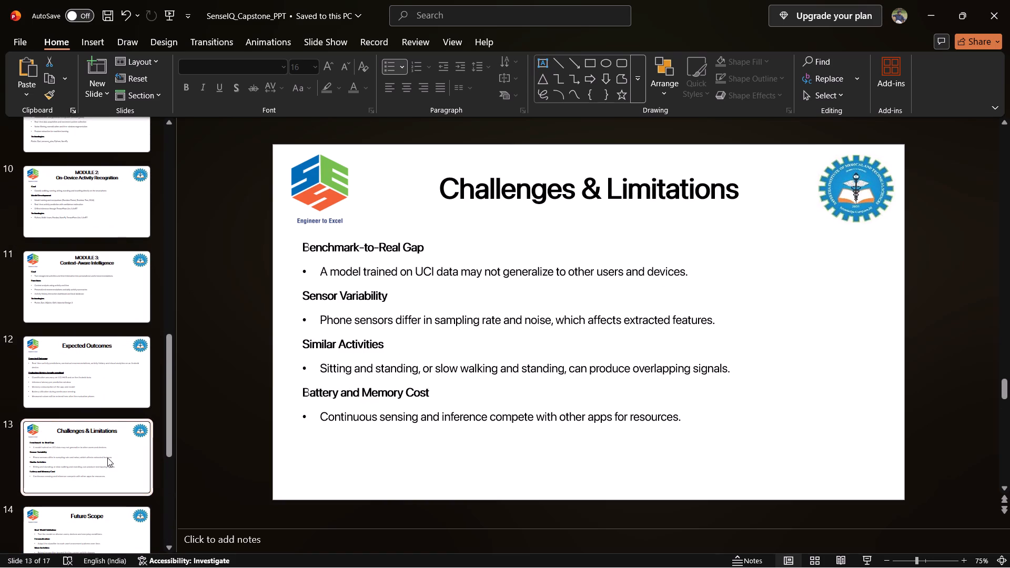
{"action": "left_click", "coordinate": [91, 381]}
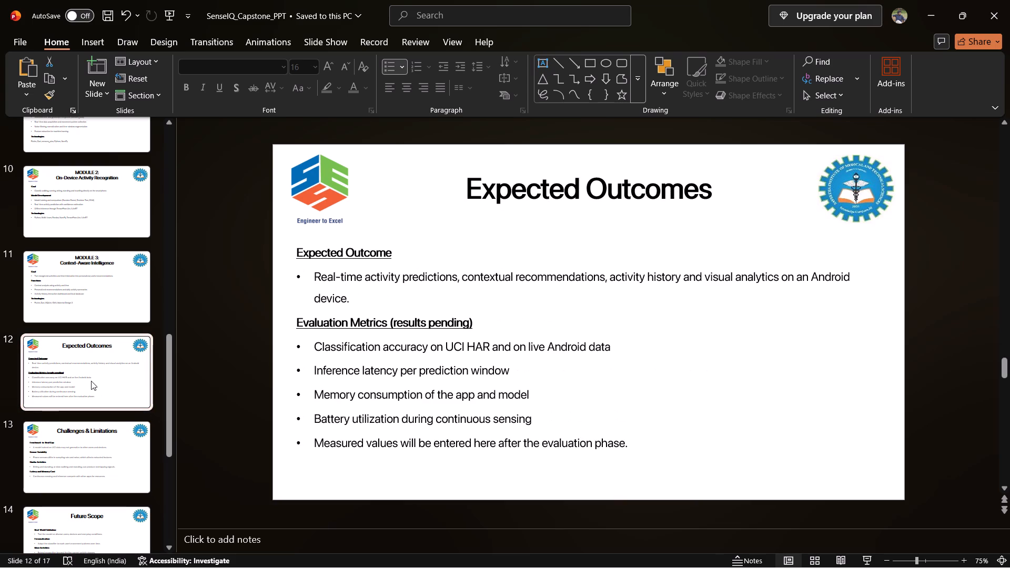
{"action": "left_click", "coordinate": [93, 278]}
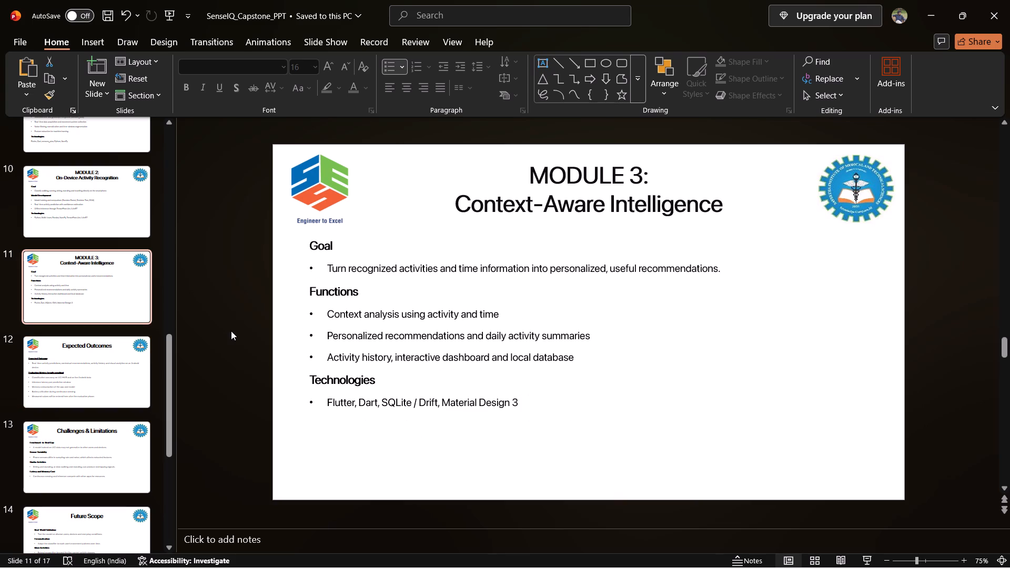
Switch to Excalidraw in Brave and open the nexsai_system_architecture.excalidraw file from Downloads.
{"action": "left_click", "coordinate": [549, 207]}
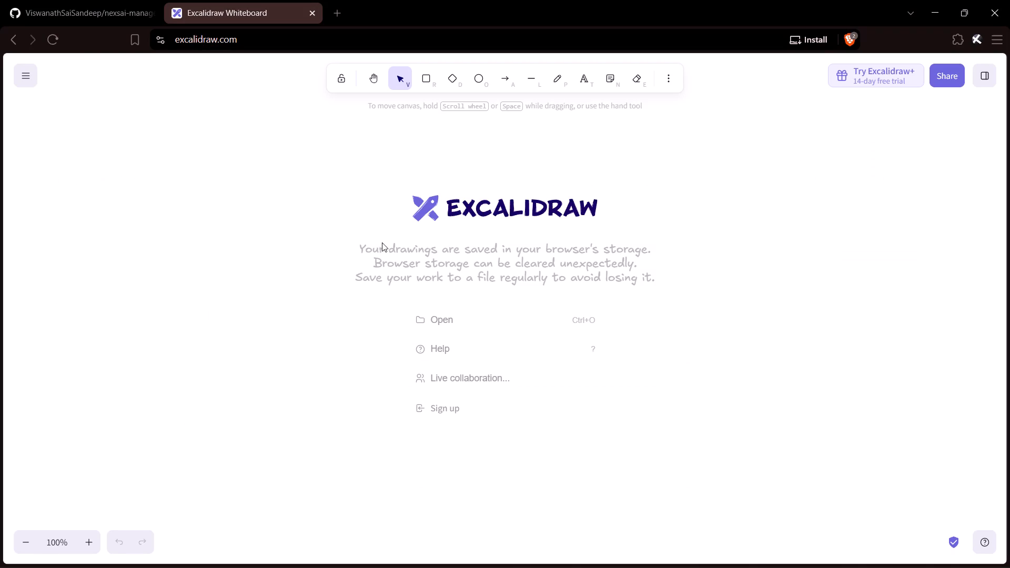
{"action": "left_click", "coordinate": [432, 315]}
{"action": "left_click", "coordinate": [150, 132]}
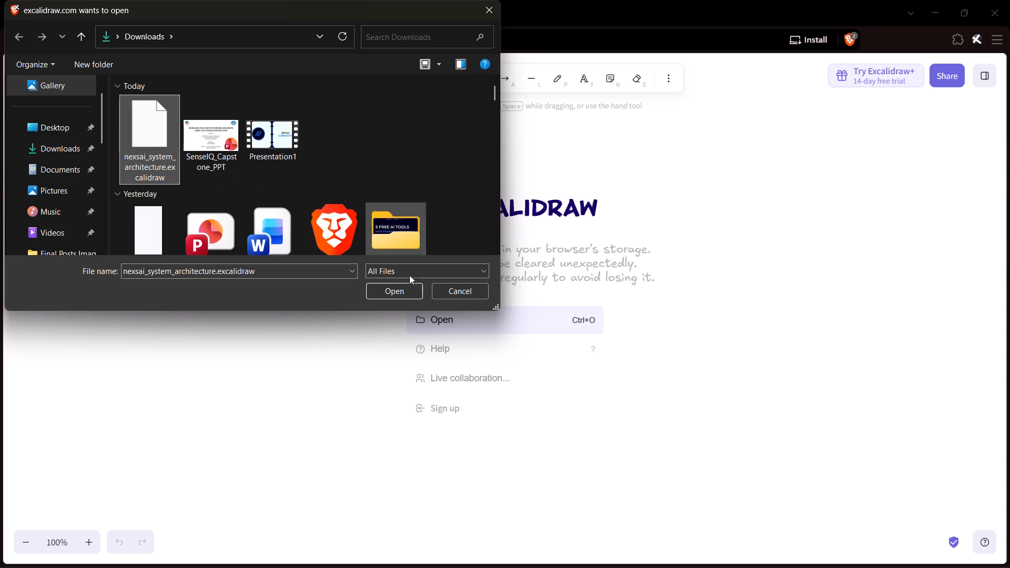
{"action": "left_click", "coordinate": [408, 290]}
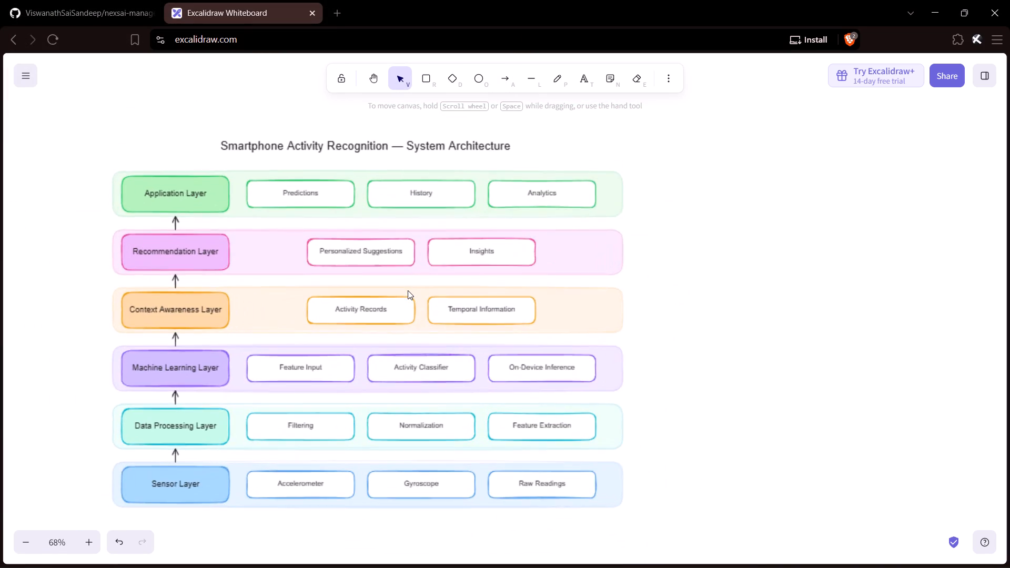
Capture a screen snip of the whole Smartphone Activity Recognition system architecture diagram, including its title and all six layers.
{"action": "scroll", "coordinate": [408, 290], "scroll_direction": "right", "scroll_amount": 3}
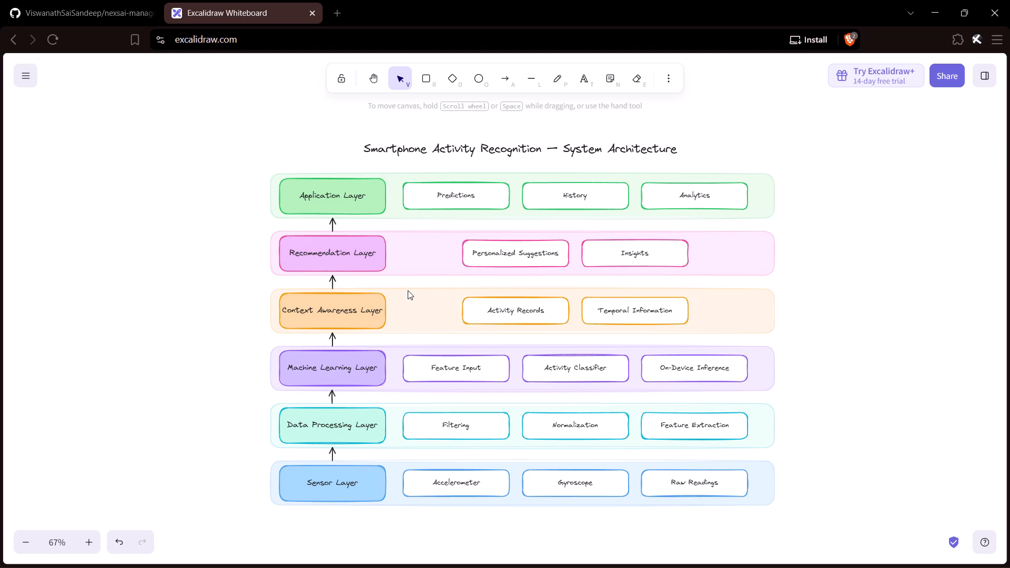
{"action": "key", "text": "shift+super+s"}
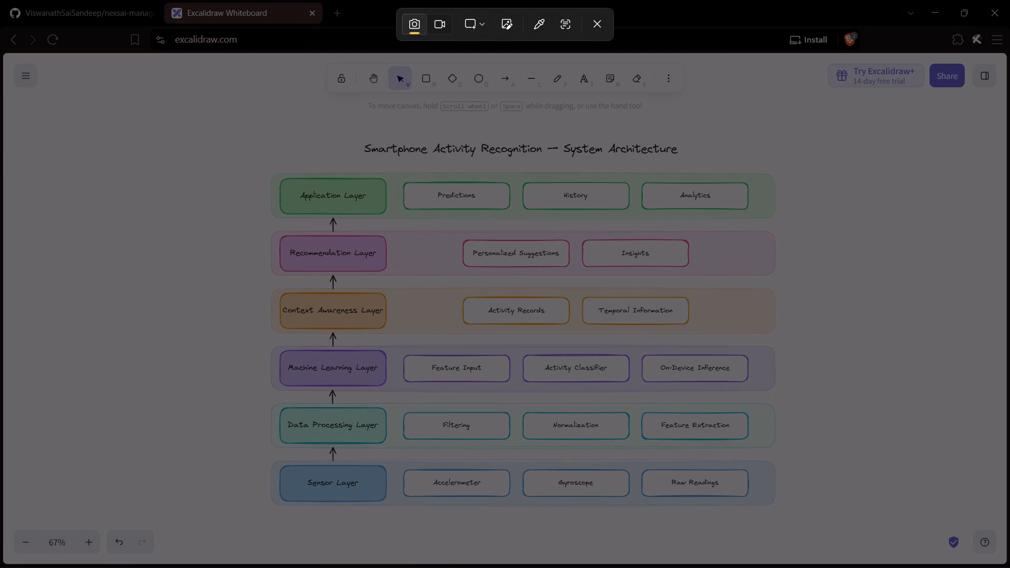
{"action": "left_click_drag", "start_coordinate": [264, 135], "coordinate": [716, 471]}
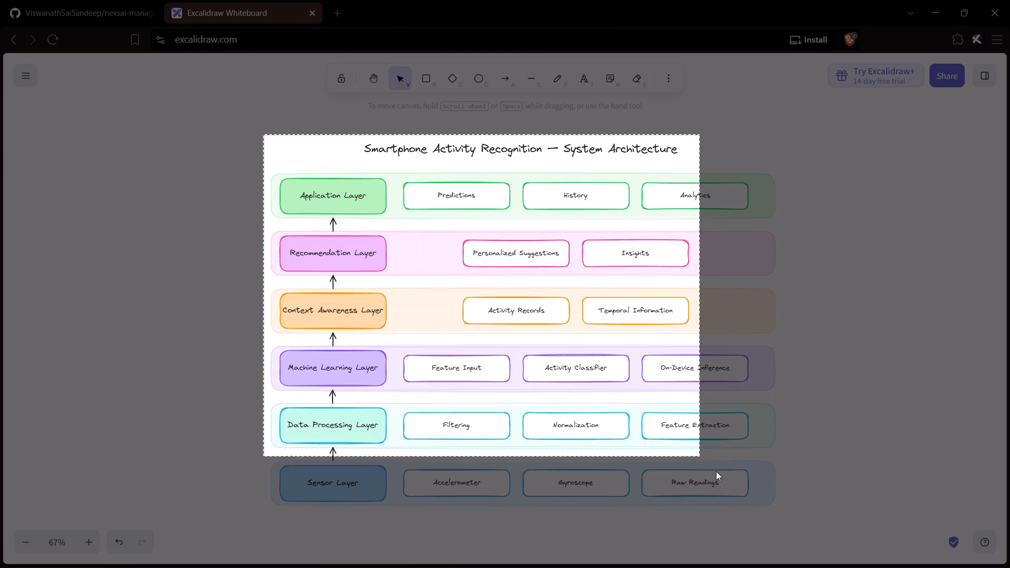
{"action": "left_click_drag", "start_coordinate": [716, 471], "coordinate": [787, 516]}
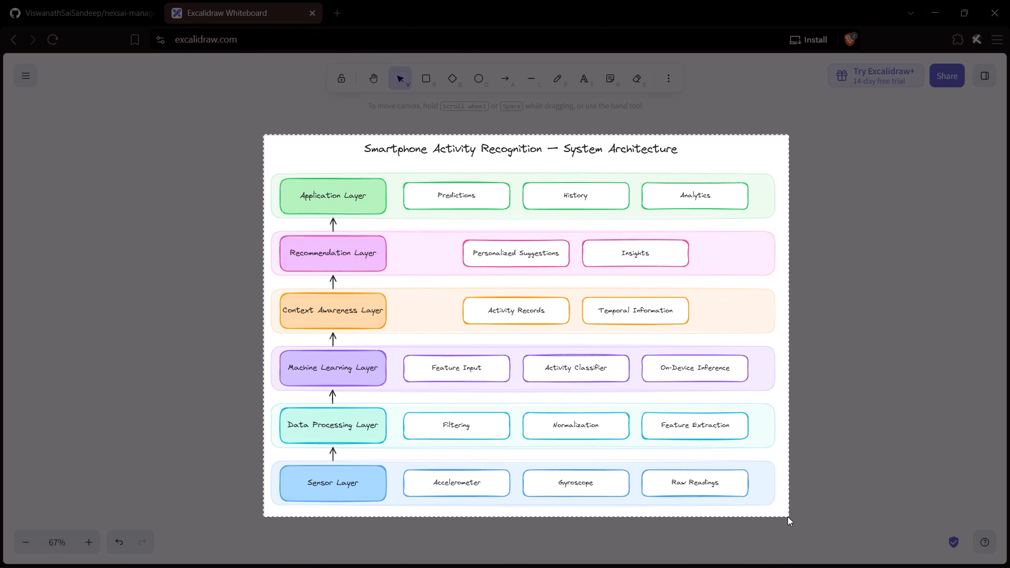
{"action": "left_click_drag", "start_coordinate": [787, 516], "coordinate": [780, 513]}
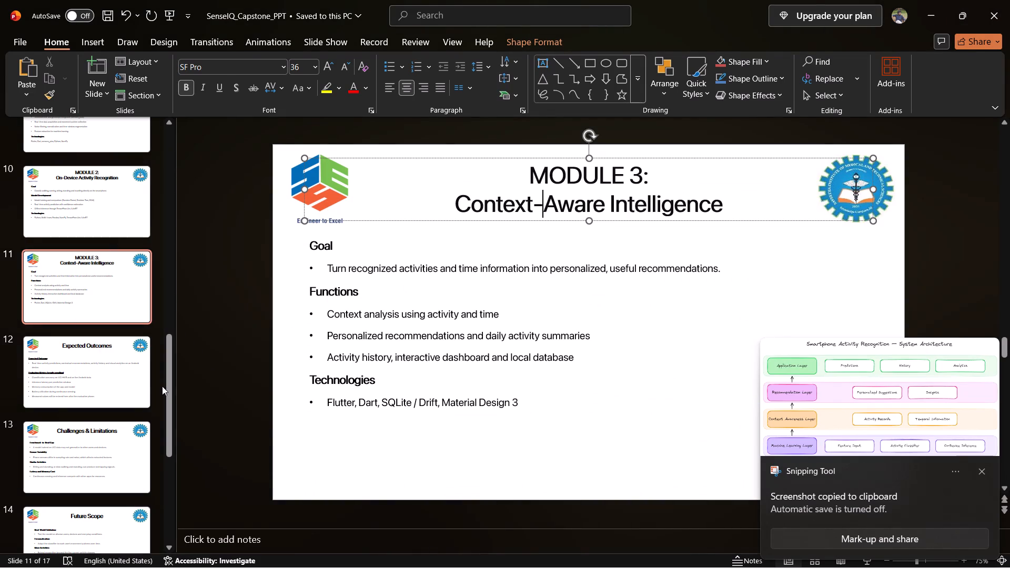
Switch to PowerPoint and replace the layer list on the System Architecture slide with the captured diagram, deleting the empty text placeholder too.
{"action": "scroll", "coordinate": [56, 277], "scroll_direction": "up", "scroll_amount": 5}
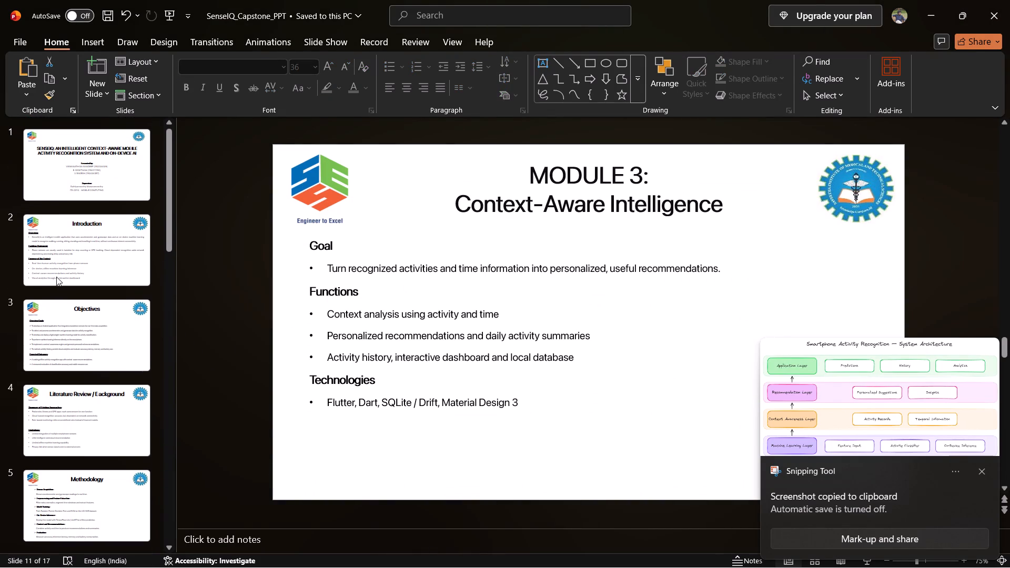
{"action": "scroll", "coordinate": [56, 277], "scroll_direction": "up", "scroll_amount": 1}
{"action": "scroll", "coordinate": [86, 407], "scroll_direction": "down", "scroll_amount": 1}
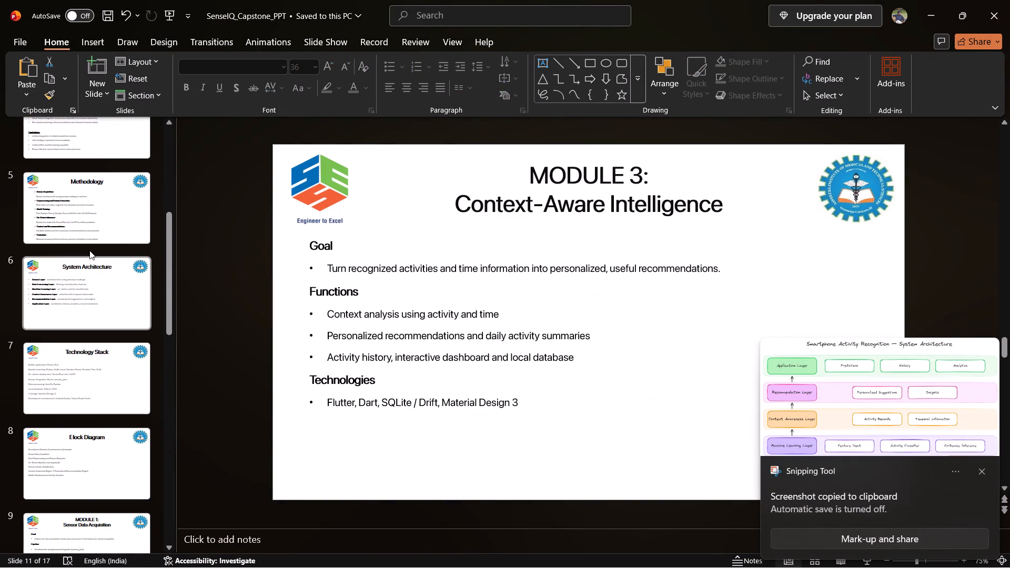
{"action": "left_click", "coordinate": [89, 311]}
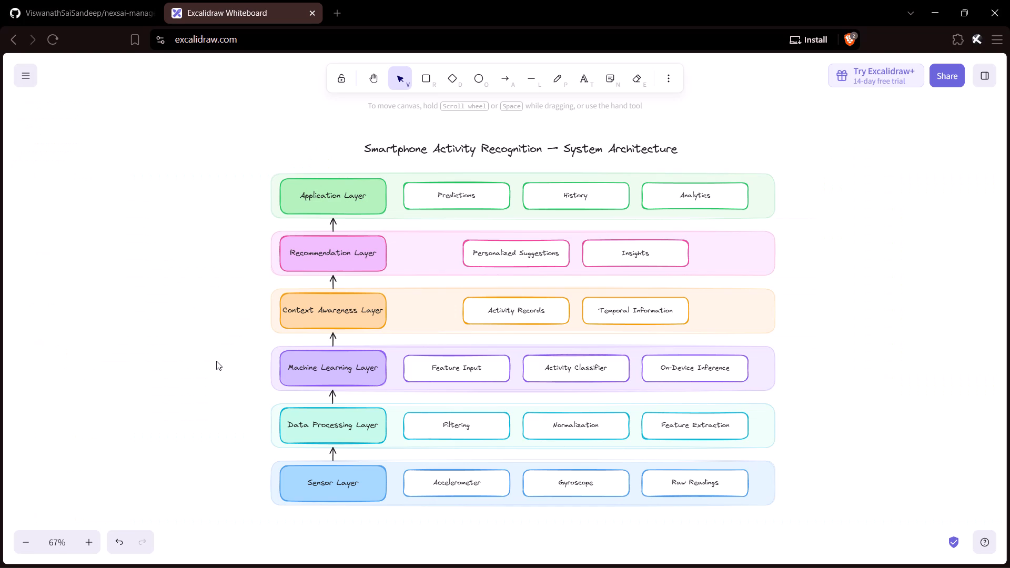
{"action": "left_click", "coordinate": [506, 338]}
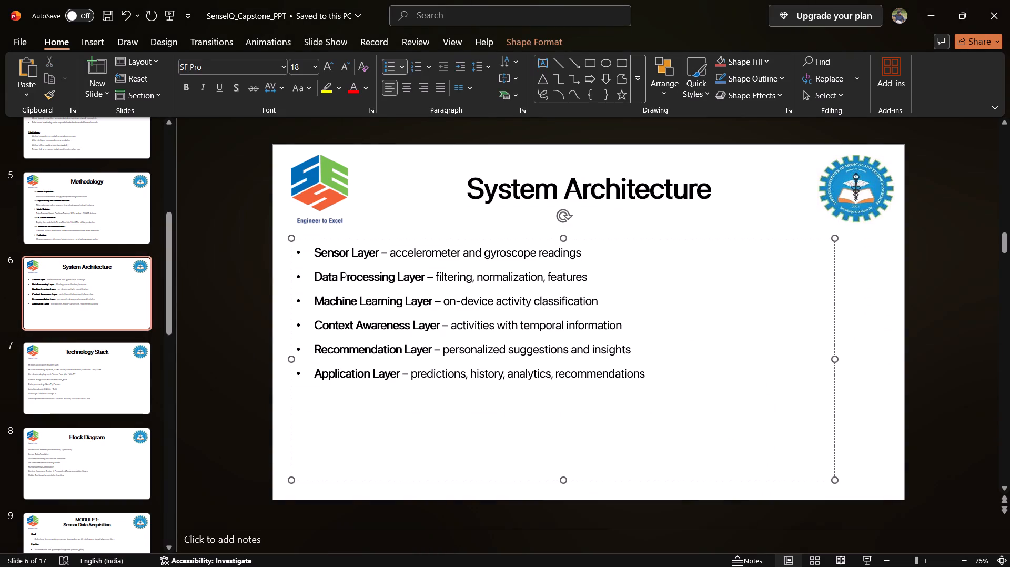
{"action": "left_click", "coordinate": [541, 478]}
{"action": "key", "text": "BackSpace"}
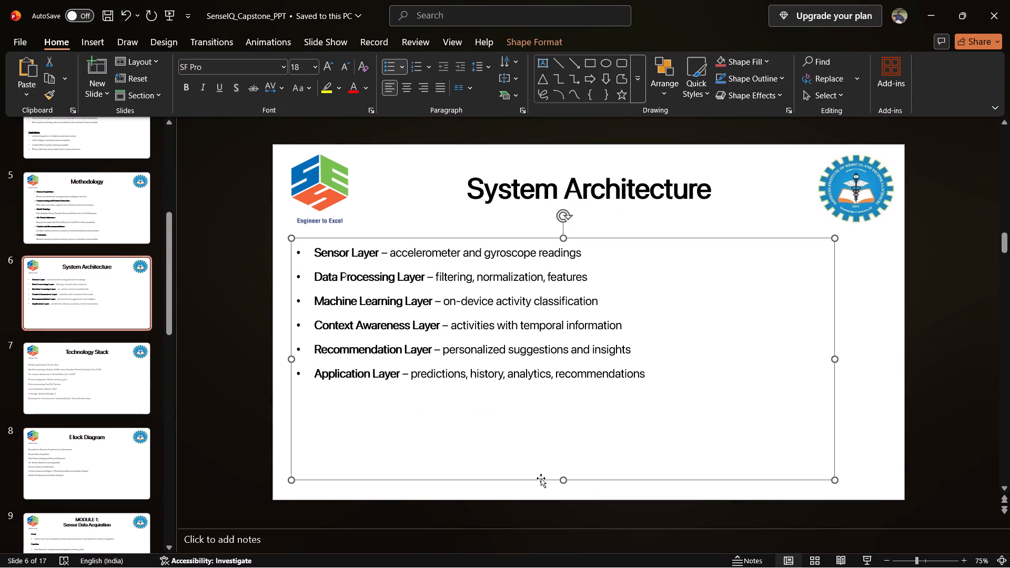
{"action": "key", "text": "ctrl+v"}
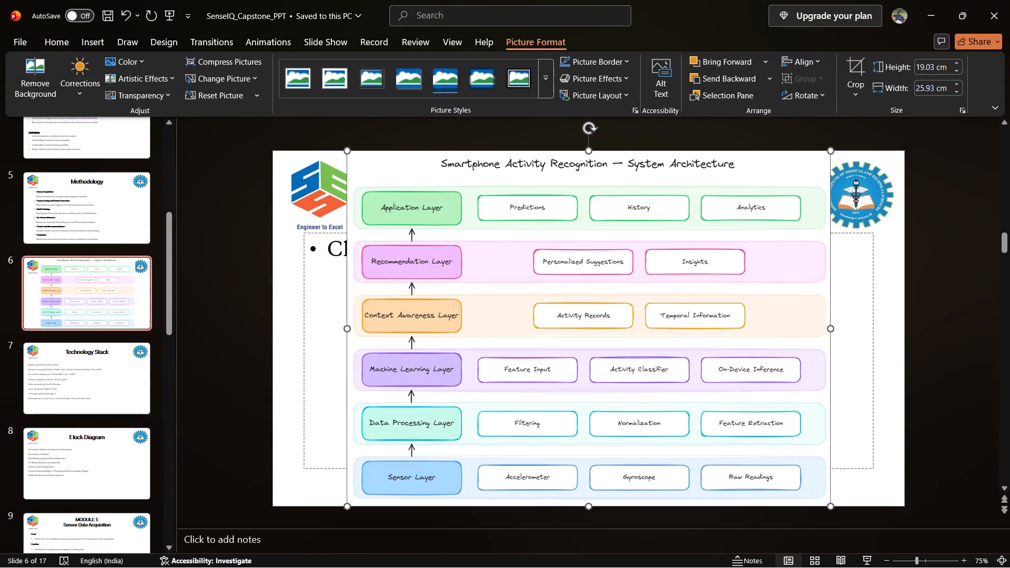
{"action": "left_click", "coordinate": [300, 323]}
{"action": "key", "text": "BackSpace"}
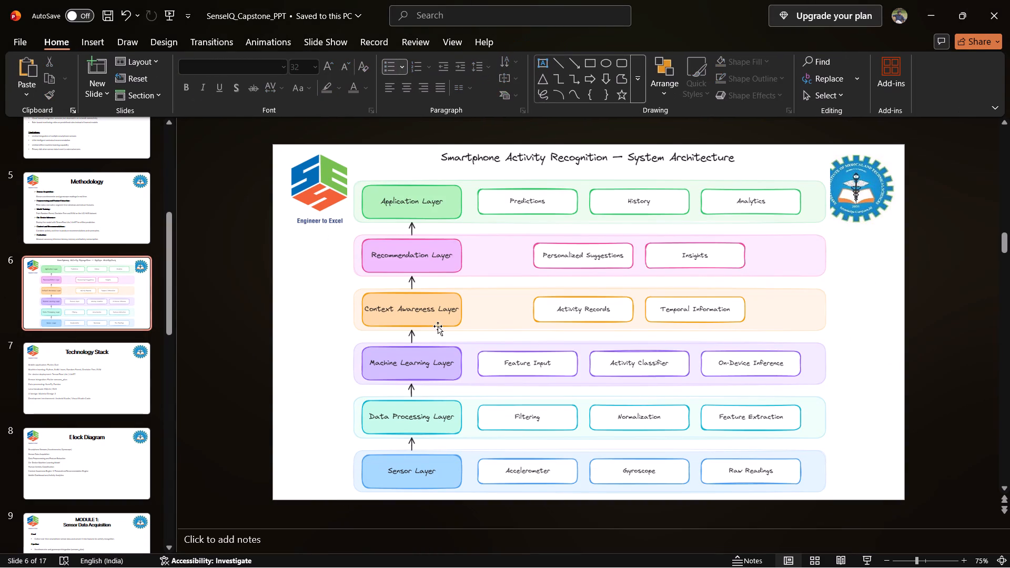
Scale down the pasted architecture diagram and position it below the System Architecture title, clear of both logos.
{"action": "left_click", "coordinate": [438, 326]}
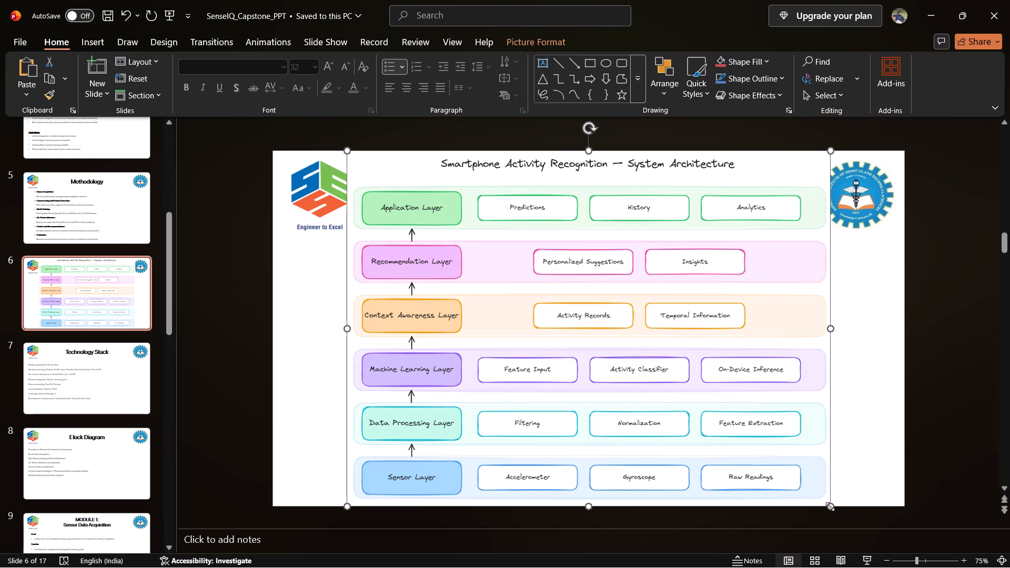
{"action": "left_click_drag", "start_coordinate": [830, 506], "coordinate": [661, 391]}
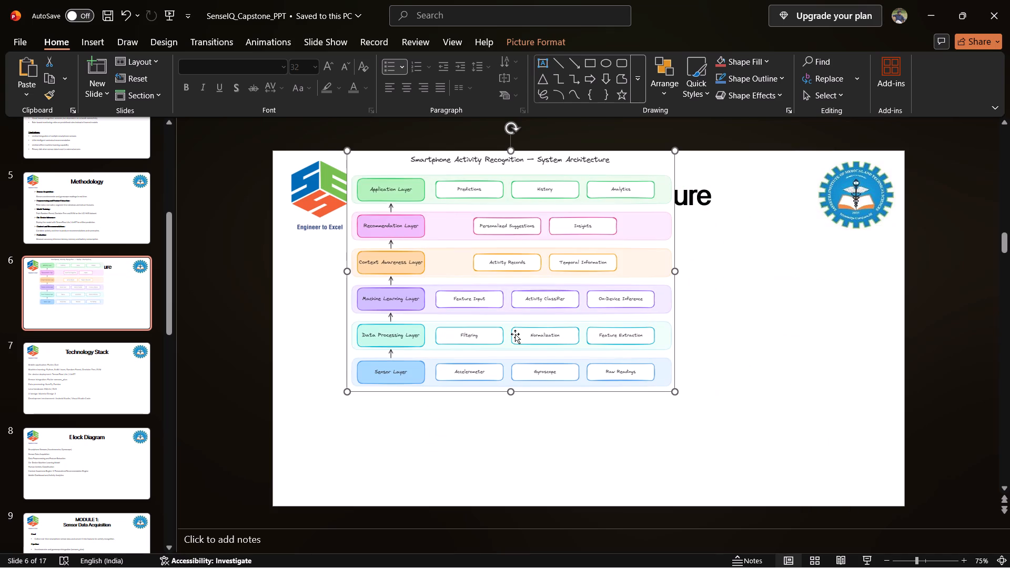
{"action": "left_click_drag", "start_coordinate": [514, 332], "coordinate": [593, 411]}
{"action": "left_click_drag", "start_coordinate": [427, 463], "coordinate": [426, 465]}
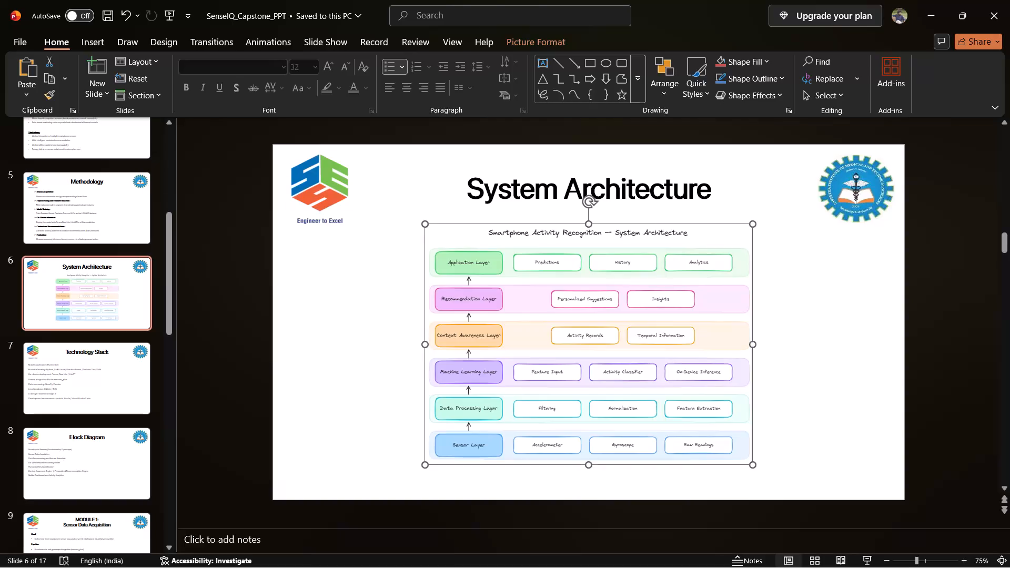
{"action": "left_click_drag", "start_coordinate": [426, 465], "coordinate": [413, 486]}
{"action": "left_click_drag", "start_coordinate": [566, 420], "coordinate": [574, 419]}
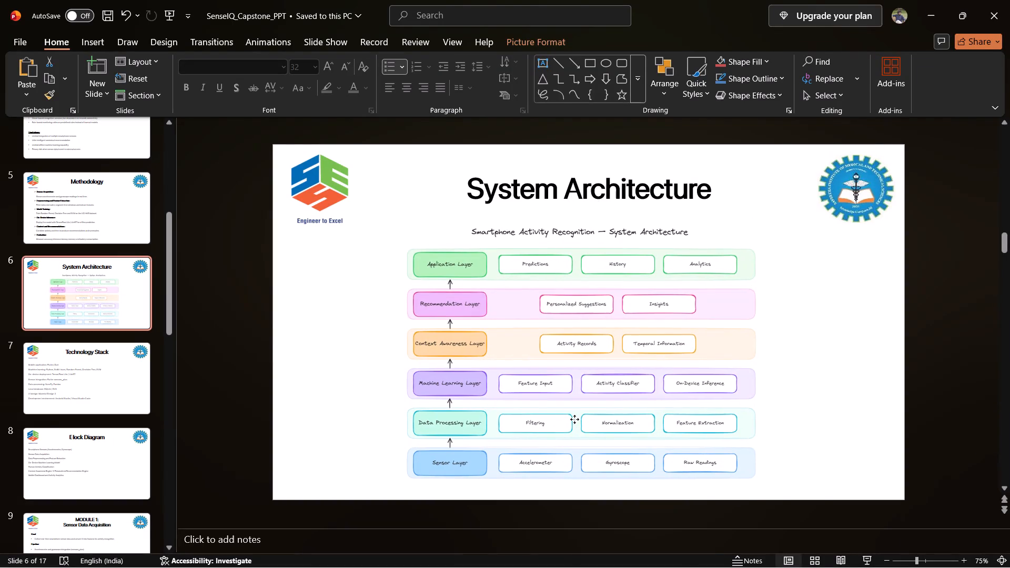
Centre the architecture diagram horizontally on the System Architecture slide.
{"action": "left_click_drag", "start_coordinate": [574, 419], "coordinate": [581, 417]}
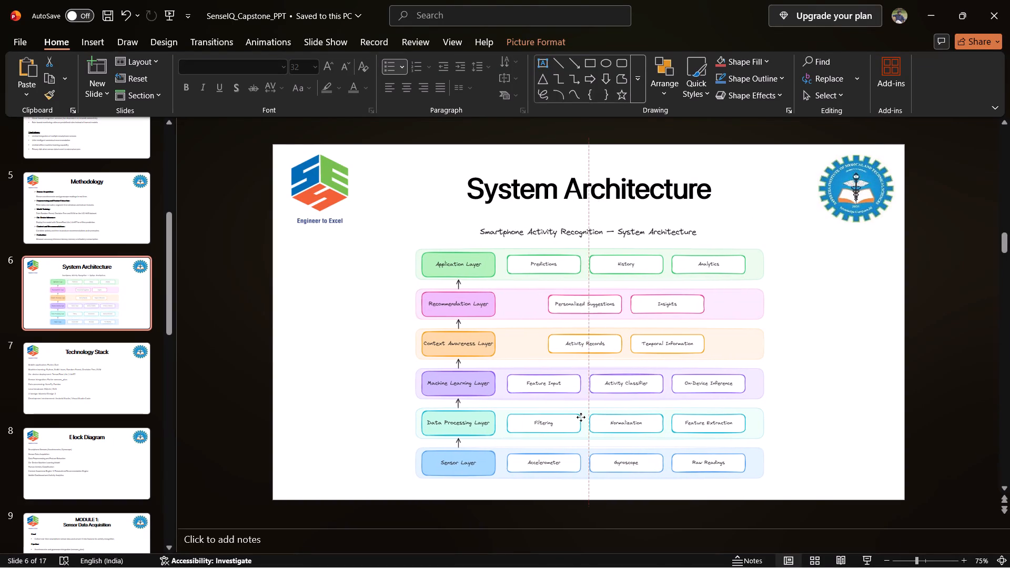
{"action": "left_click_drag", "start_coordinate": [581, 417], "coordinate": [580, 417]}
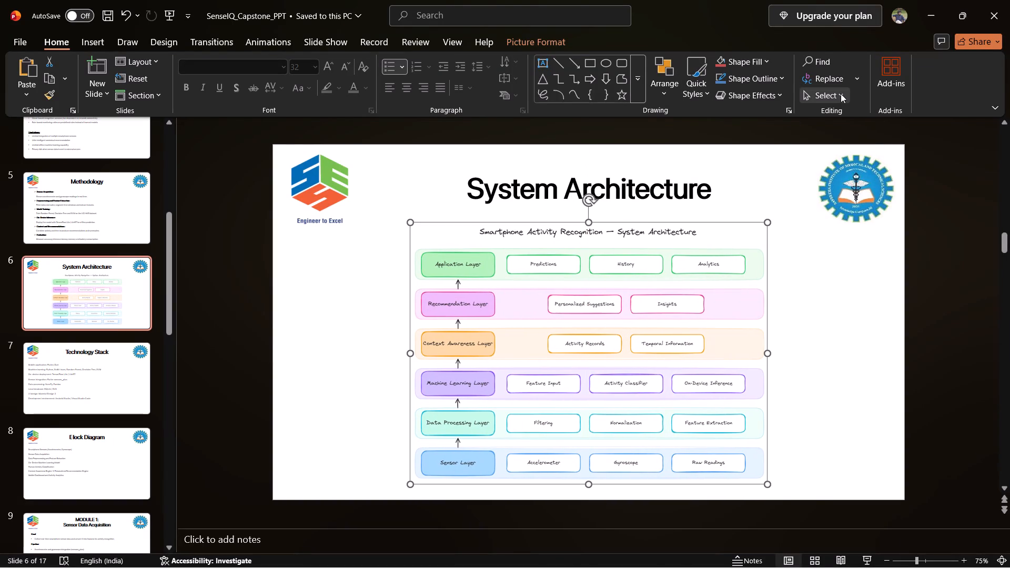
Crop the handwritten "Smartphone Activity Recognition — System Architecture" heading off the top of the diagram picture.
{"action": "left_click", "coordinate": [548, 40]}
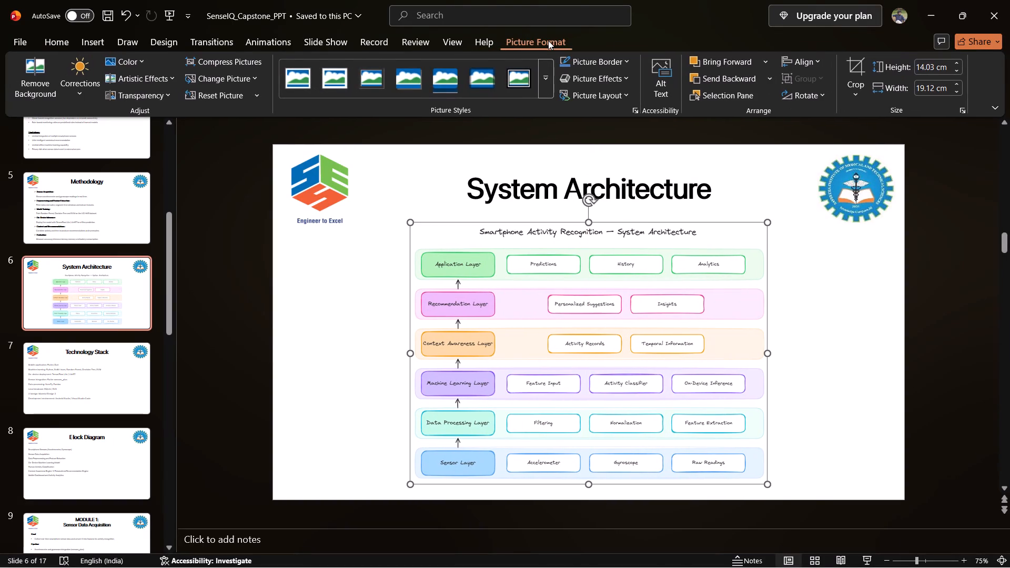
{"action": "left_click", "coordinate": [861, 68]}
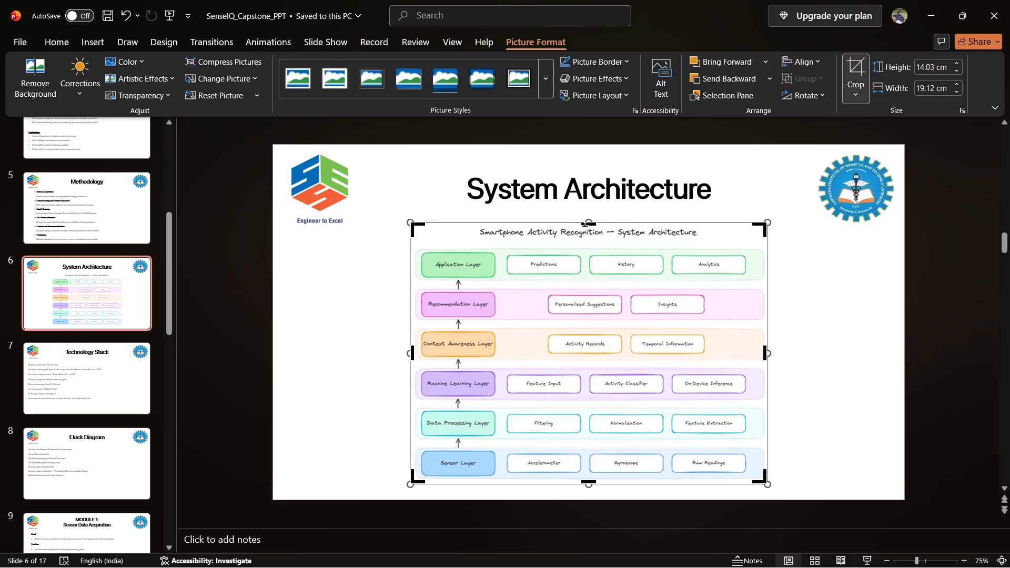
{"action": "left_click_drag", "start_coordinate": [585, 226], "coordinate": [582, 242]}
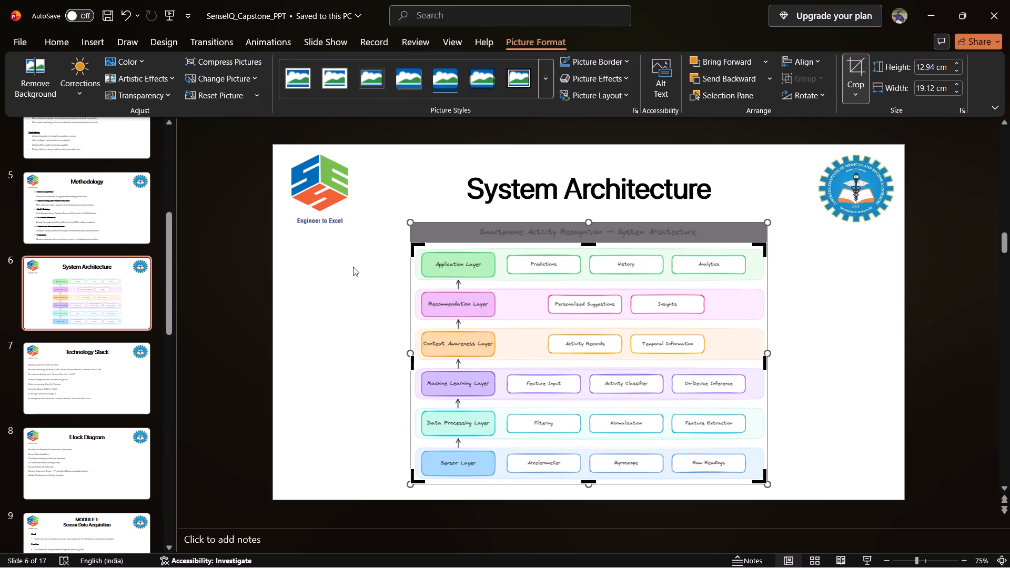
{"action": "left_click", "coordinate": [353, 267]}
Enlarge the cropped diagram to fill the space below the System Architecture title and recentre it horizontally.
{"action": "left_click_drag", "start_coordinate": [430, 272], "coordinate": [411, 248]}
{"action": "left_click_drag", "start_coordinate": [746, 457], "coordinate": [780, 473]}
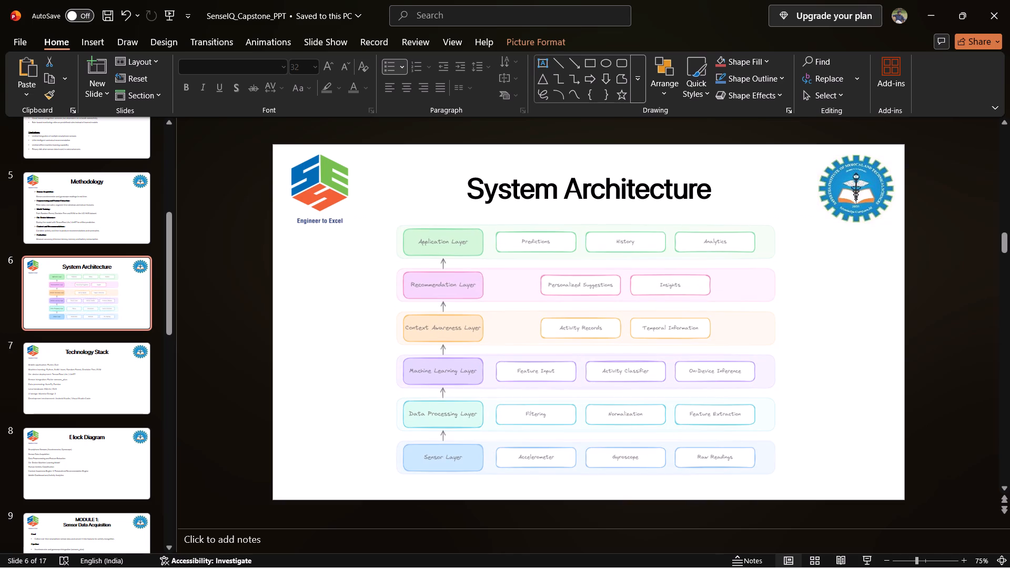
{"action": "left_click_drag", "start_coordinate": [780, 473], "coordinate": [801, 481]}
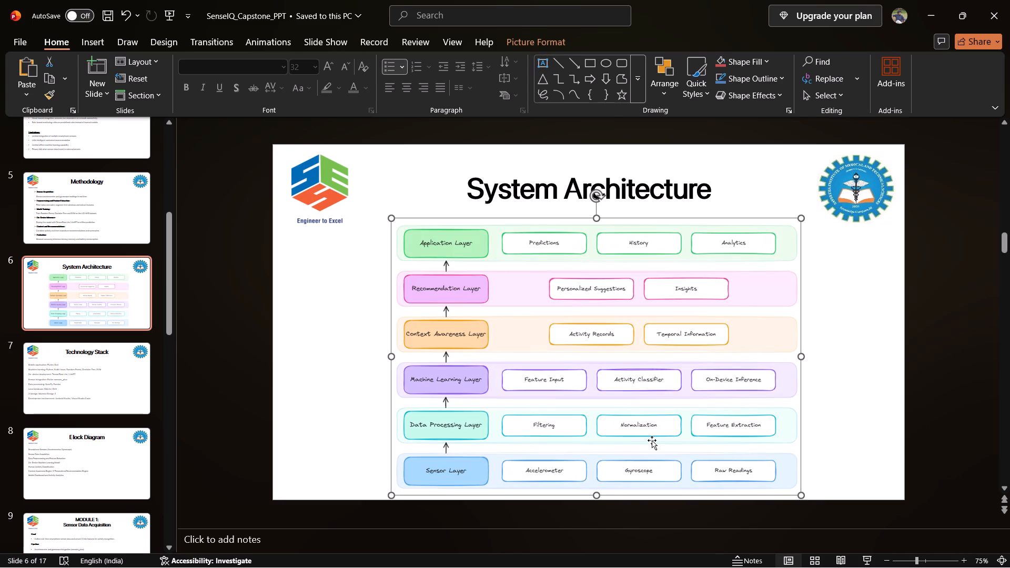
{"action": "left_click_drag", "start_coordinate": [652, 440], "coordinate": [643, 439]}
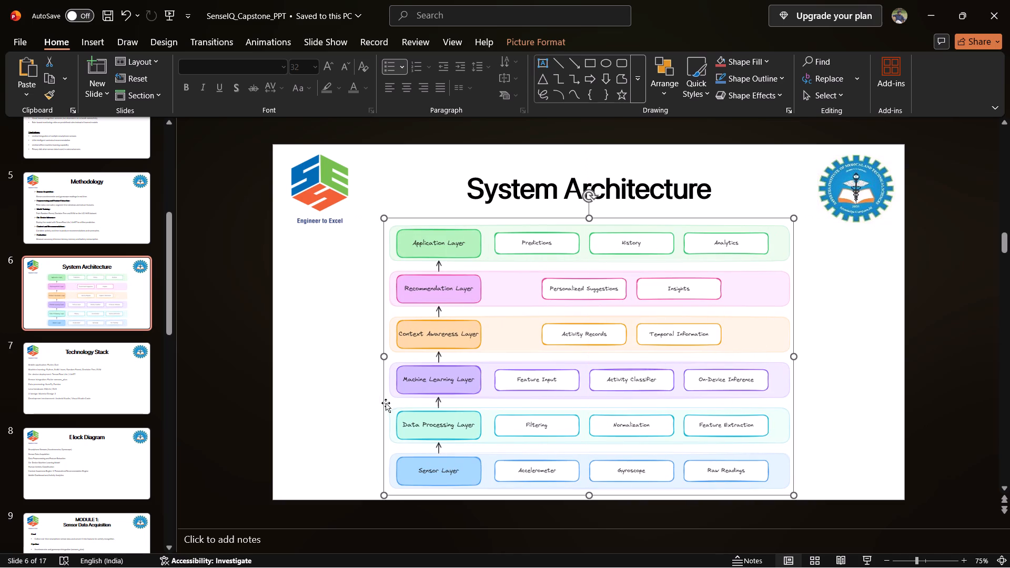
{"action": "left_click", "coordinate": [329, 400]}
On the Technology Stack slide, make the labels "Mobile application:" and "Machine learning:" bold.
{"action": "left_click", "coordinate": [79, 373]}
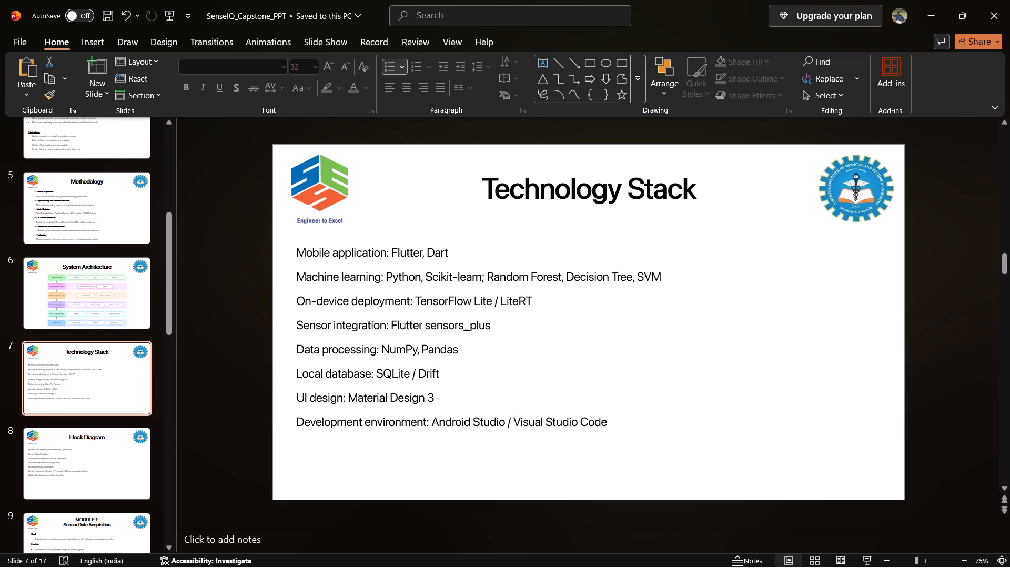
{"action": "left_click_drag", "start_coordinate": [389, 253], "coordinate": [298, 253]}
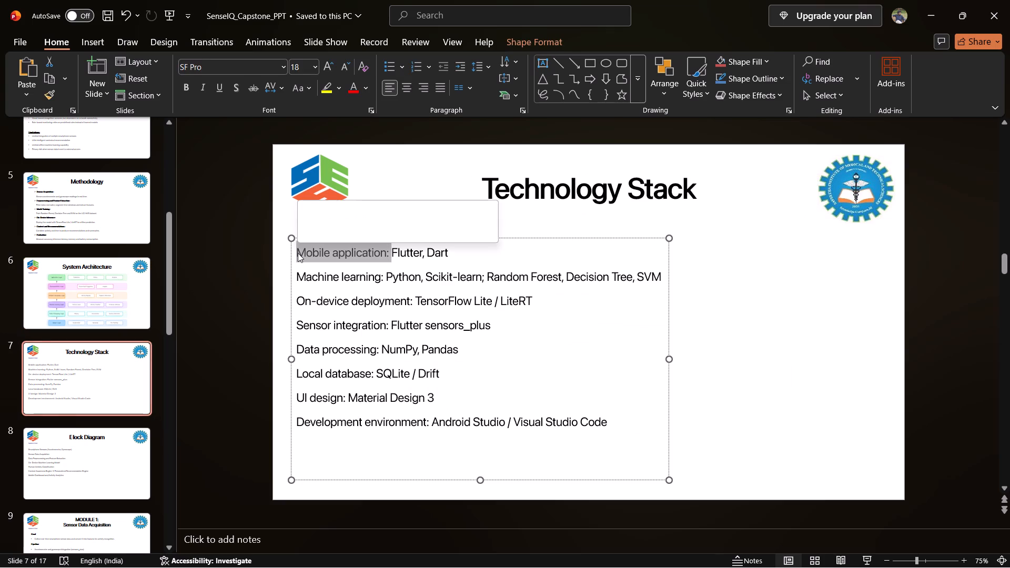
{"action": "key", "text": "ctrl+b"}
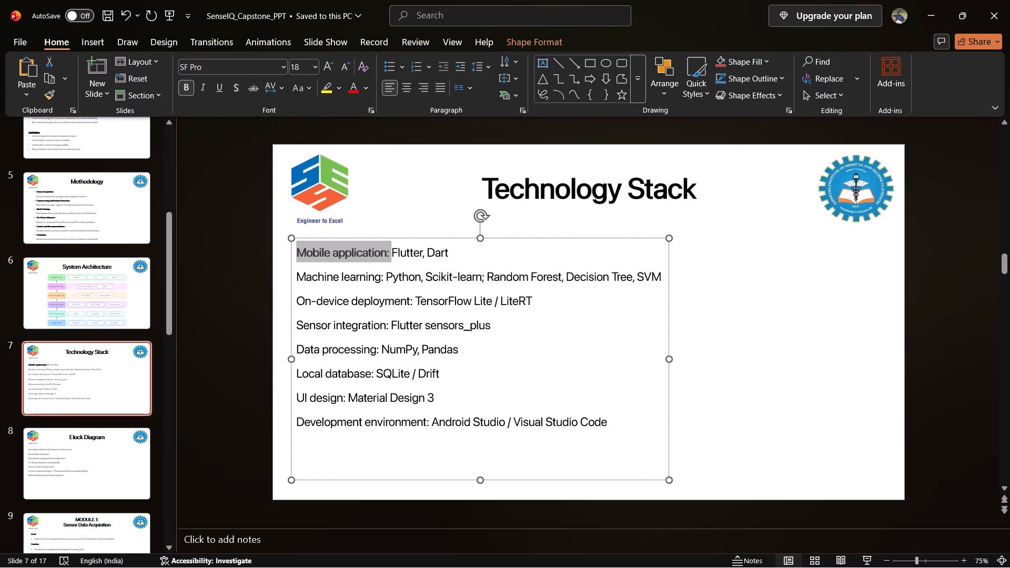
{"action": "left_click_drag", "start_coordinate": [387, 283], "coordinate": [337, 281]}
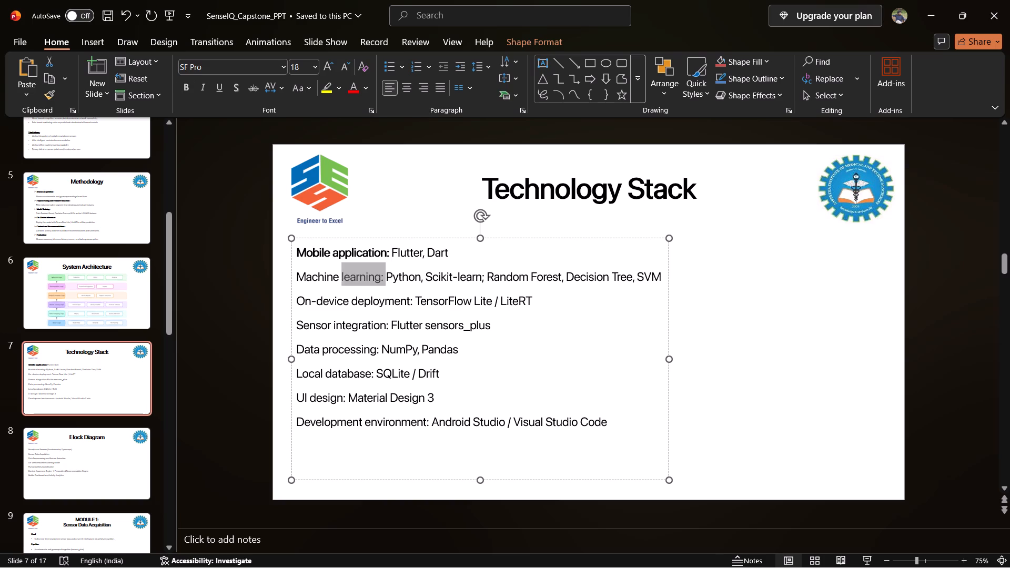
{"action": "left_click_drag", "start_coordinate": [337, 281], "coordinate": [304, 279]}
{"action": "key", "text": "ctrl+b"}
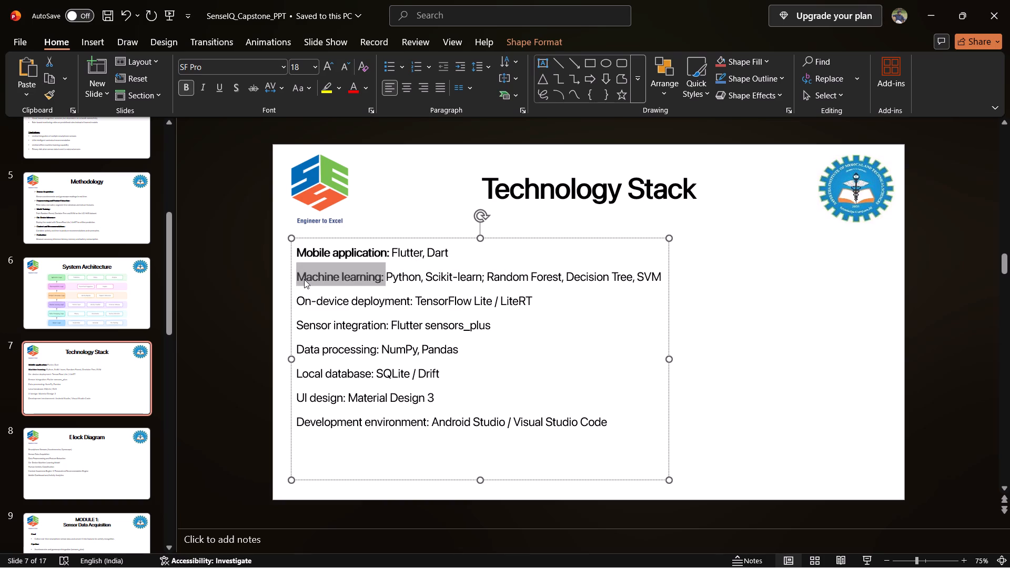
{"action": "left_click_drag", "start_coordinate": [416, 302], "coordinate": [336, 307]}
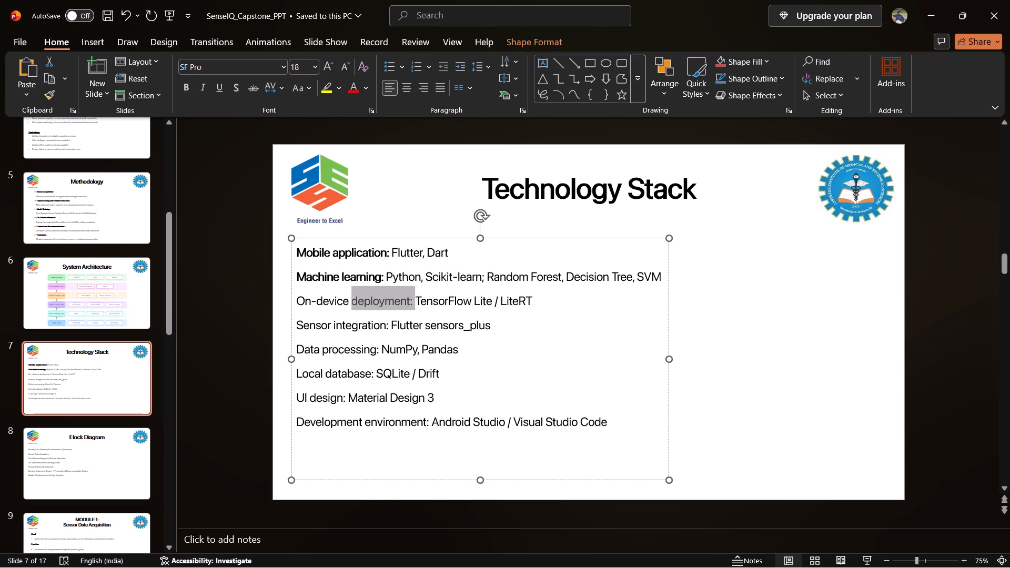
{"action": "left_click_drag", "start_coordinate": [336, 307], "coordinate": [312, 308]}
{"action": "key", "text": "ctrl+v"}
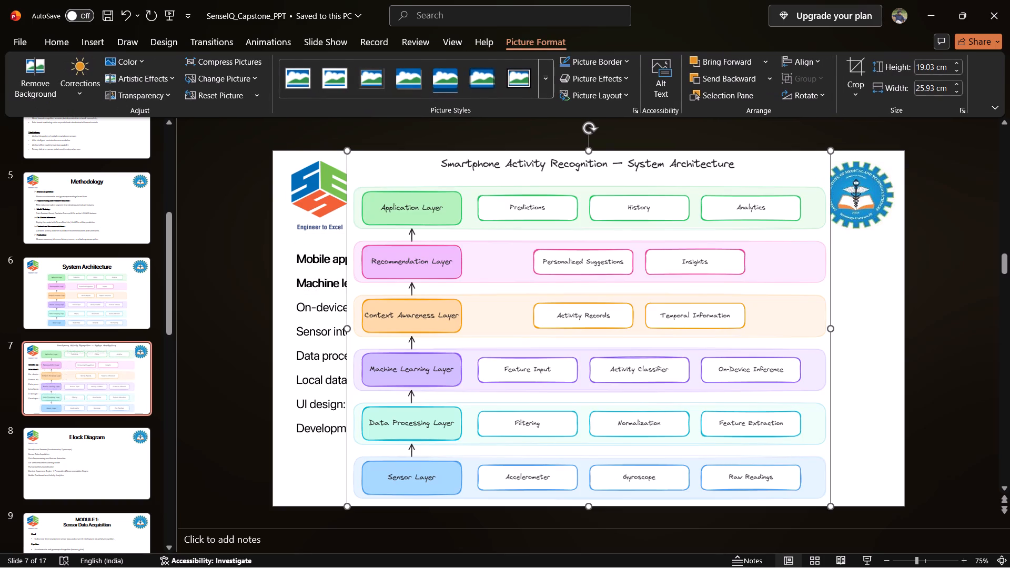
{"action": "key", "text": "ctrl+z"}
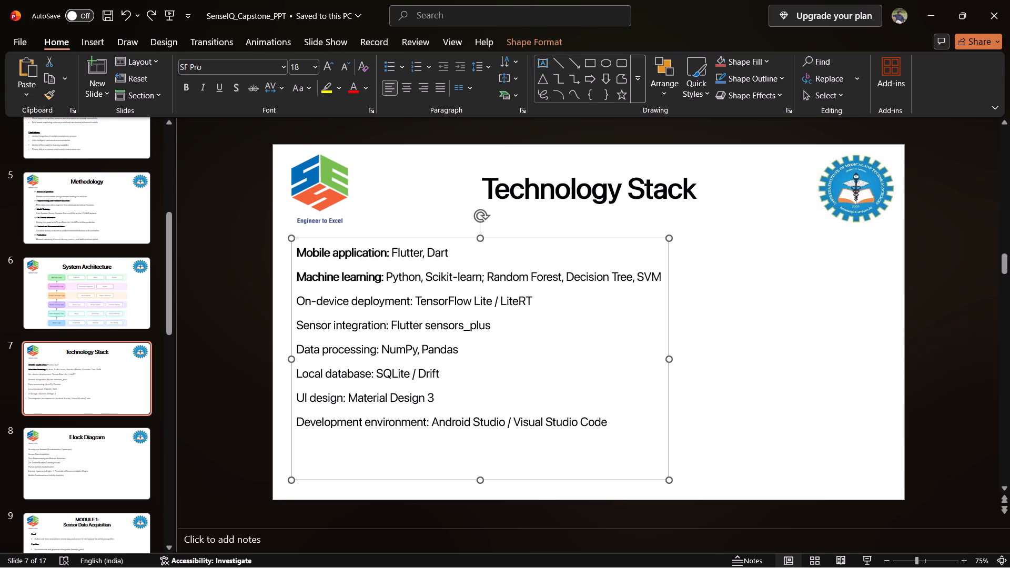
Make the labels "On-device deployment:", "Sensor integration:", "Data processing:" and "Local database:" bold.
{"action": "left_click_drag", "start_coordinate": [416, 303], "coordinate": [306, 303]}
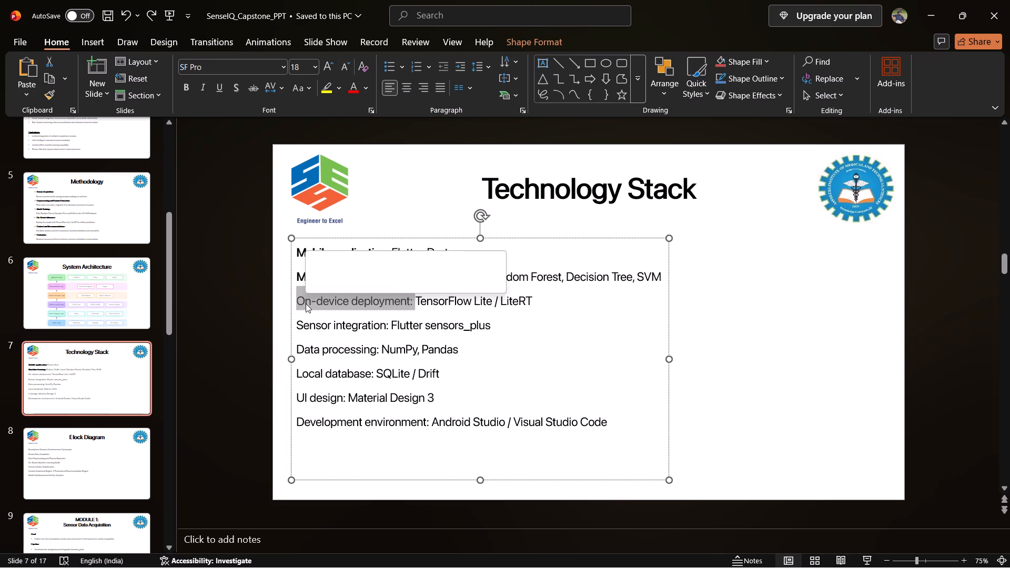
{"action": "key", "text": "ctrl+b"}
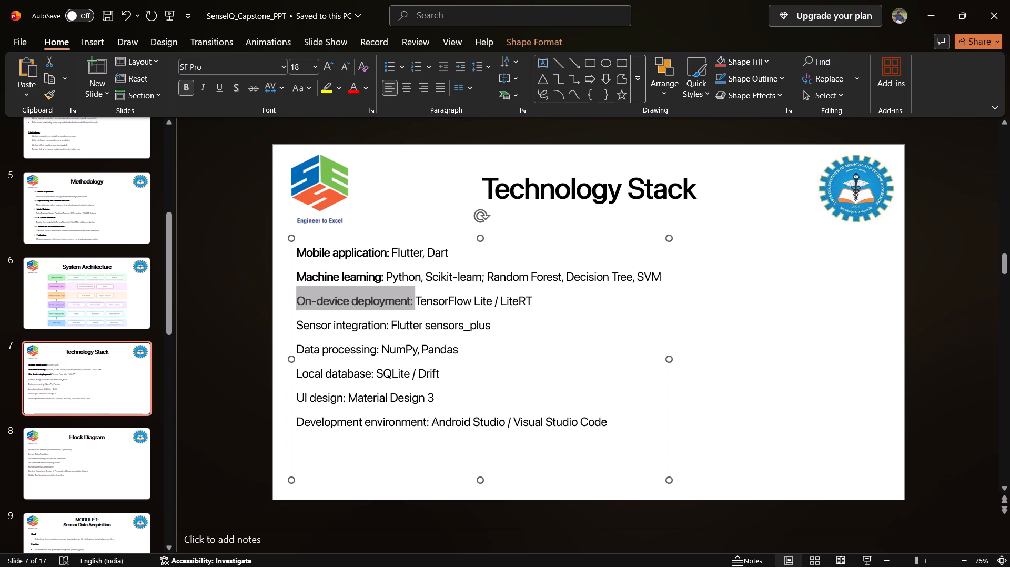
{"action": "left_click_drag", "start_coordinate": [389, 327], "coordinate": [272, 316]}
{"action": "key", "text": "ctrl+b"}
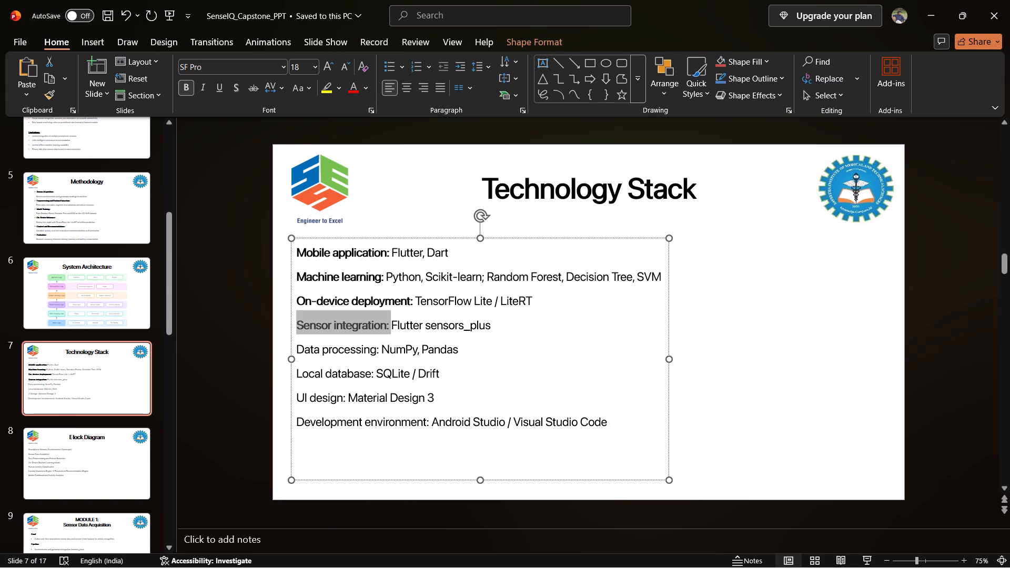
{"action": "left_click_drag", "start_coordinate": [379, 350], "coordinate": [260, 344]}
{"action": "key", "text": "ctrl+b"}
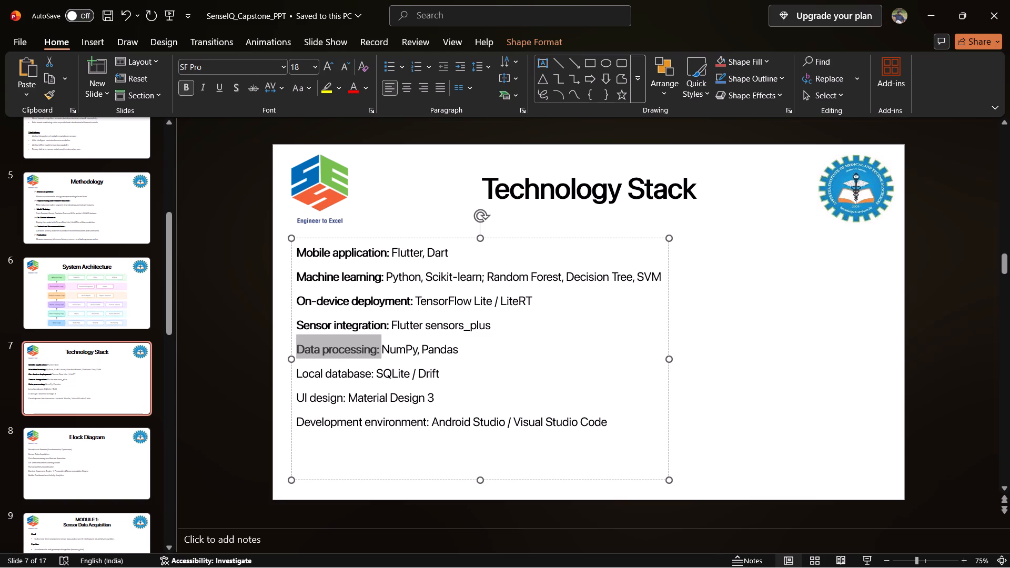
{"action": "left_click_drag", "start_coordinate": [376, 374], "coordinate": [269, 374]}
{"action": "key", "text": "ctrl+b"}
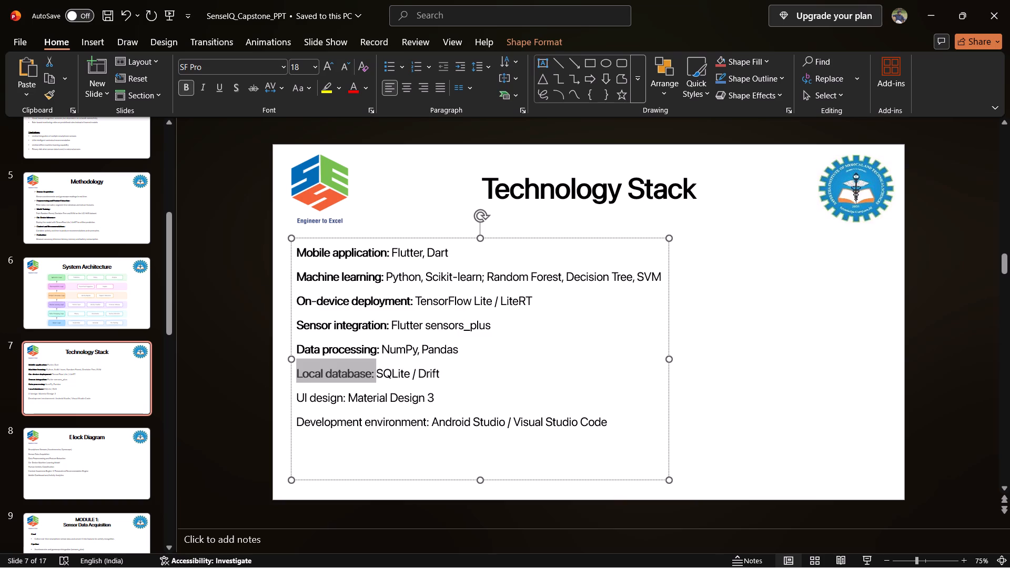
Delete the "UI design: Material Design 3" line, keeping the Development environment entry on its own line.
{"action": "left_click", "coordinate": [438, 396]}
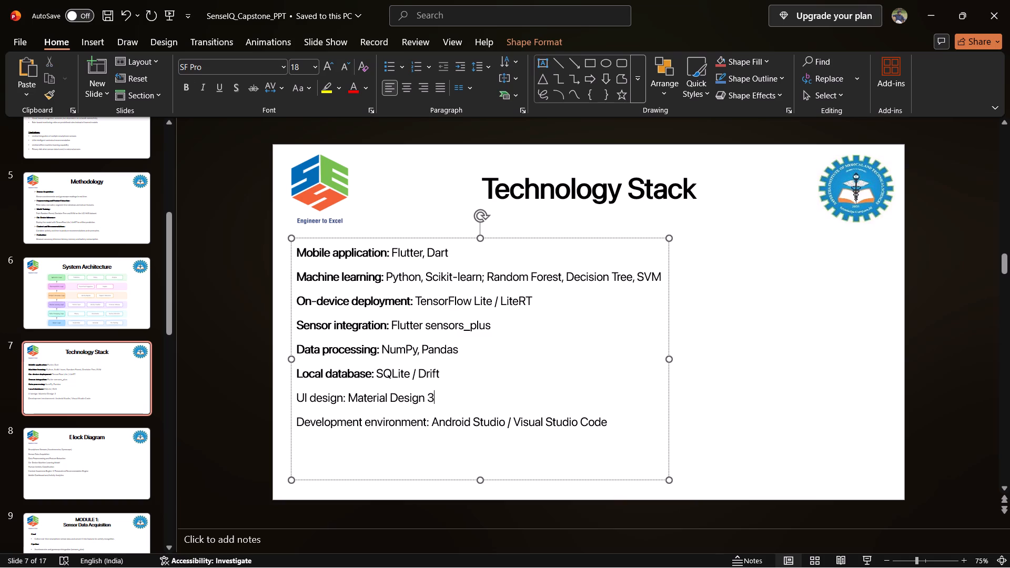
{"action": "left_click_drag", "start_coordinate": [438, 396], "coordinate": [442, 372]}
{"action": "key", "text": "BackSpace"}
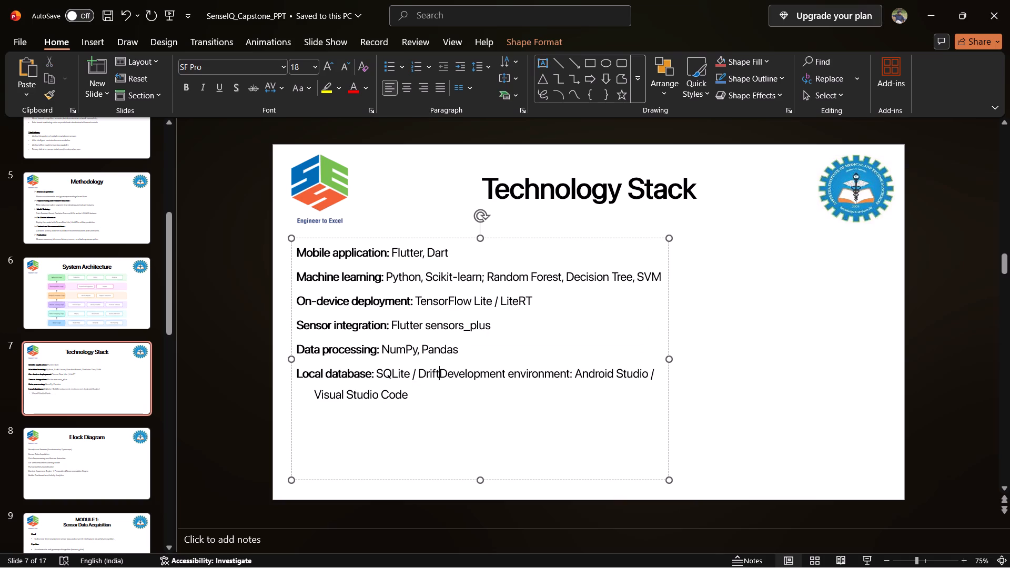
{"action": "key", "text": "Return"}
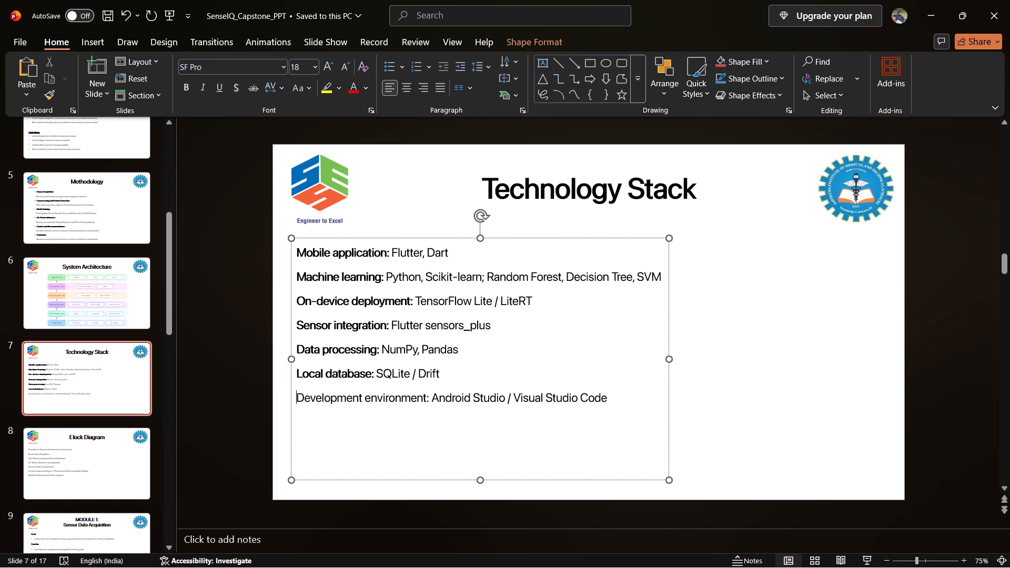
Make the label "Development environment:" bold in the last line of the Technology Stack list.
{"action": "left_click_drag", "start_coordinate": [431, 395], "coordinate": [339, 401]}
{"action": "key", "text": "ctrl+b"}
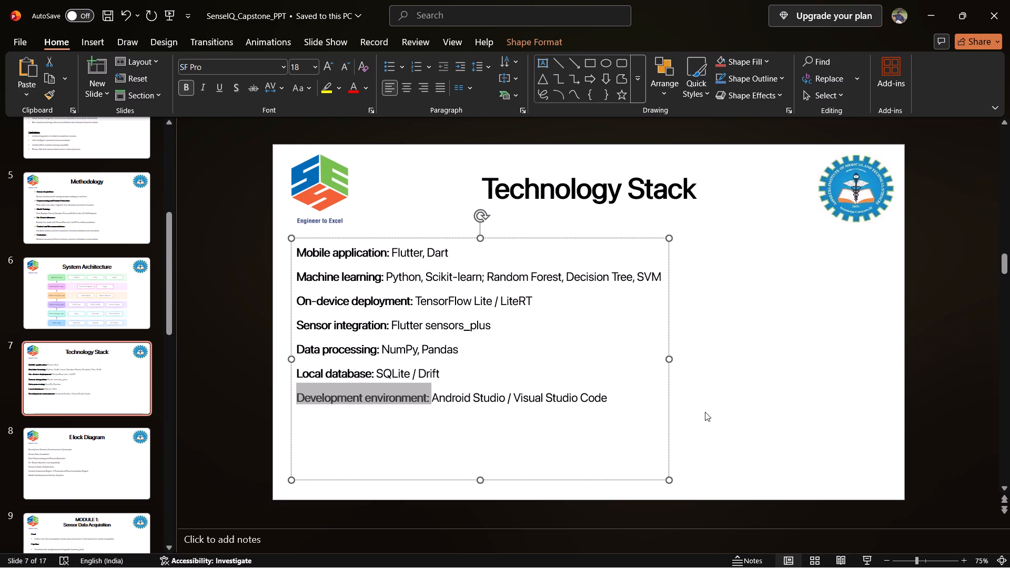
{"action": "left_click", "coordinate": [705, 412]}
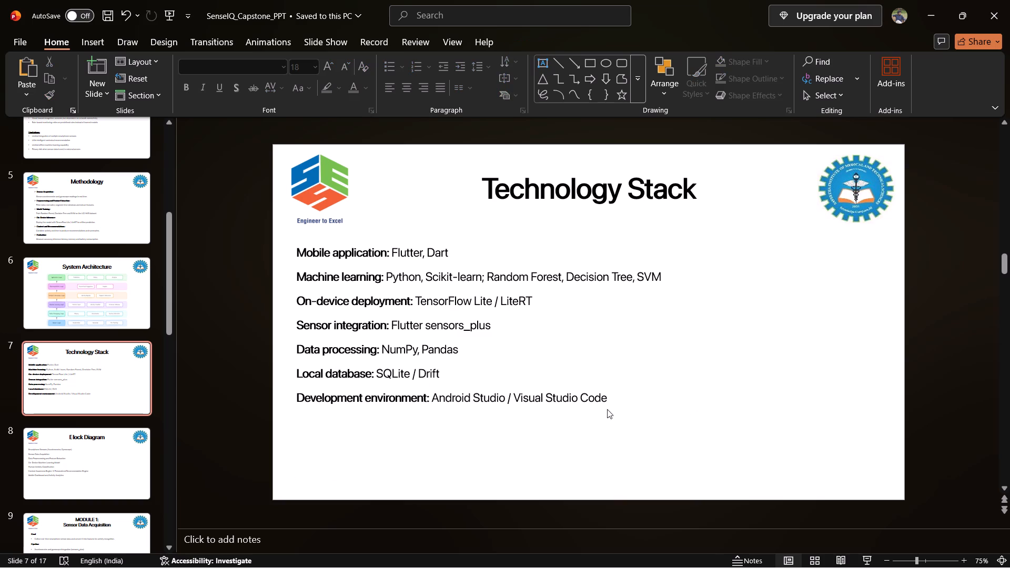
Turn the Technology Stack text into a bulleted list and widen its text box so the Machine learning entry fits on one line.
{"action": "left_click", "coordinate": [580, 404]}
{"action": "left_click", "coordinate": [670, 428]}
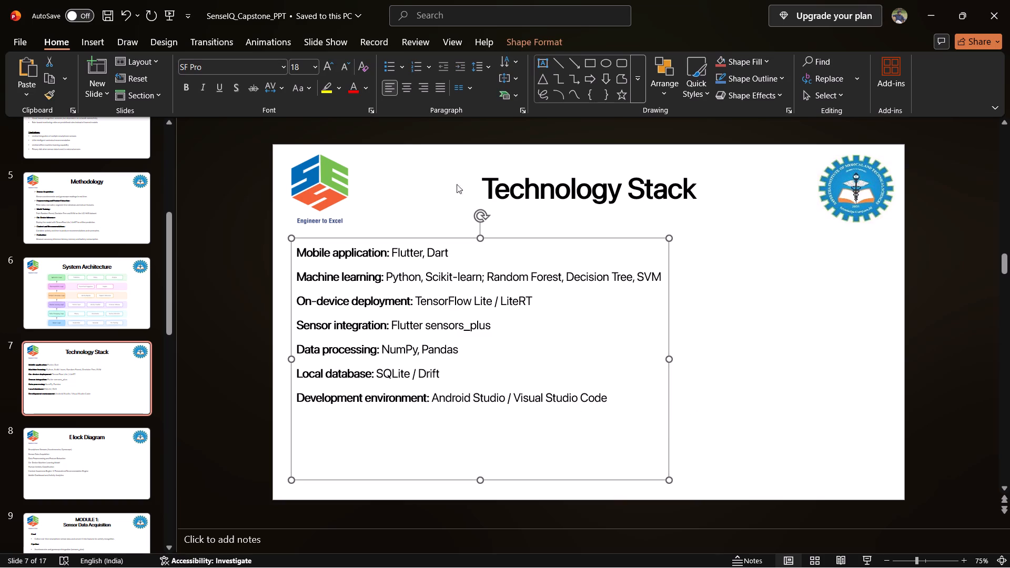
{"action": "left_click", "coordinate": [391, 65]}
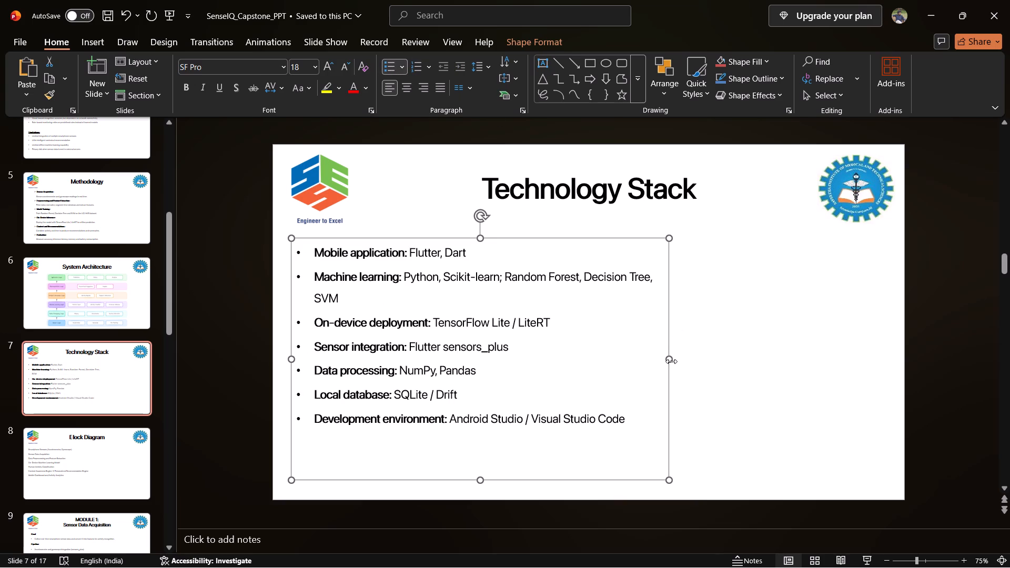
{"action": "left_click_drag", "start_coordinate": [671, 361], "coordinate": [792, 367]}
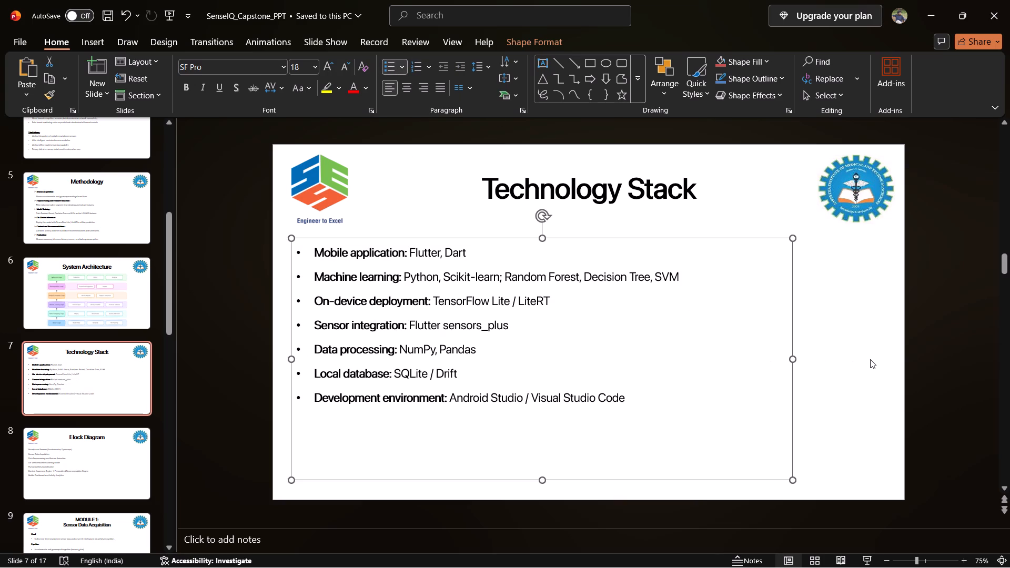
{"action": "left_click", "coordinate": [870, 359]}
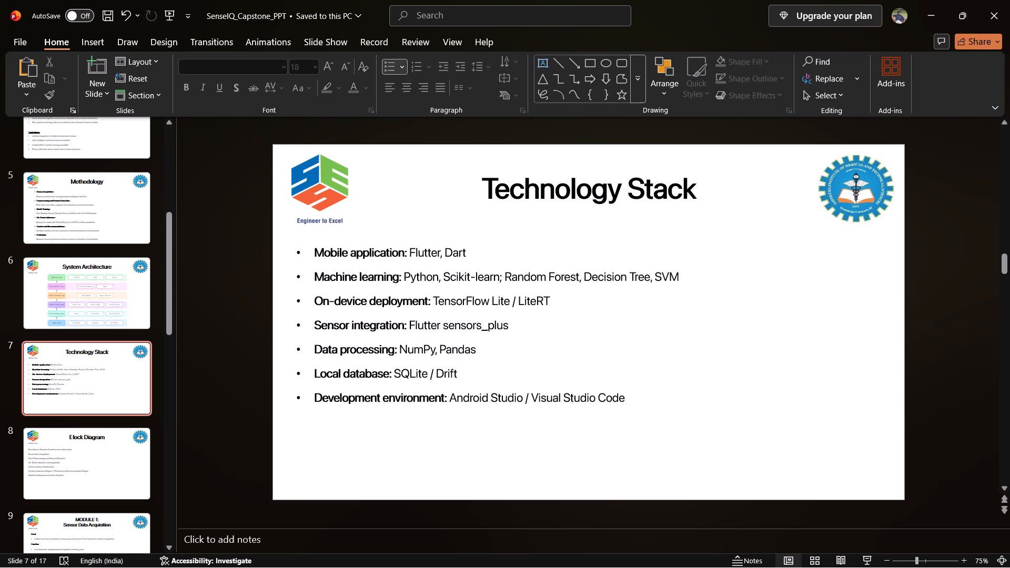
Shift the Technology Stack text box slightly to the right so its right edge aligns with the left edge of the institute logo.
{"action": "left_click", "coordinate": [617, 332]}
{"action": "left_click_drag", "start_coordinate": [698, 237], "coordinate": [721, 236]}
{"action": "left_click", "coordinate": [721, 236]}
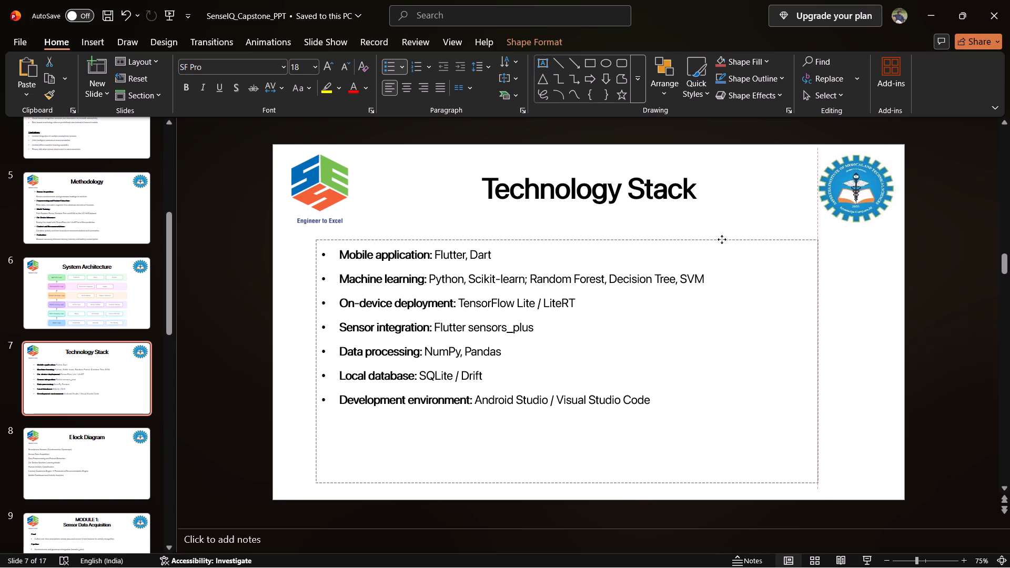
{"action": "left_click", "coordinate": [130, 381]}
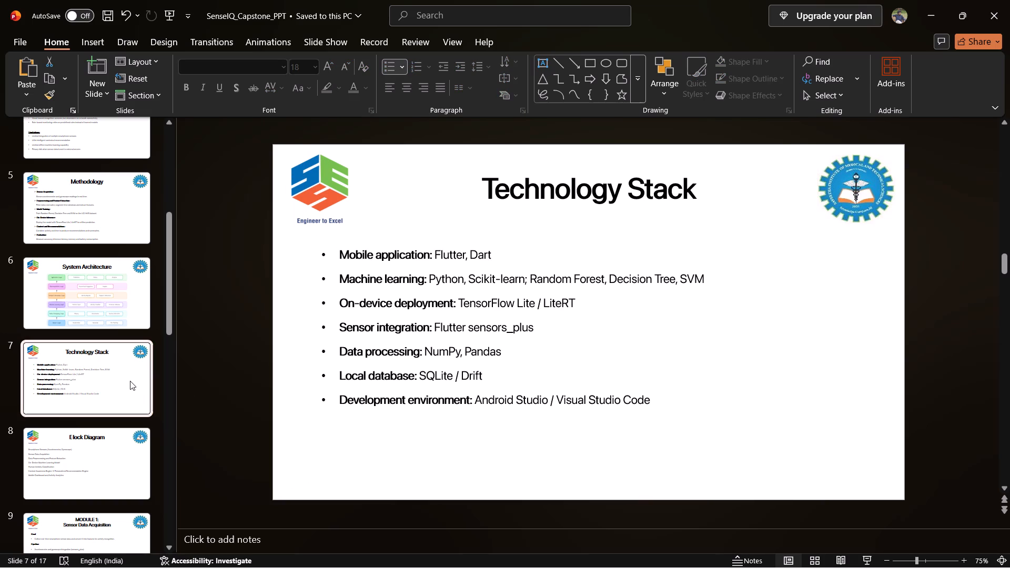
{"action": "left_click", "coordinate": [130, 381]}
Capture a screen snip of the whole Block Diagram slide, from the logos down to the slide's bottom edge.
{"action": "left_click", "coordinate": [118, 452]}
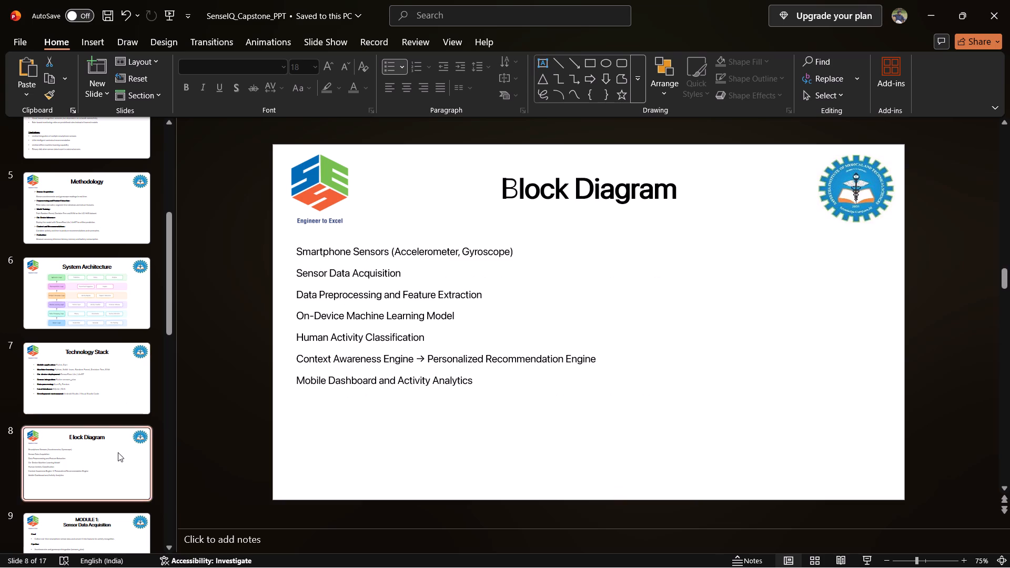
{"action": "key", "text": "shift+super+s"}
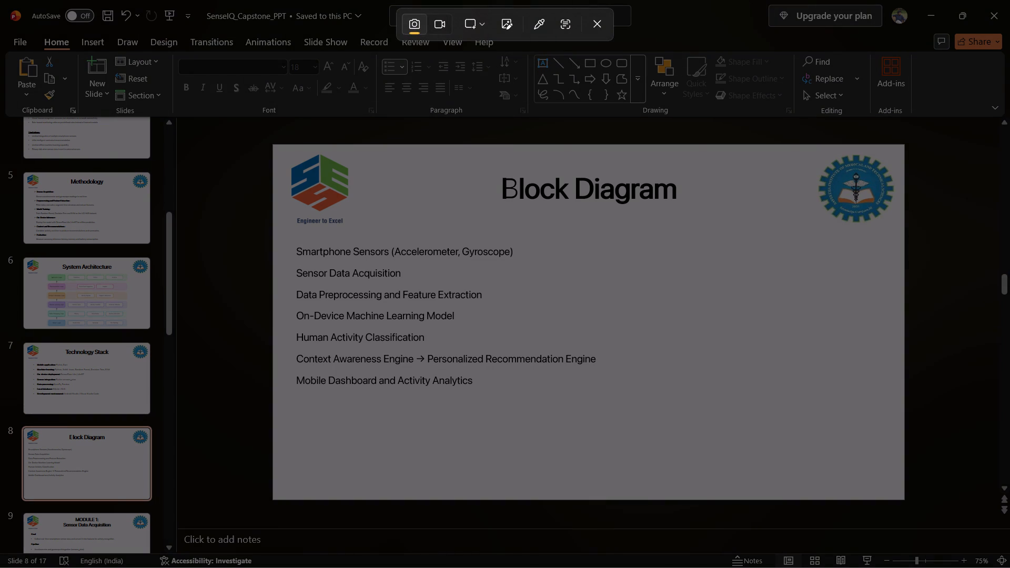
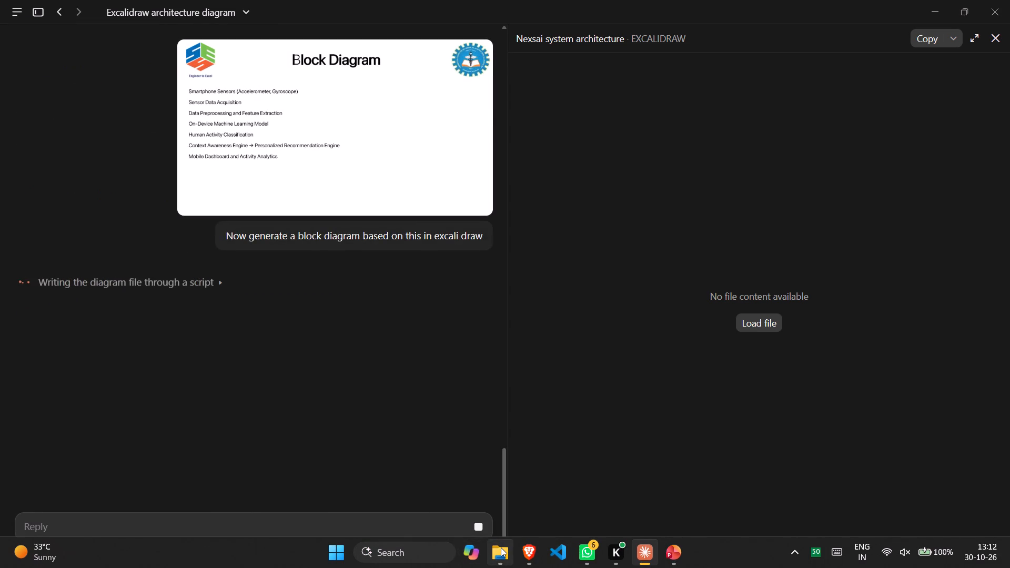
Switch to File Explorer and open the Downloads folder.
{"action": "left_click", "coordinate": [501, 547]}
{"action": "left_click", "coordinate": [75, 182]}
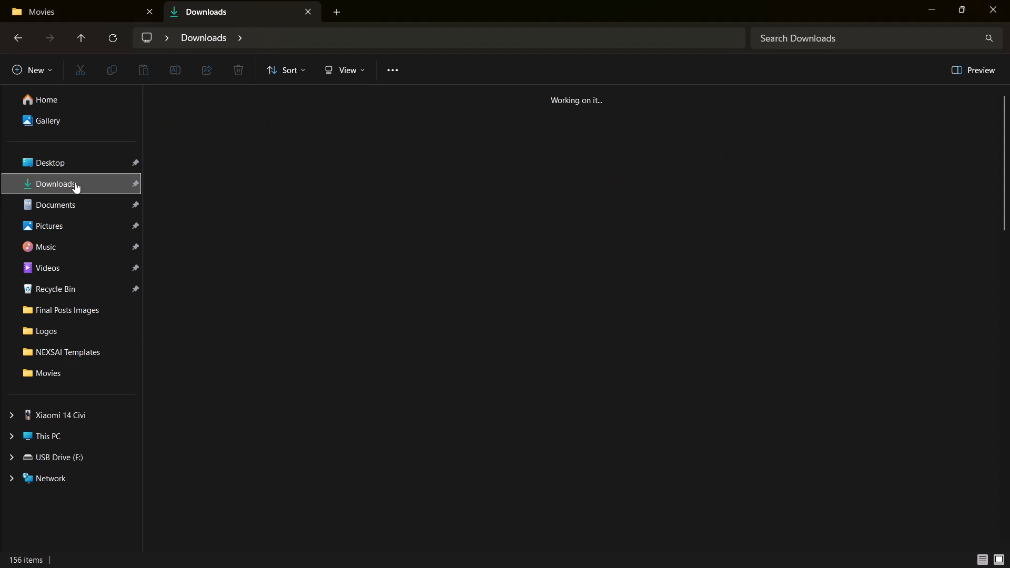